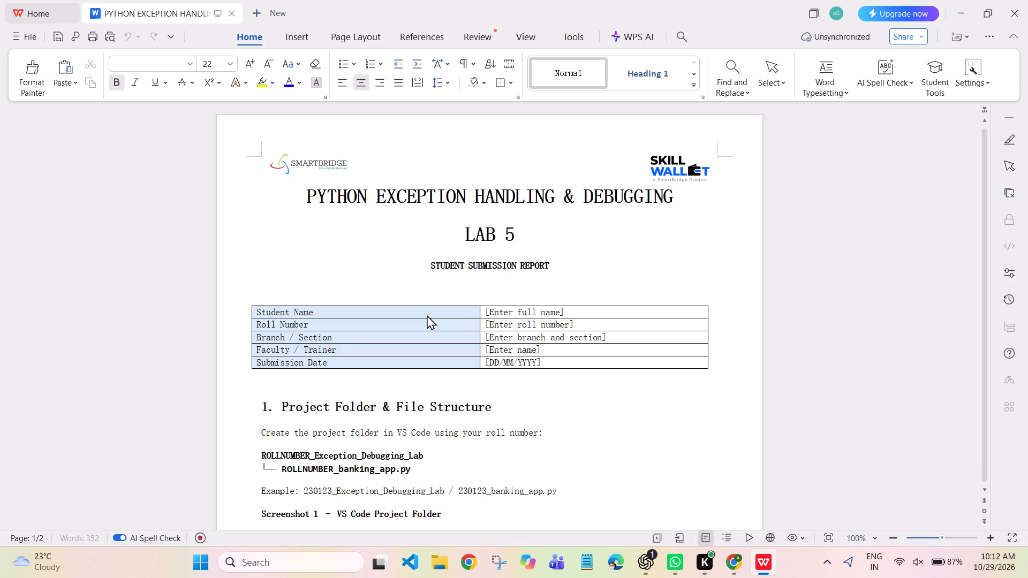
Review the lab report template's project folder, Python environment and step-wise code evidence sections to see which screenshots are required.
scroll(427, 315, "down", 5)
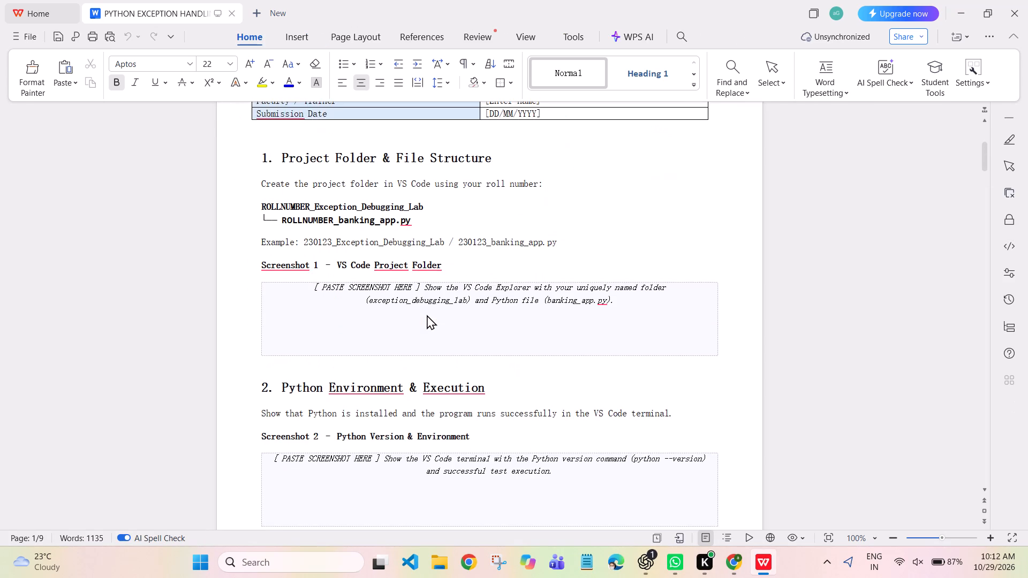
scroll(427, 315, "down", 6)
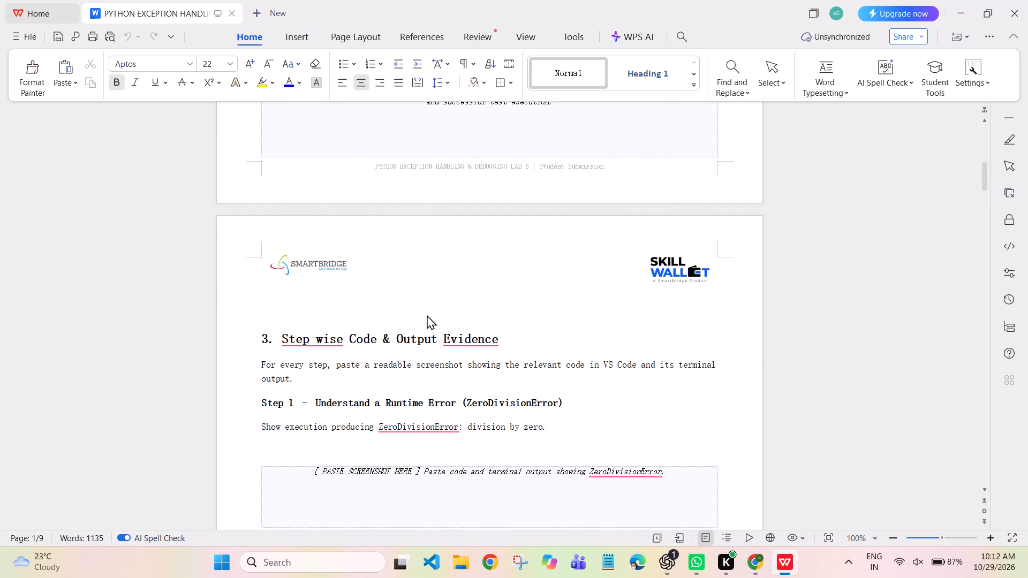
scroll(427, 315, "down", 4)
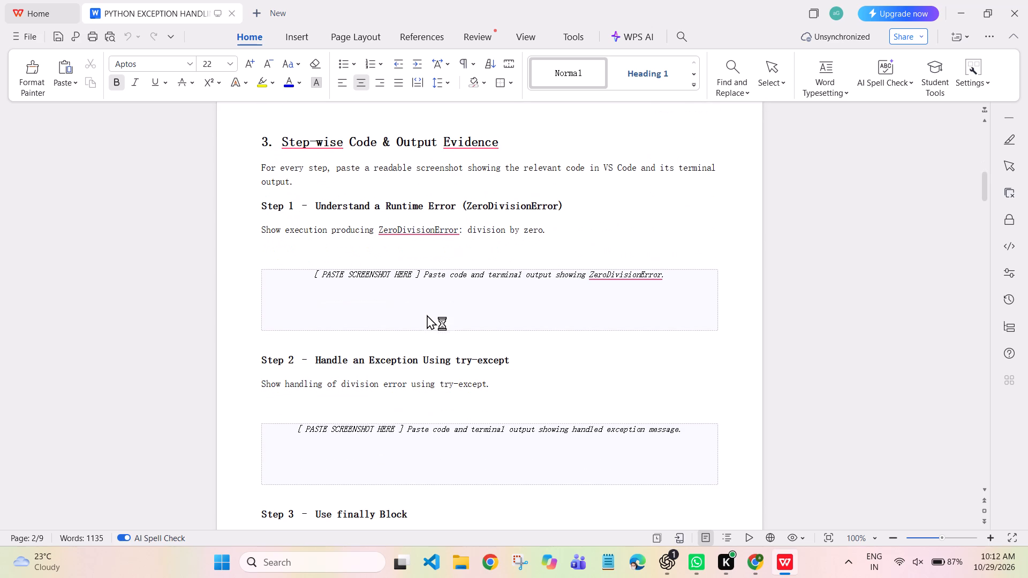
scroll(427, 315, "down", 3)
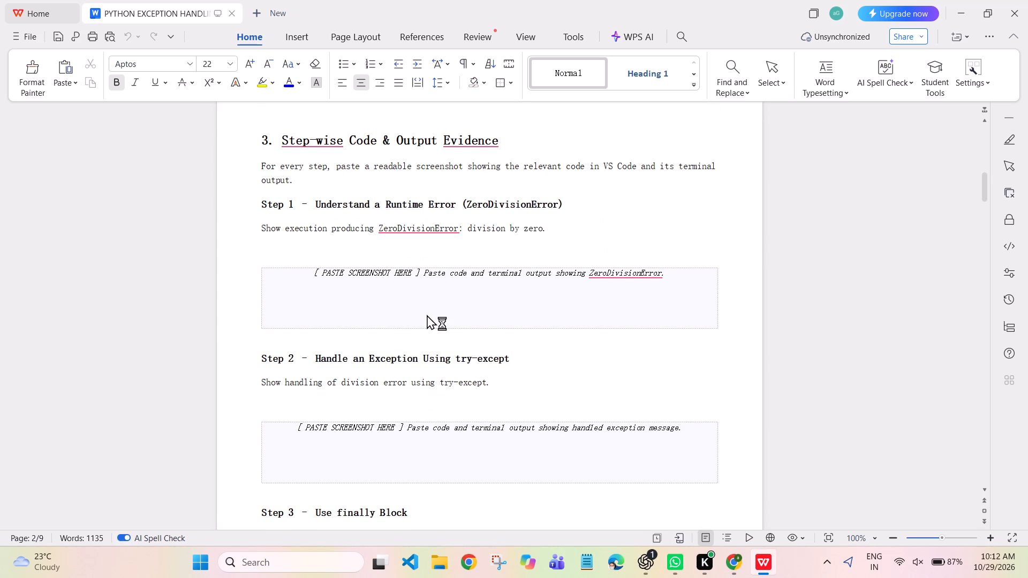
scroll(427, 315, "down", 1)
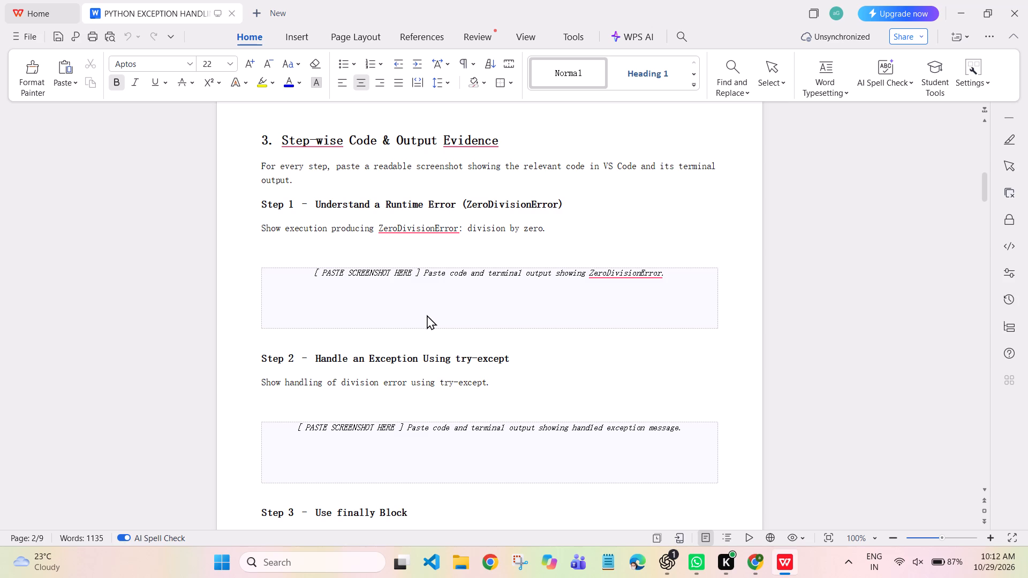
scroll(427, 315, "down", 1)
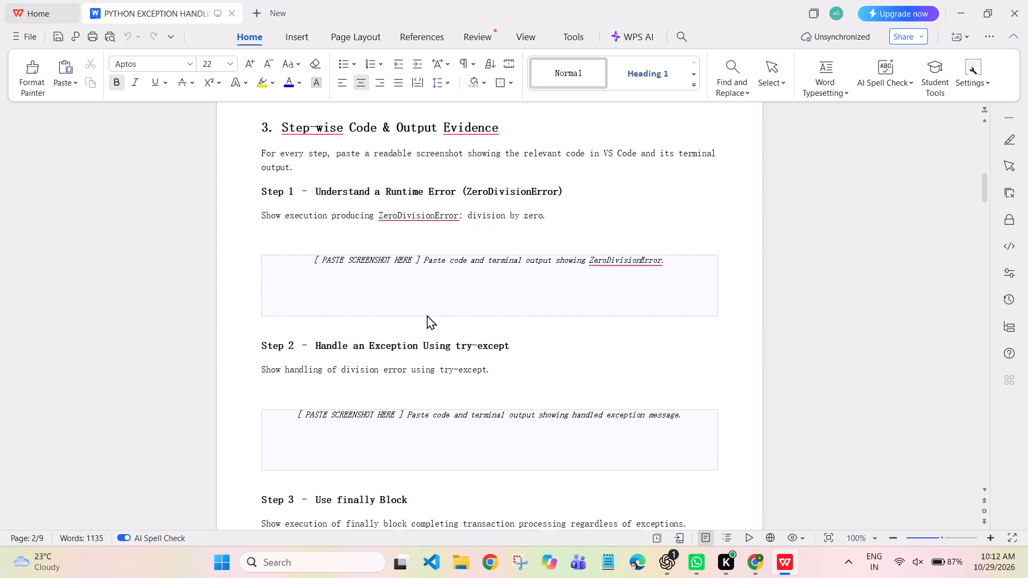
scroll(427, 315, "down", 6)
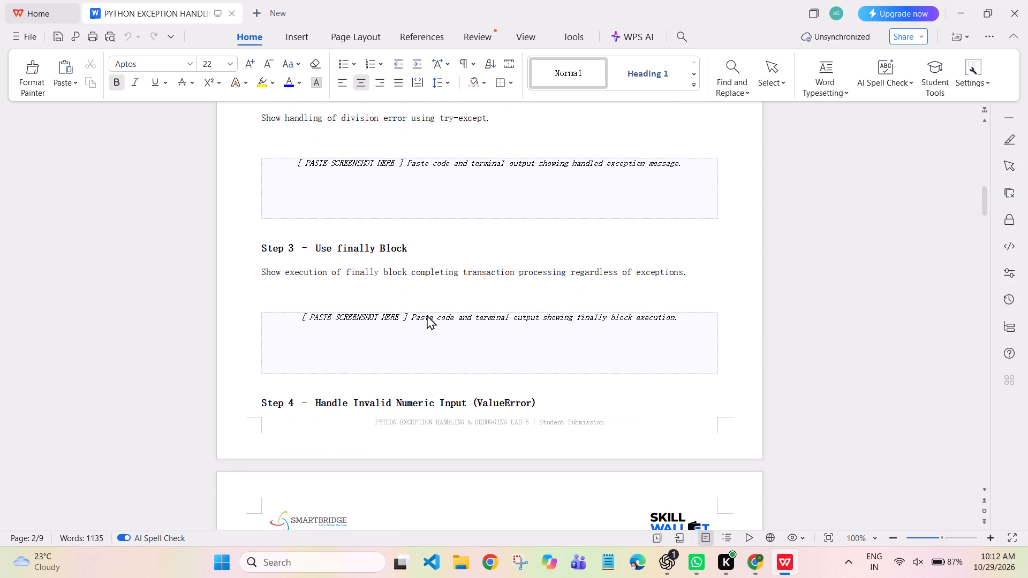
scroll(427, 315, "down", 2)
scroll(427, 315, "up", 3)
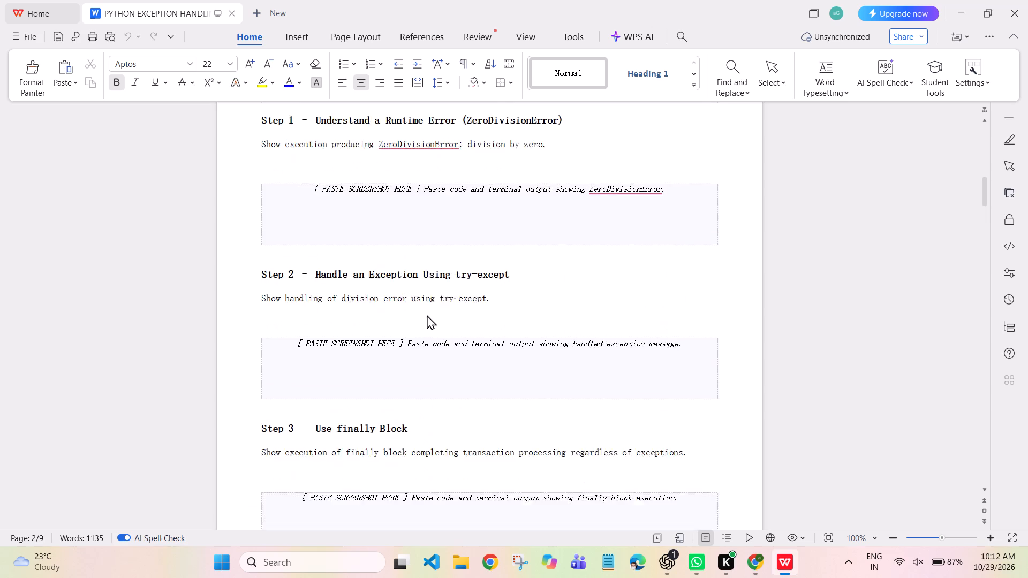
scroll(427, 315, "up", 3)
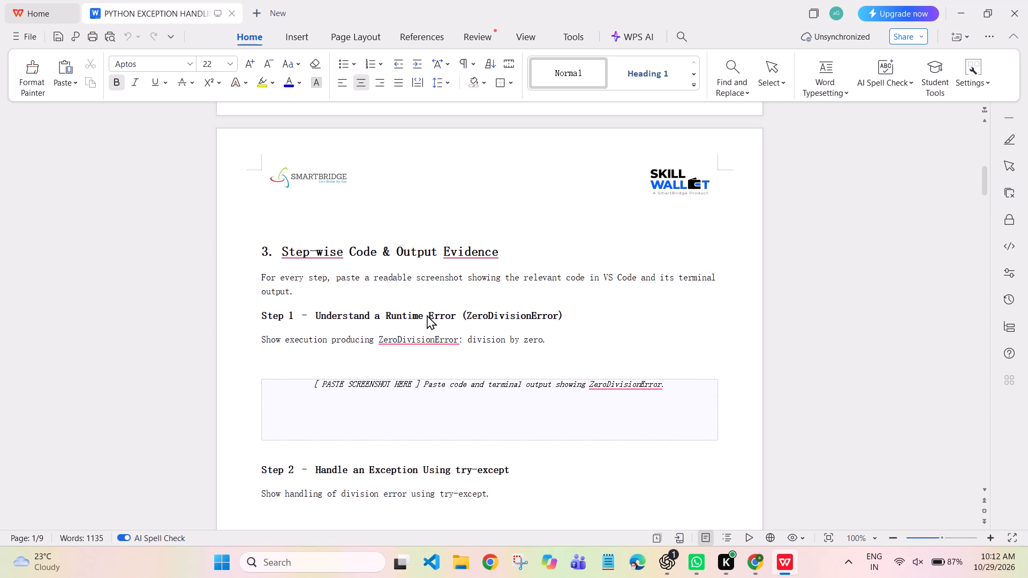
scroll(427, 315, "up", 5)
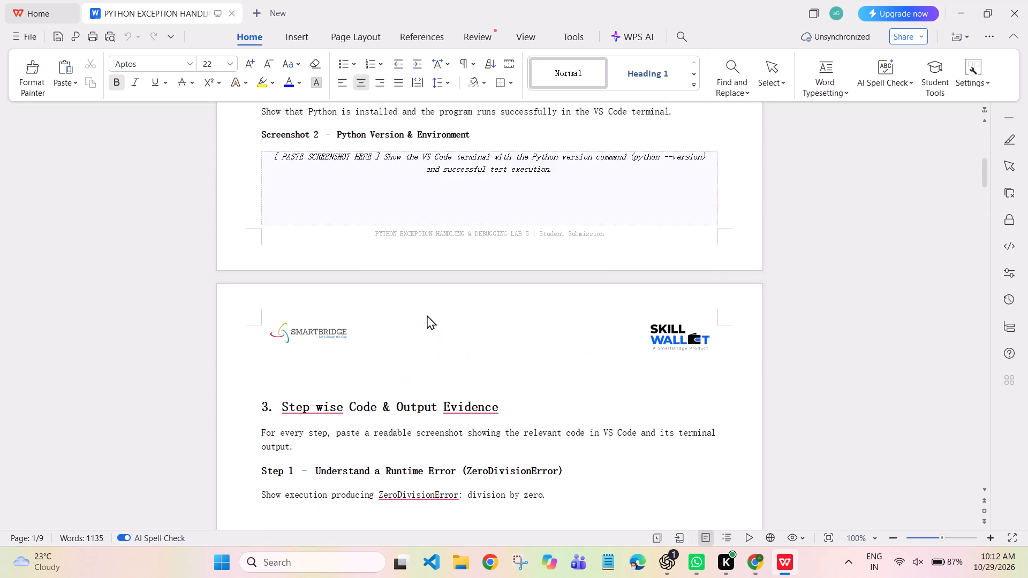
scroll(427, 315, "up", 3)
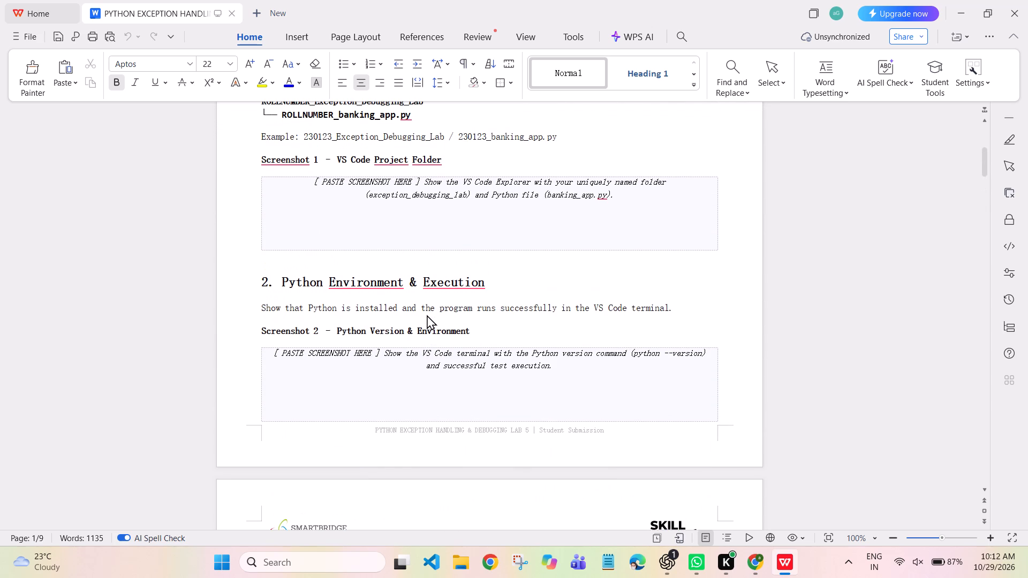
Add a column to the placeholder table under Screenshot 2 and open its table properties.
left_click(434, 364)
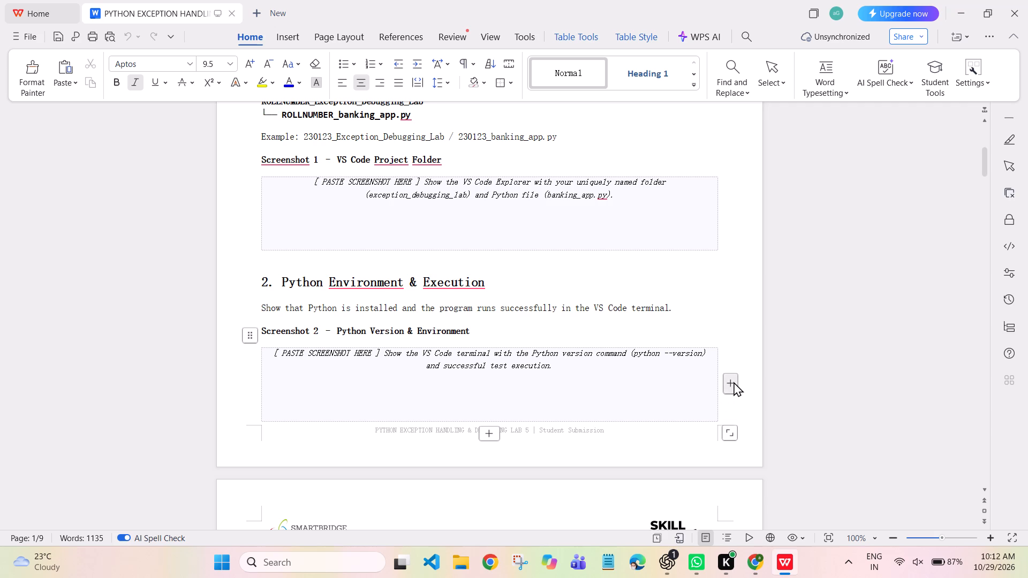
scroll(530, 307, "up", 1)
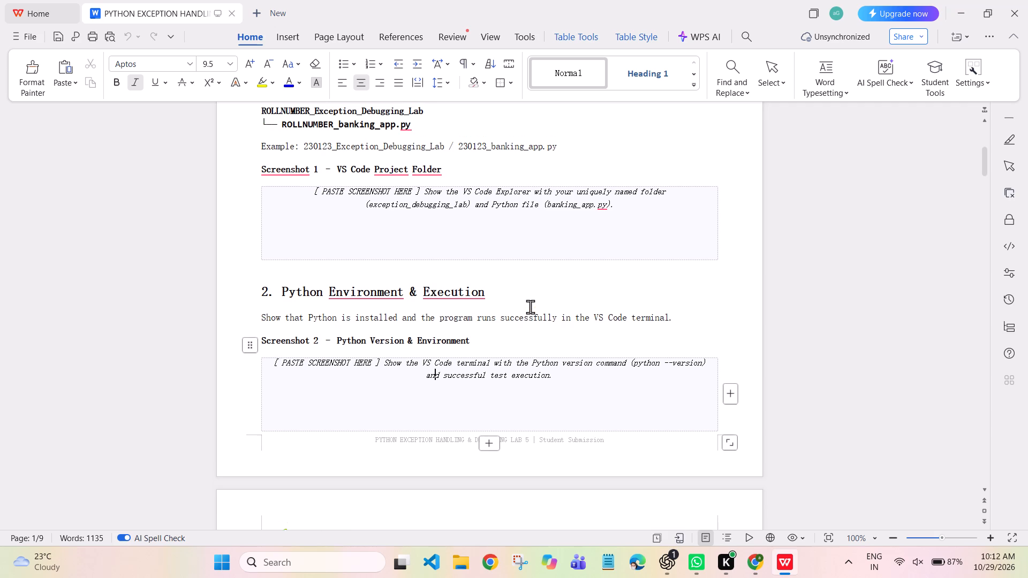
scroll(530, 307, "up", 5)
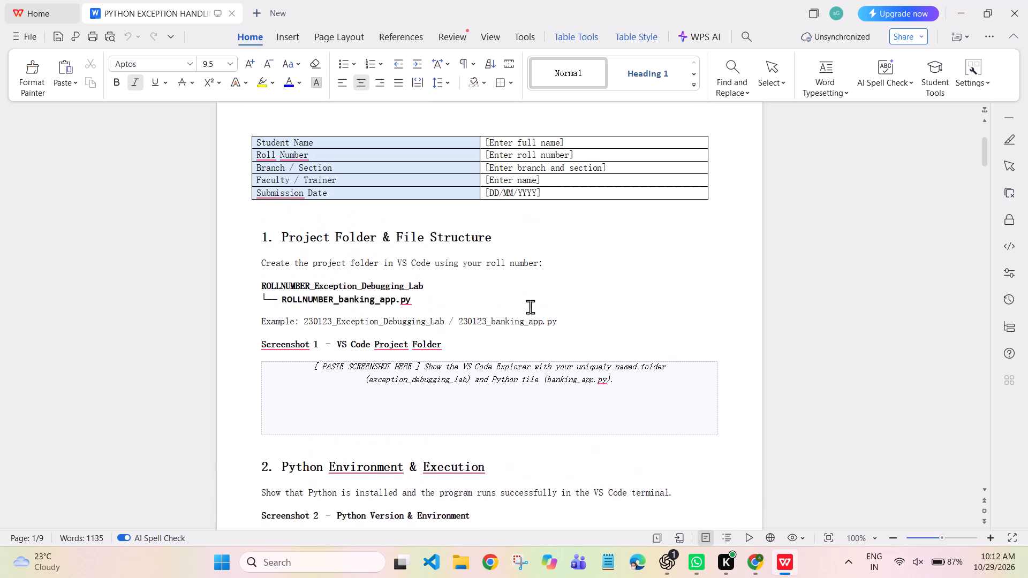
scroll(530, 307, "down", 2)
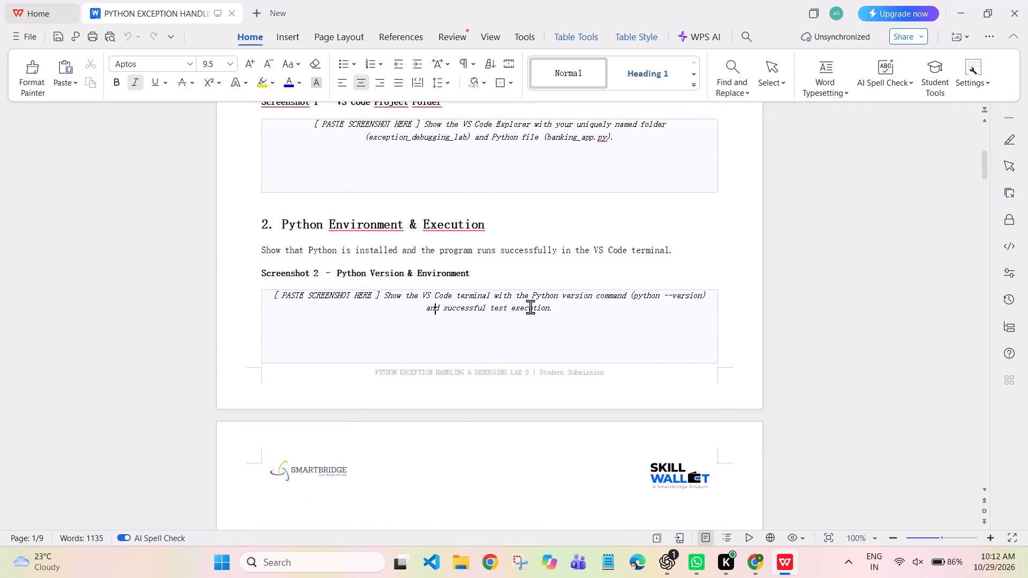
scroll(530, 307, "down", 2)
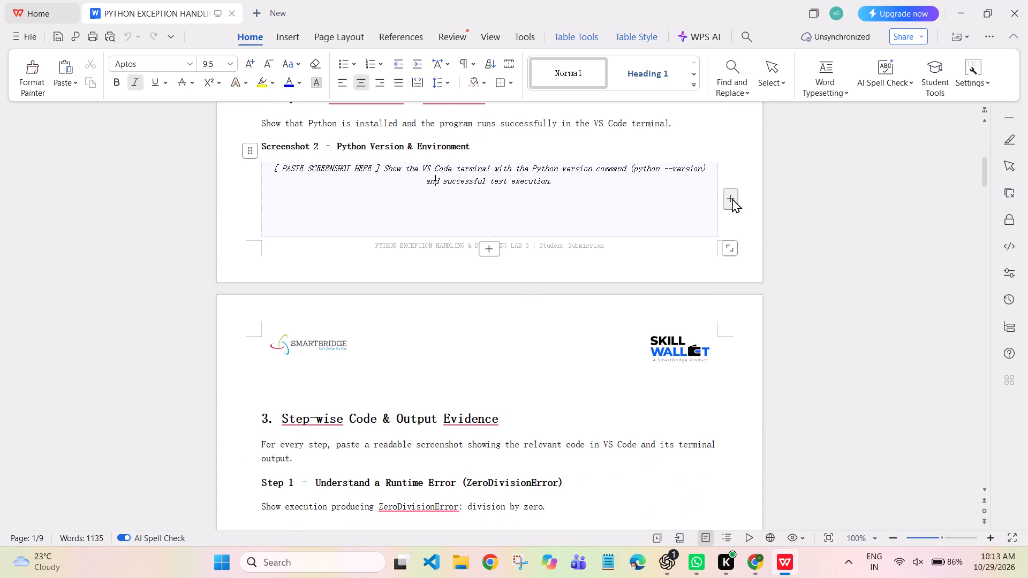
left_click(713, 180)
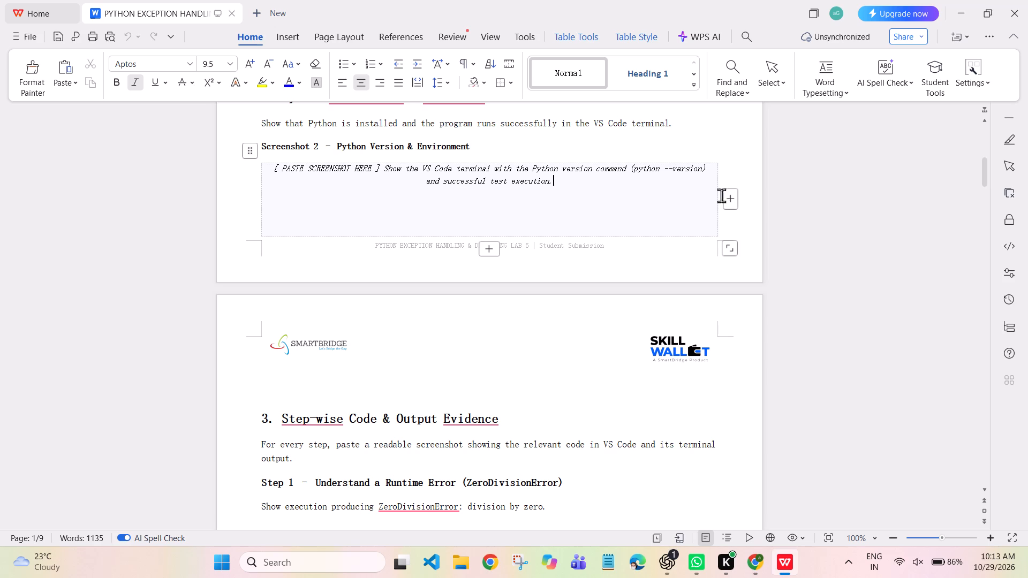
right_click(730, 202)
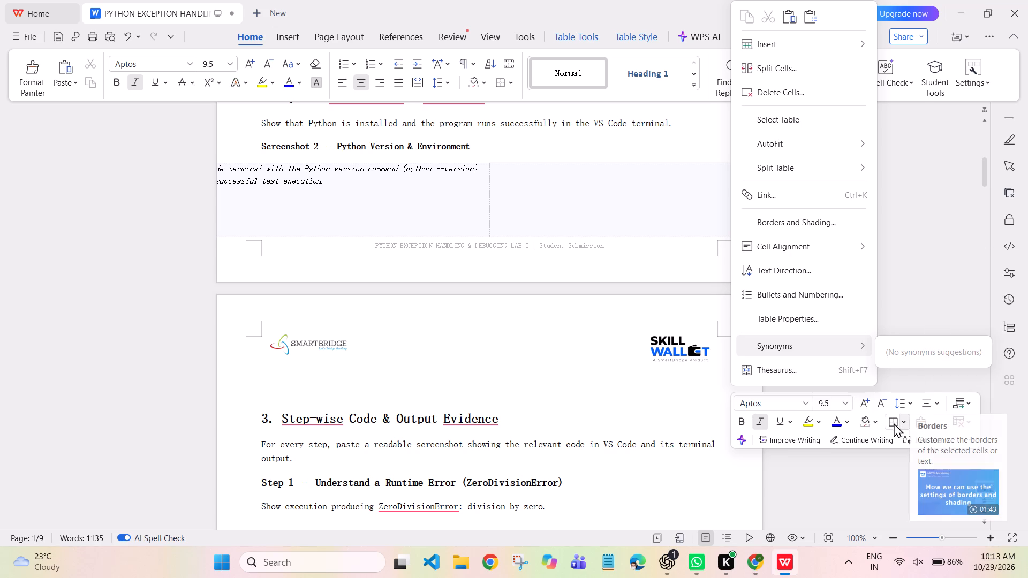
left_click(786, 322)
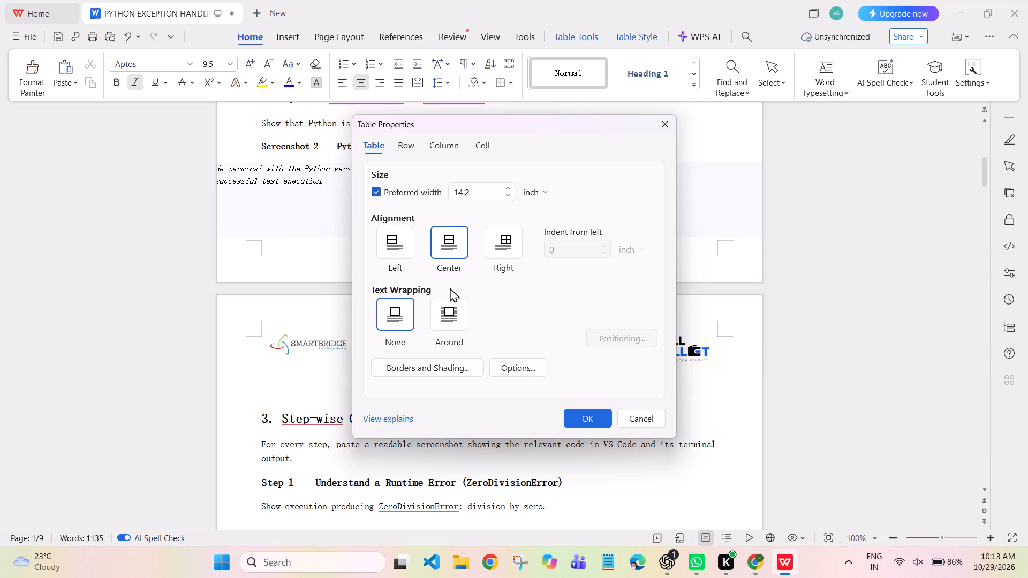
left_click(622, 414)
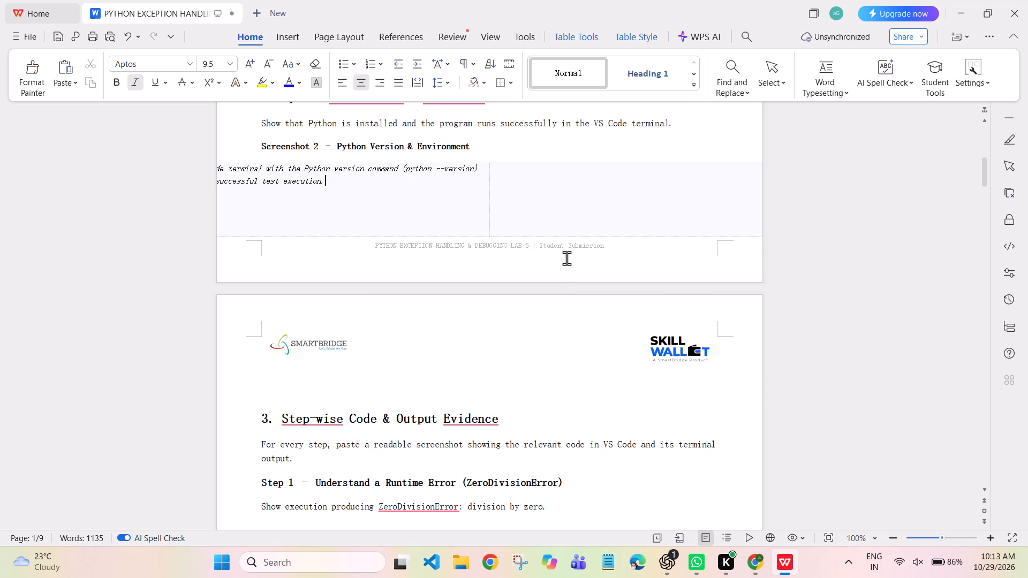
Delete the entire row of the Screenshot 2 placeholder table and place the cursor on the empty line below the heading.
right_click(506, 231)
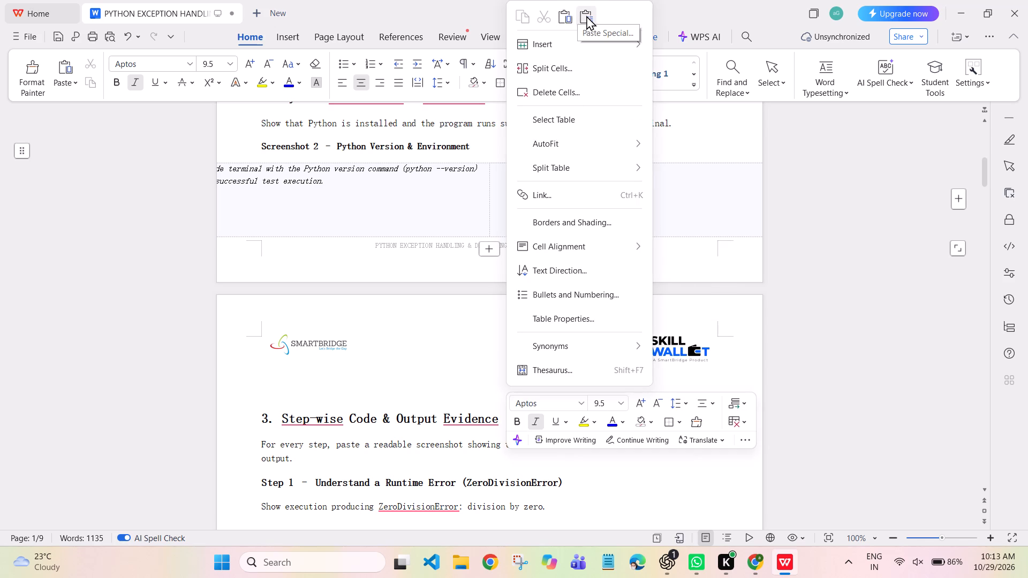
left_click(566, 93)
left_click_drag(566, 93, 541, 322)
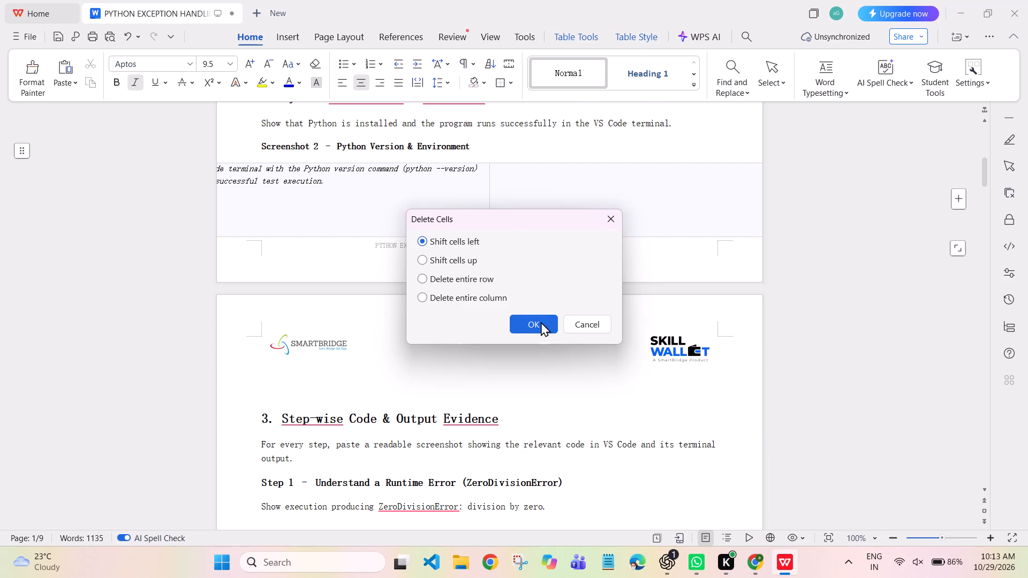
left_click_drag(541, 322, 519, 301)
left_click_drag(519, 301, 487, 277)
left_click(487, 277)
left_click(528, 320)
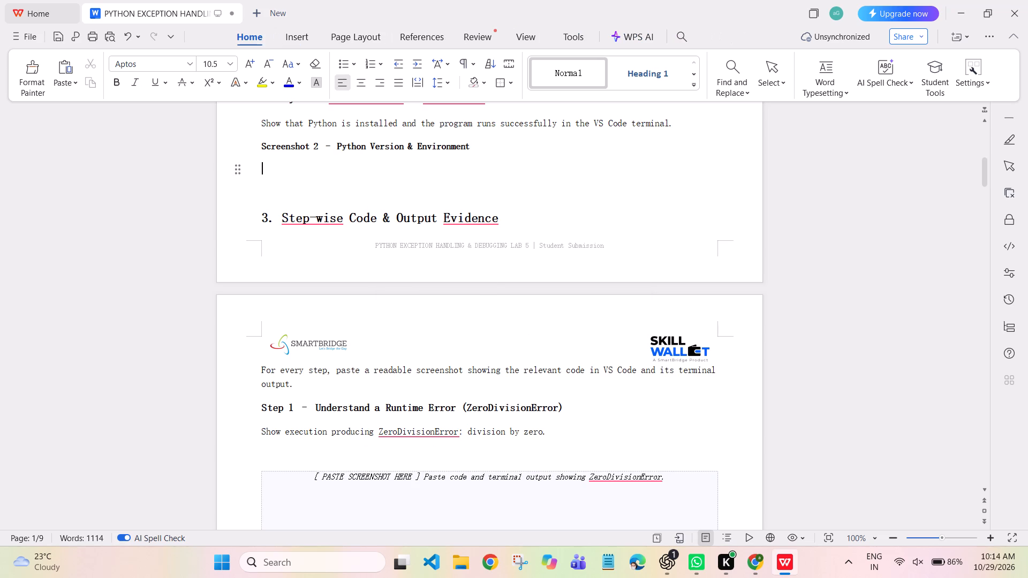
left_click(371, 186)
left_click(285, 169)
Look through the rest of the report, examining the Submission Instructions and the Final Submission Checklist.
scroll(440, 259, "up", 2)
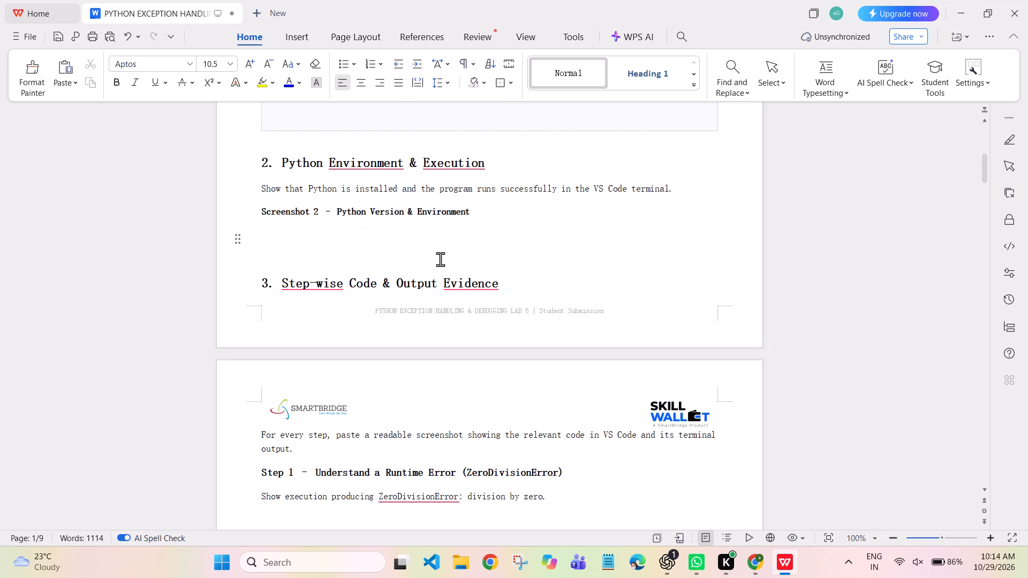
scroll(440, 259, "up", 1)
scroll(440, 259, "down", 11)
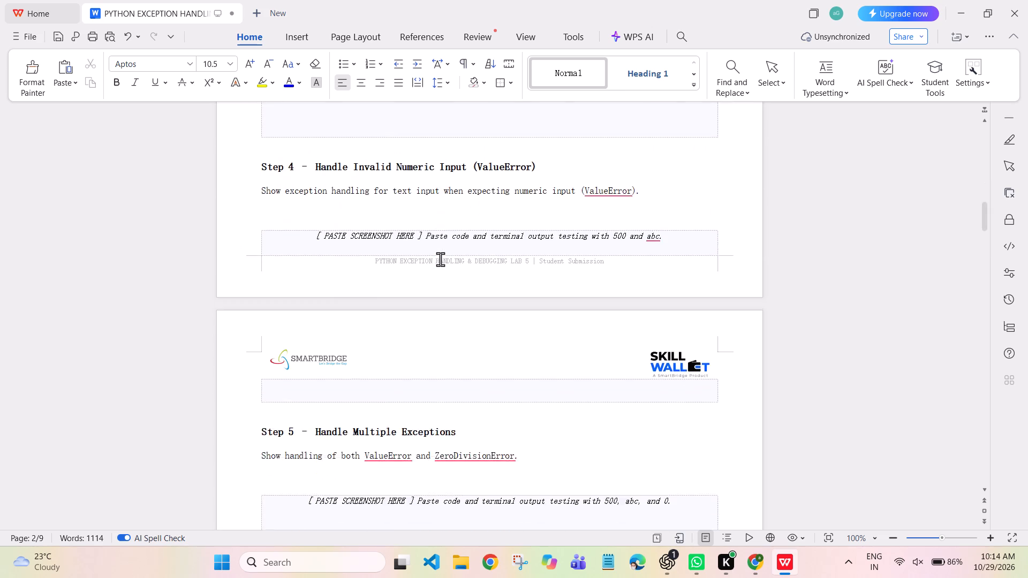
scroll(440, 259, "down", 14)
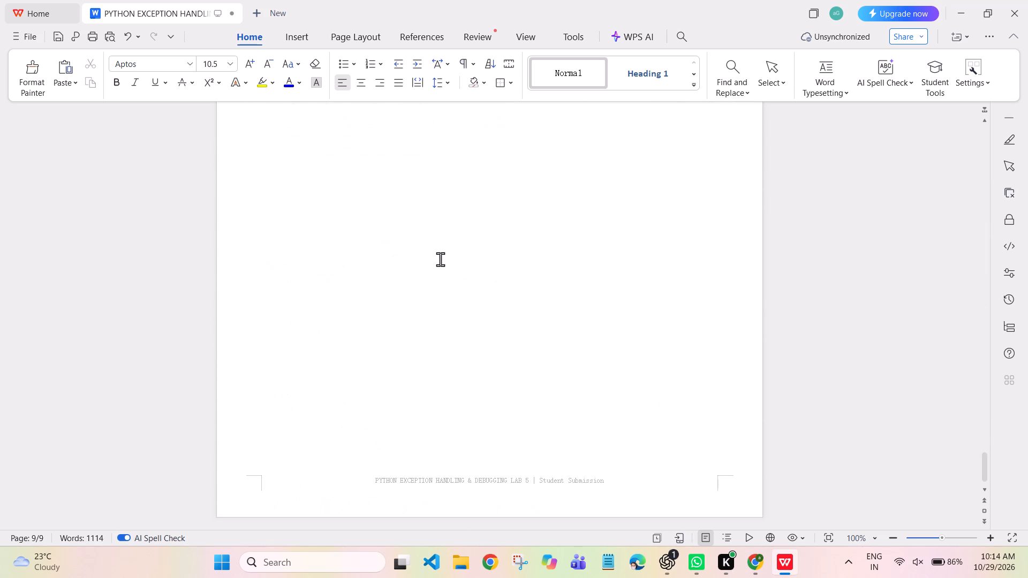
scroll(440, 259, "down", 6)
scroll(440, 259, "up", 1)
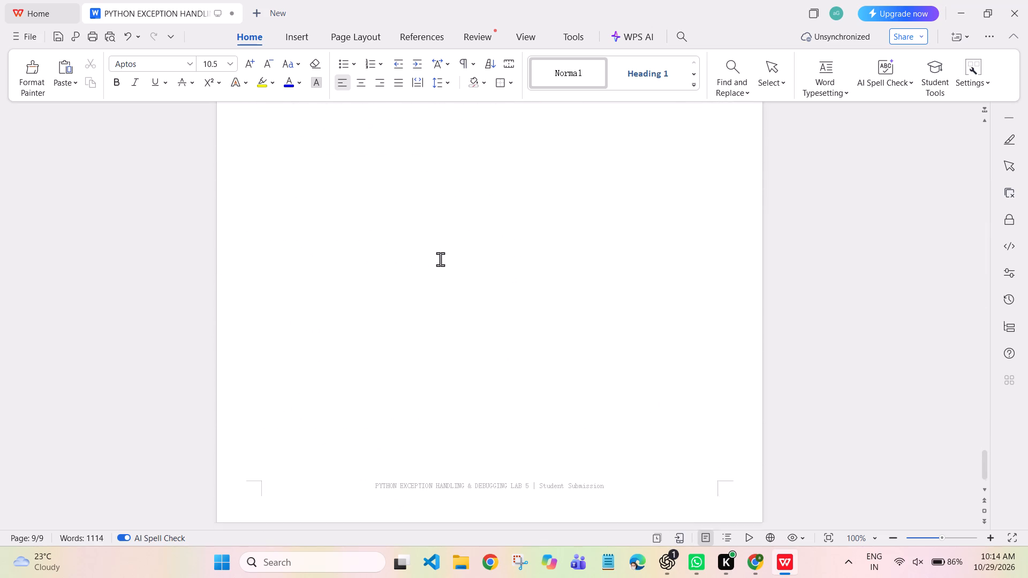
scroll(440, 259, "up", 5)
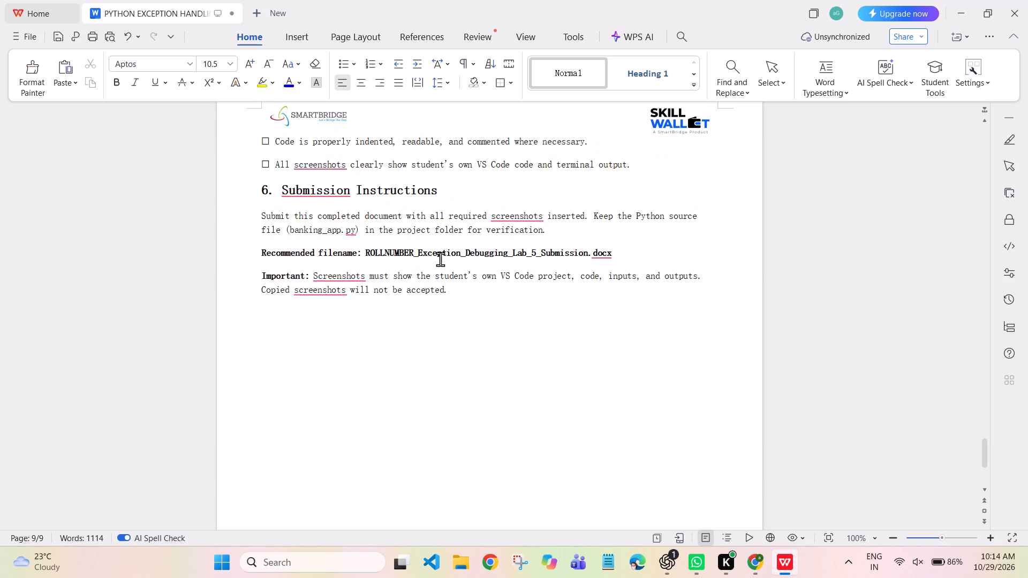
scroll(440, 259, "up", 4)
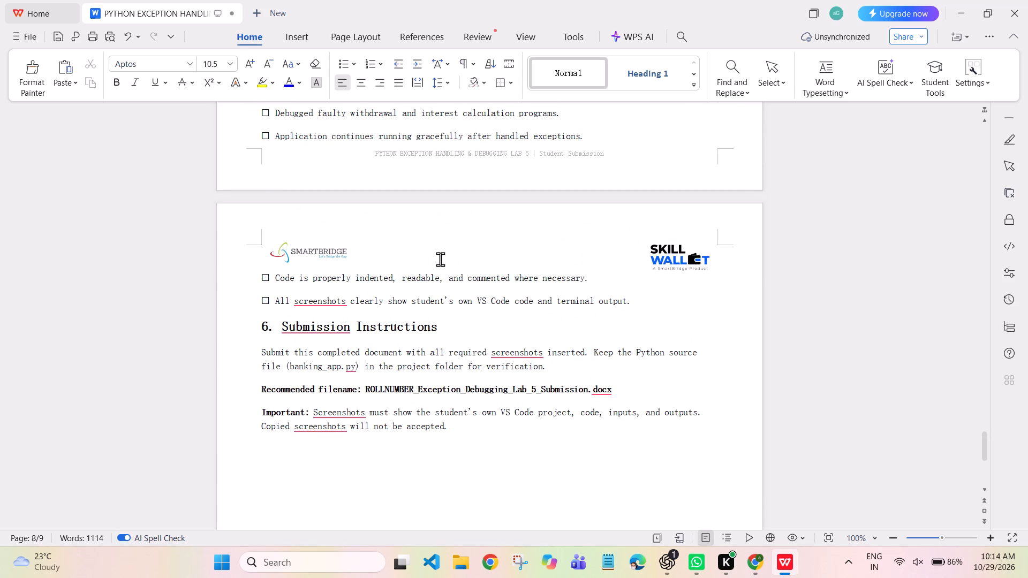
scroll(440, 259, "up", 3)
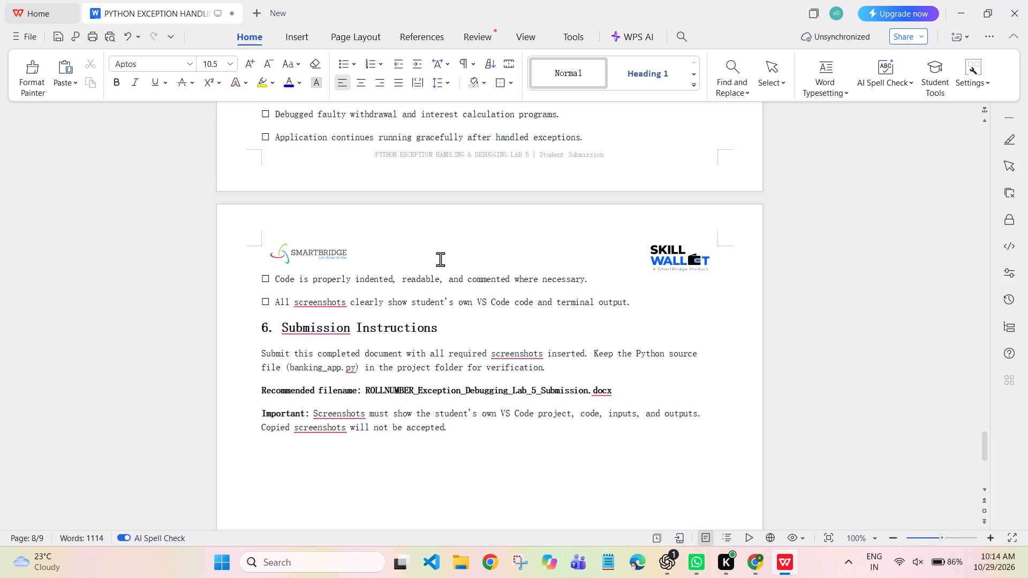
scroll(440, 259, "up", 3)
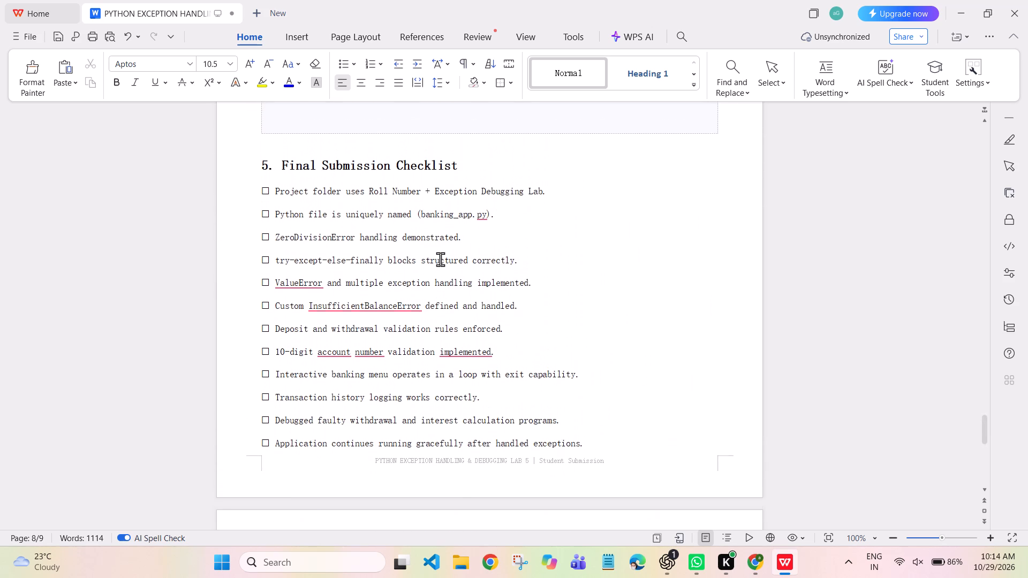
Delete the entire row of the placeholder table under Screenshot 1 – VS Code Project Folder.
scroll(440, 259, "up", 6)
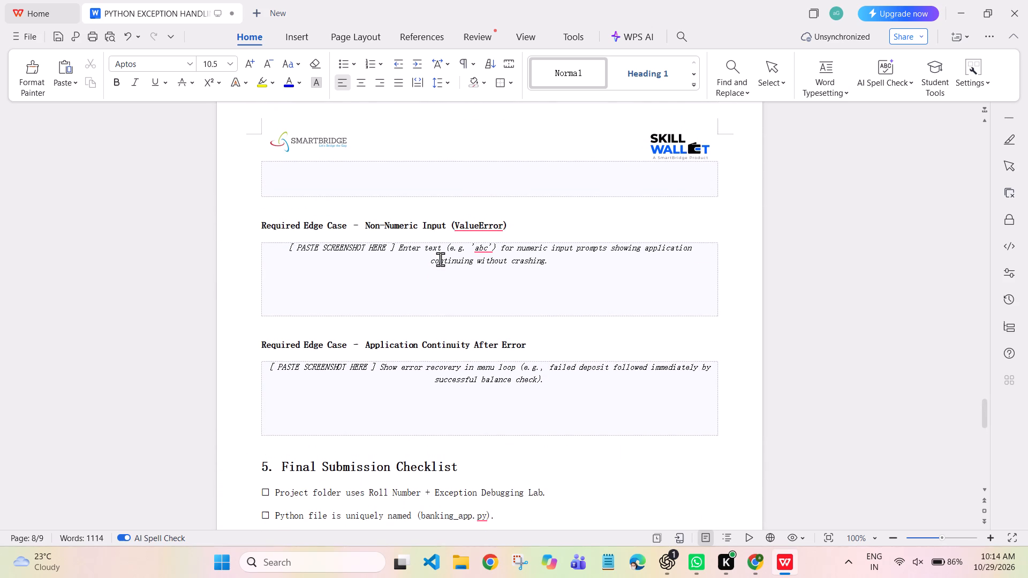
scroll(440, 259, "up", 13)
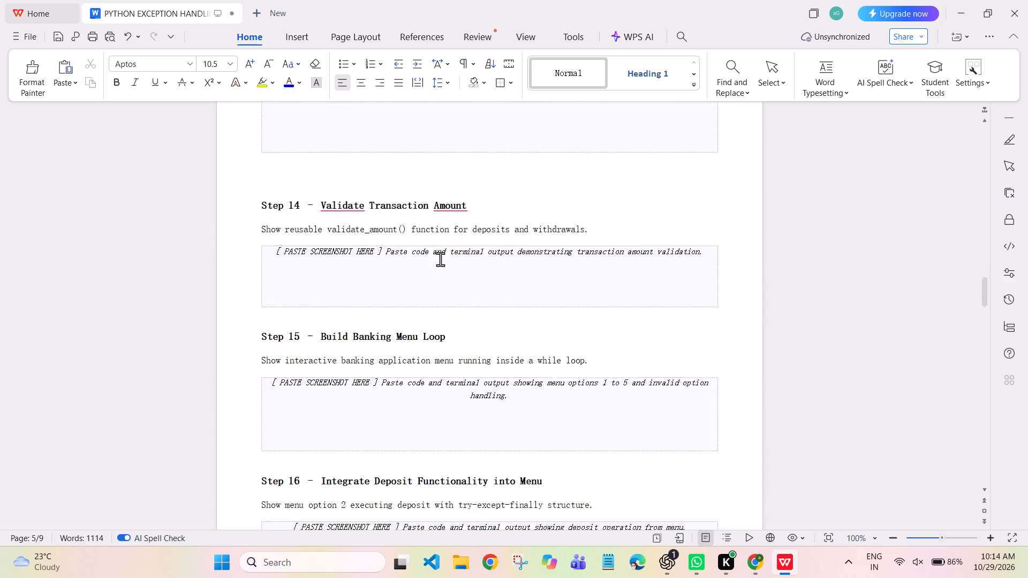
scroll(440, 259, "up", 12)
scroll(440, 259, "down", 1)
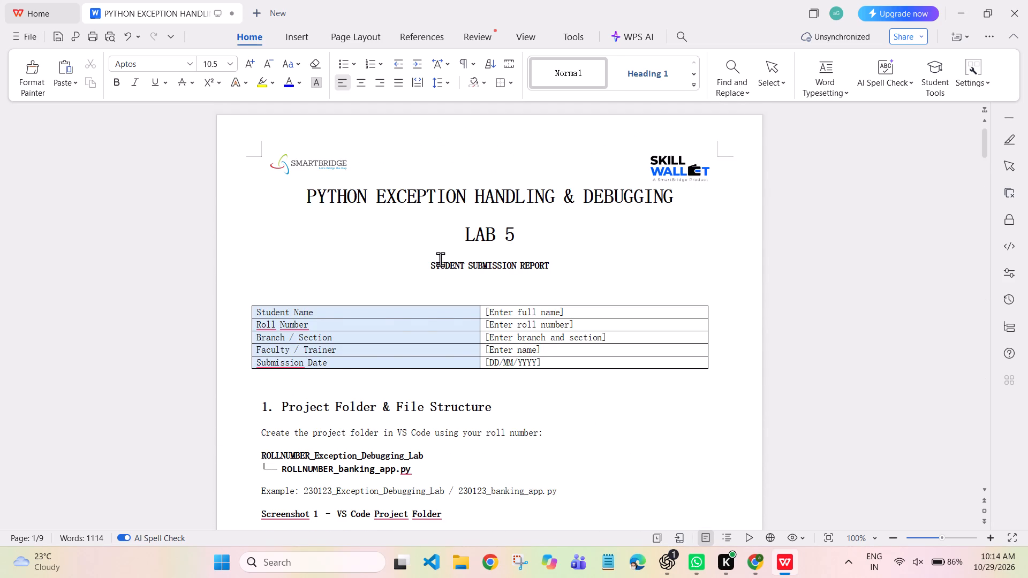
scroll(440, 259, "down", 5)
scroll(440, 259, "up", 1)
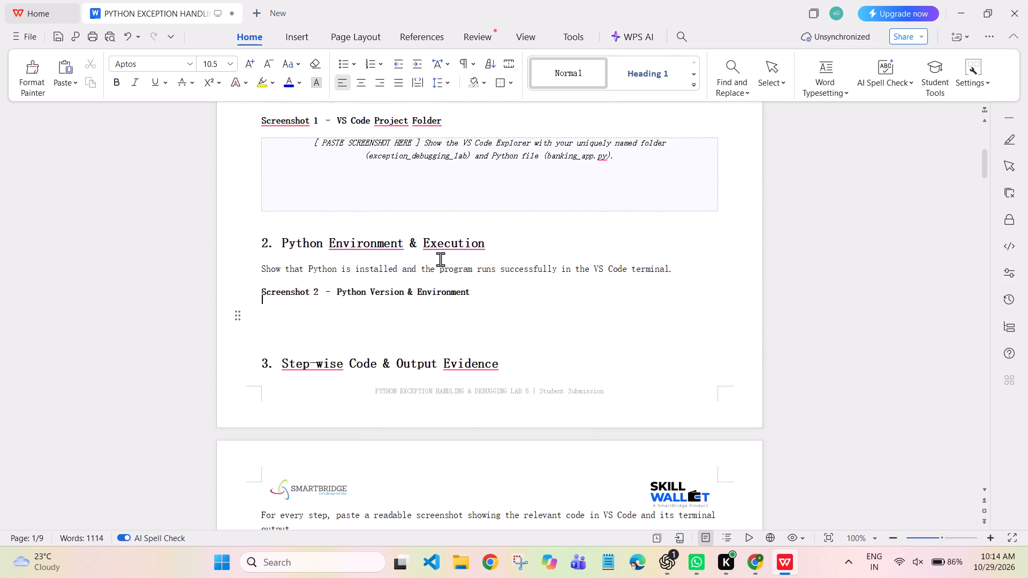
scroll(440, 259, "up", 1)
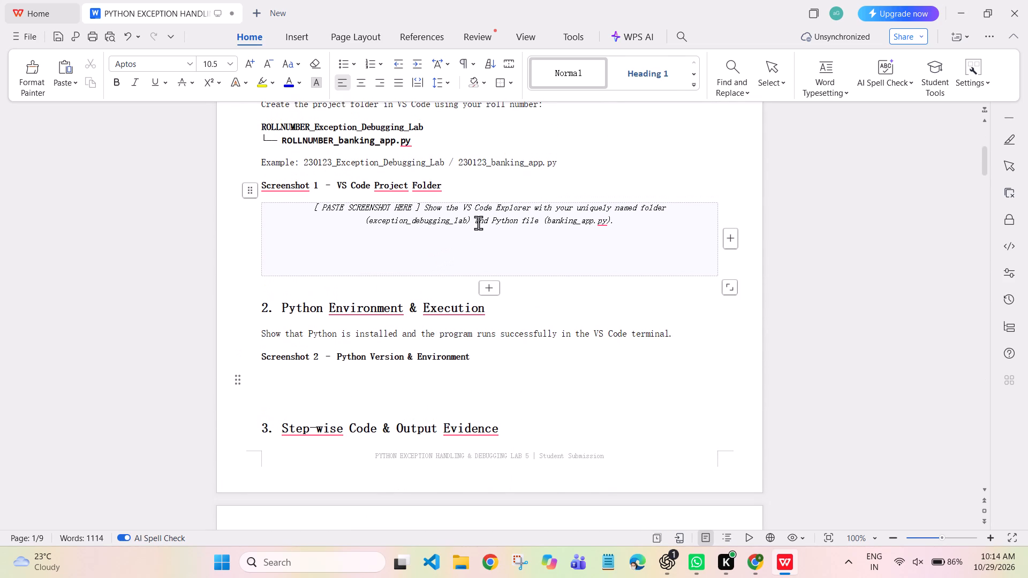
right_click(509, 202)
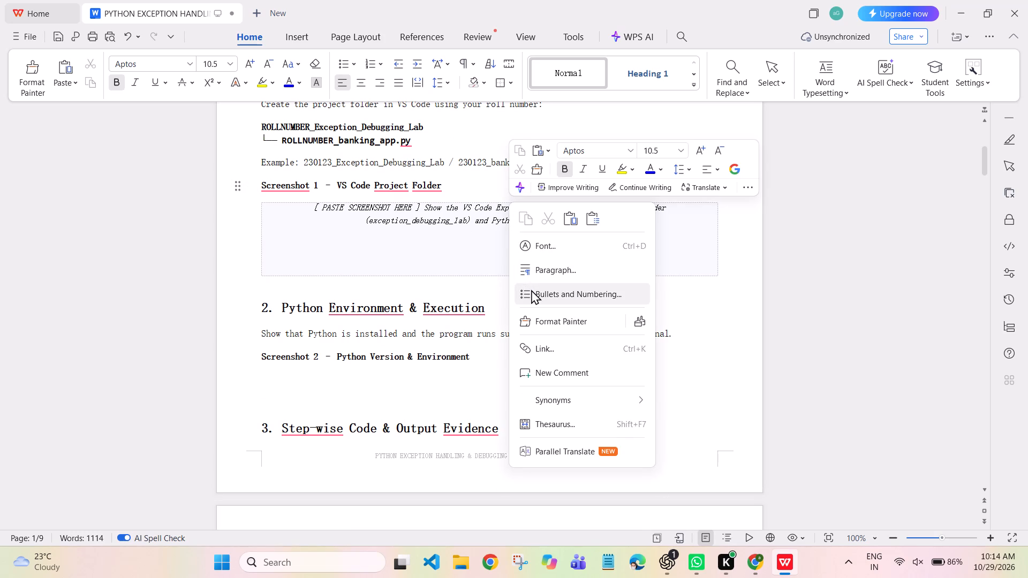
left_click(440, 241)
right_click(440, 241)
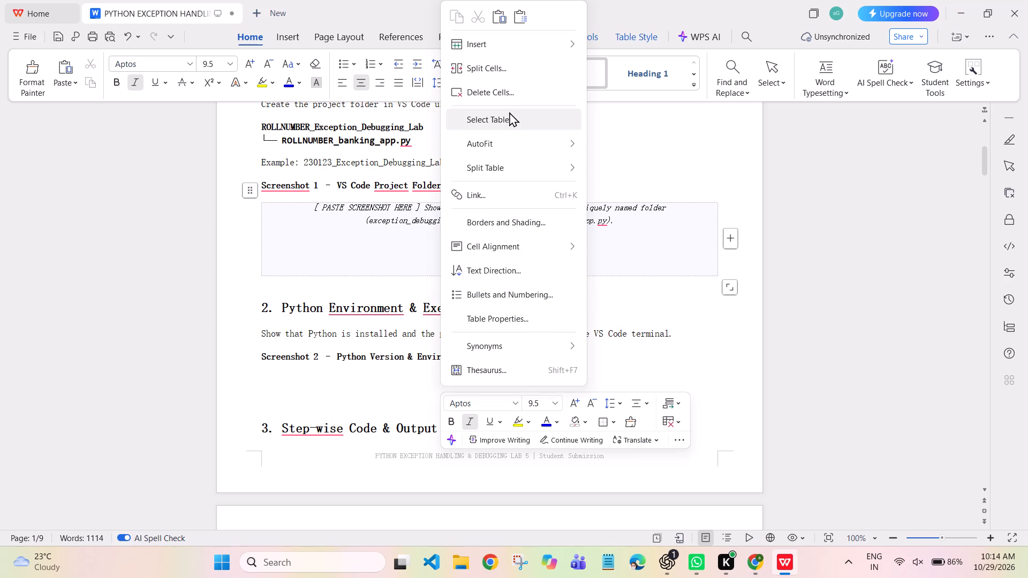
left_click(503, 91)
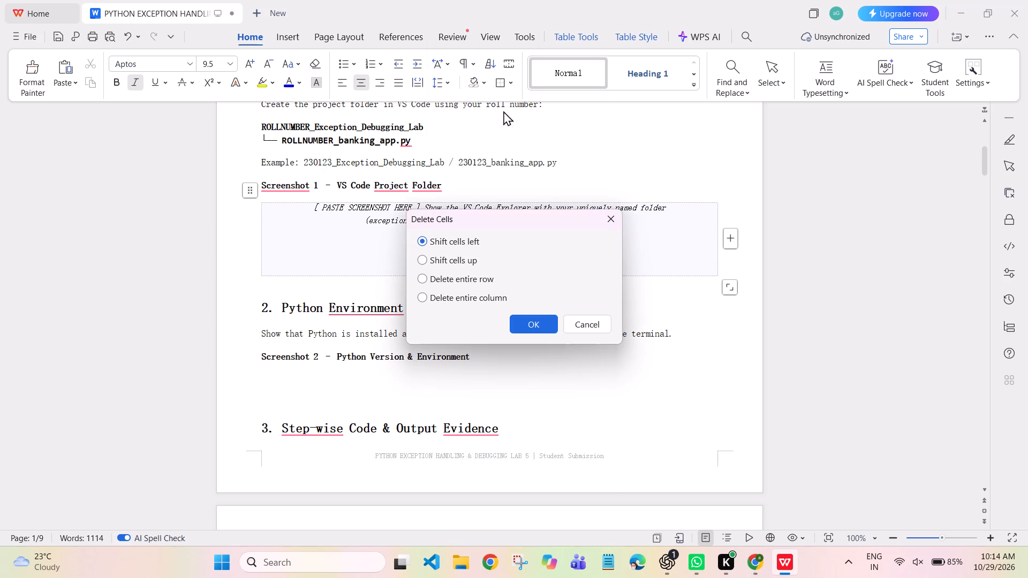
left_click(496, 282)
left_click(479, 278)
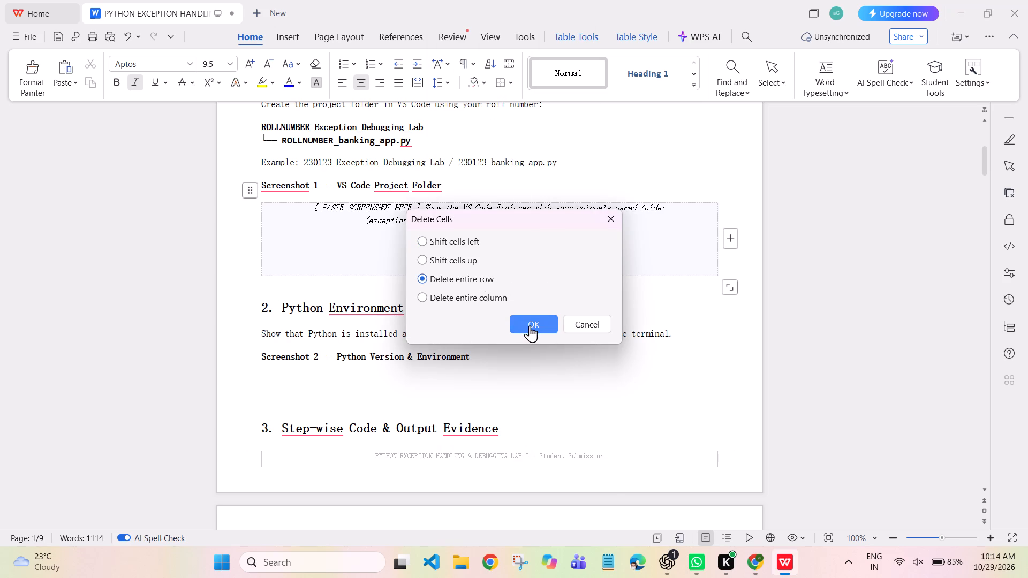
left_click(530, 325)
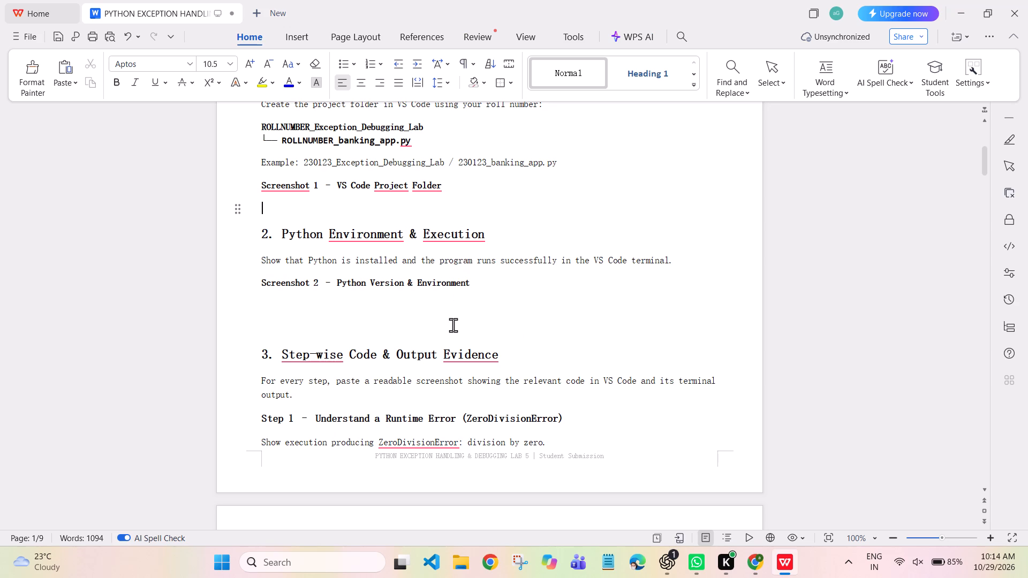
Look over the report's opening sections, from the student details table to the Step 1 and Step 2 screenshot placeholders.
scroll(453, 325, "down", 2)
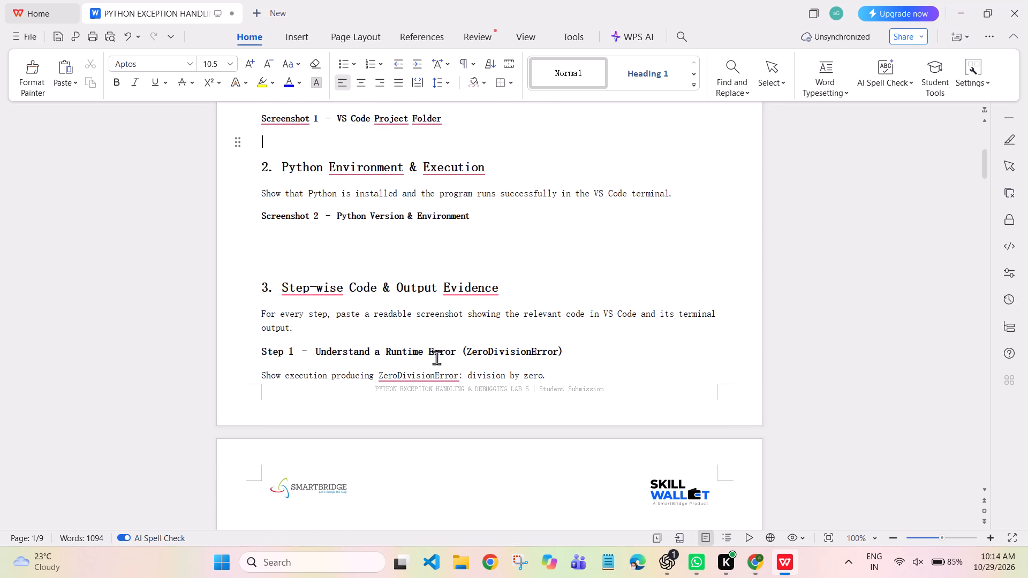
scroll(436, 359, "down", 3)
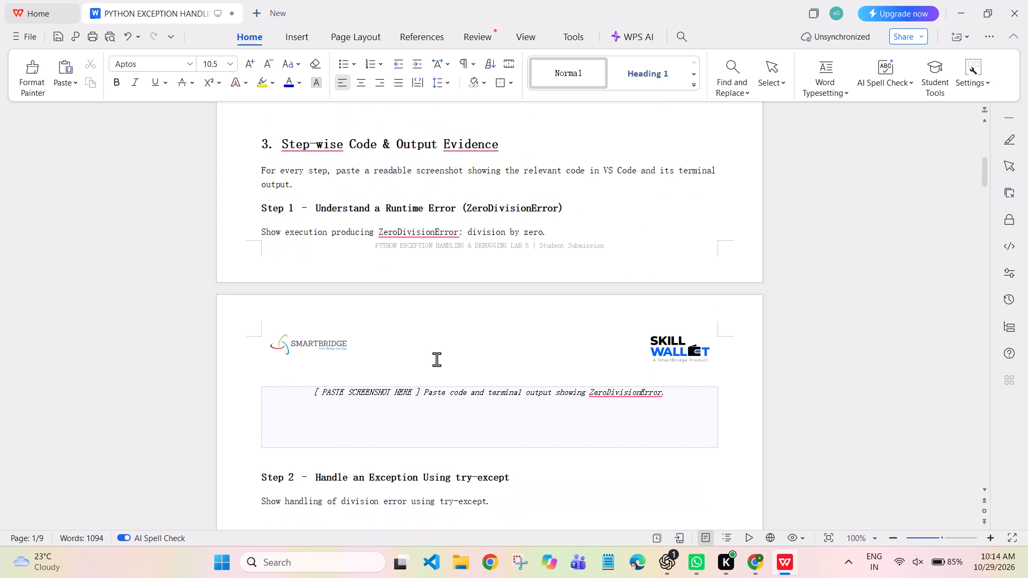
scroll(436, 359, "down", 1)
scroll(436, 359, "up", 1)
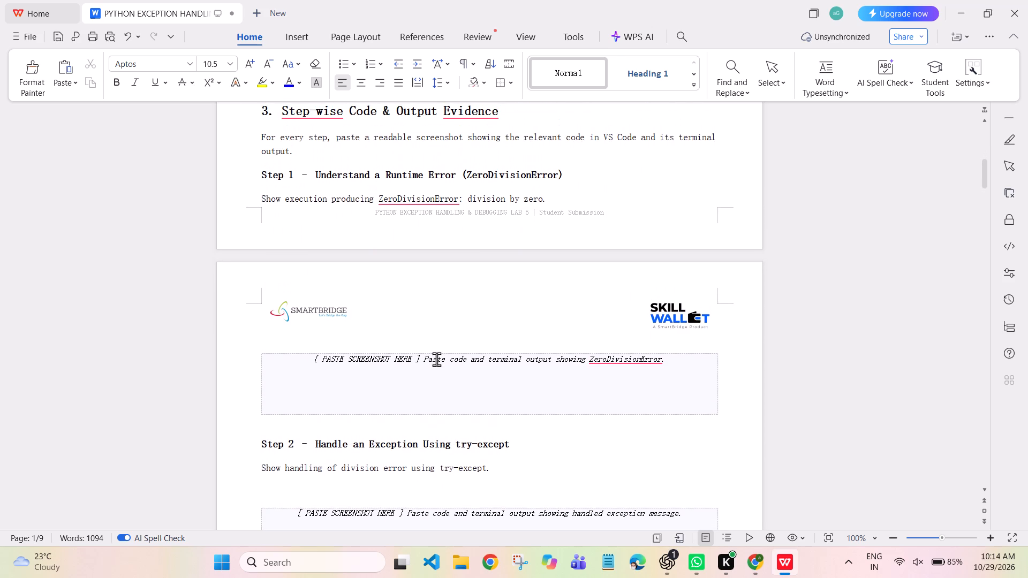
scroll(436, 359, "up", 2)
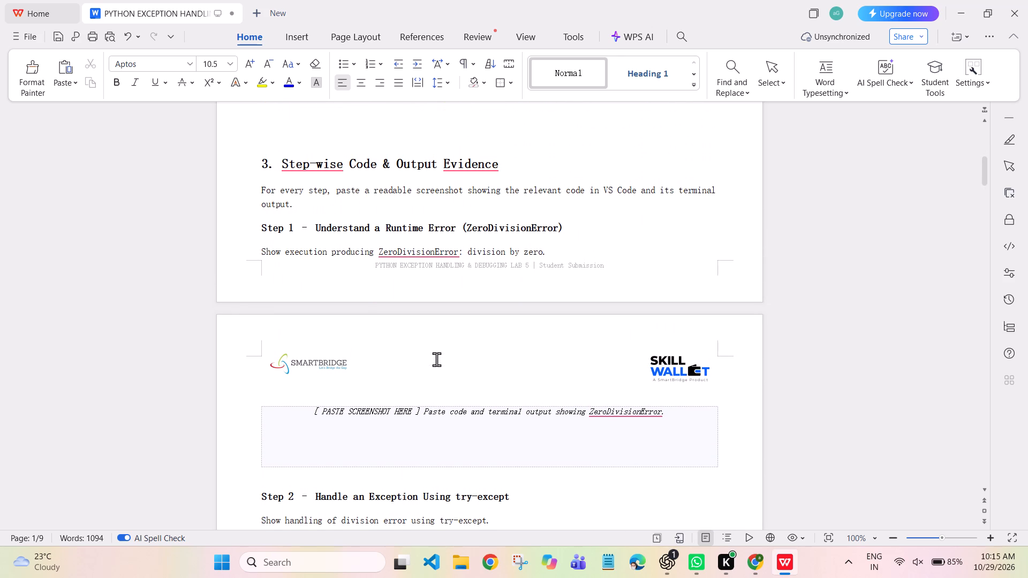
scroll(436, 359, "up", 3)
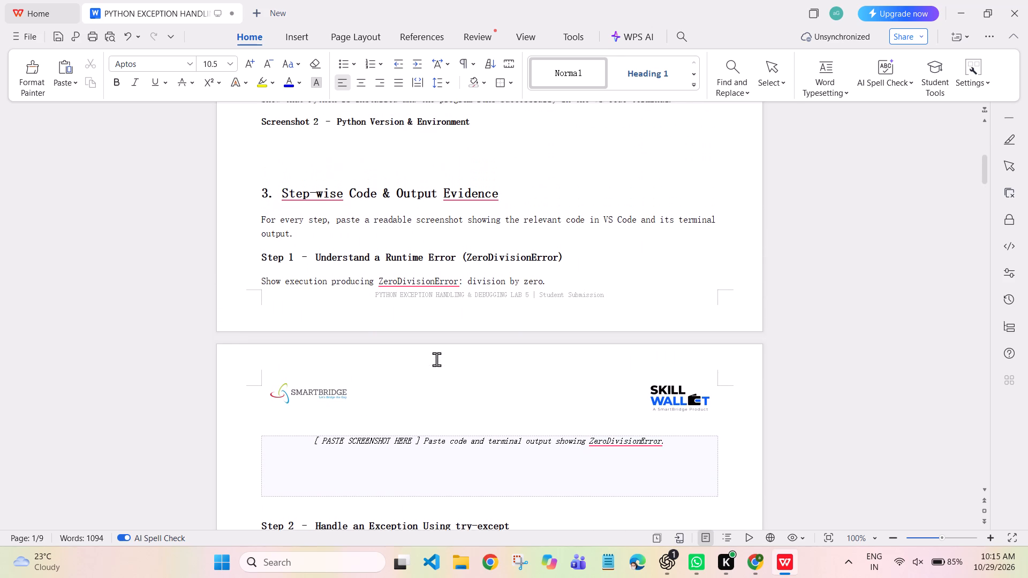
scroll(436, 359, "up", 3)
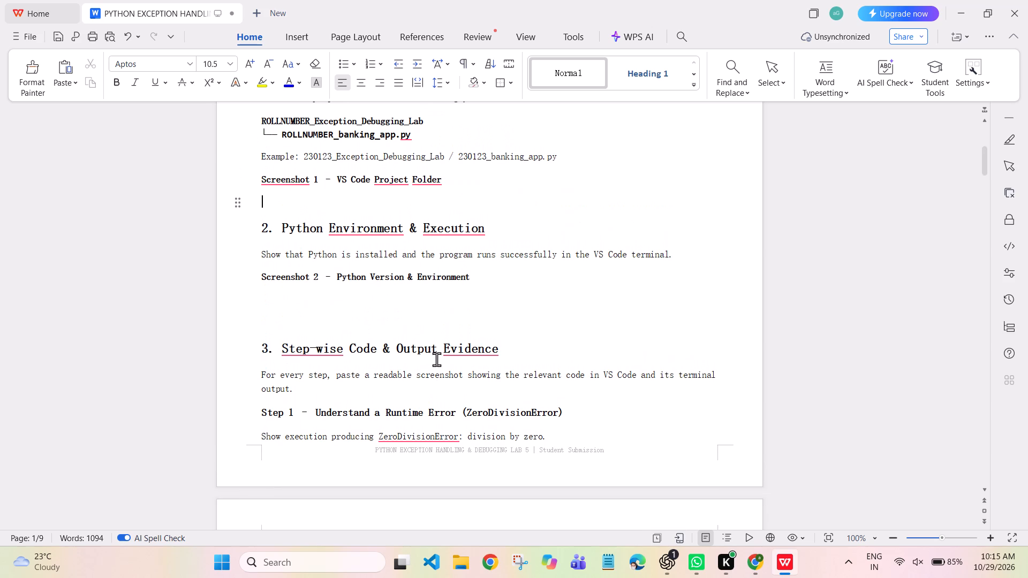
scroll(436, 359, "up", 4)
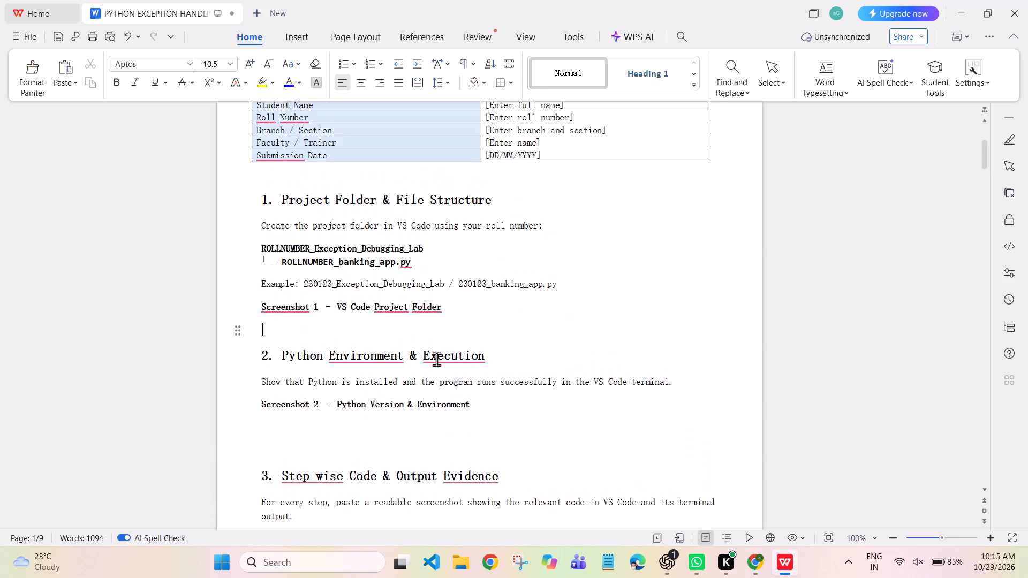
scroll(436, 359, "up", 1)
scroll(436, 359, "down", 4)
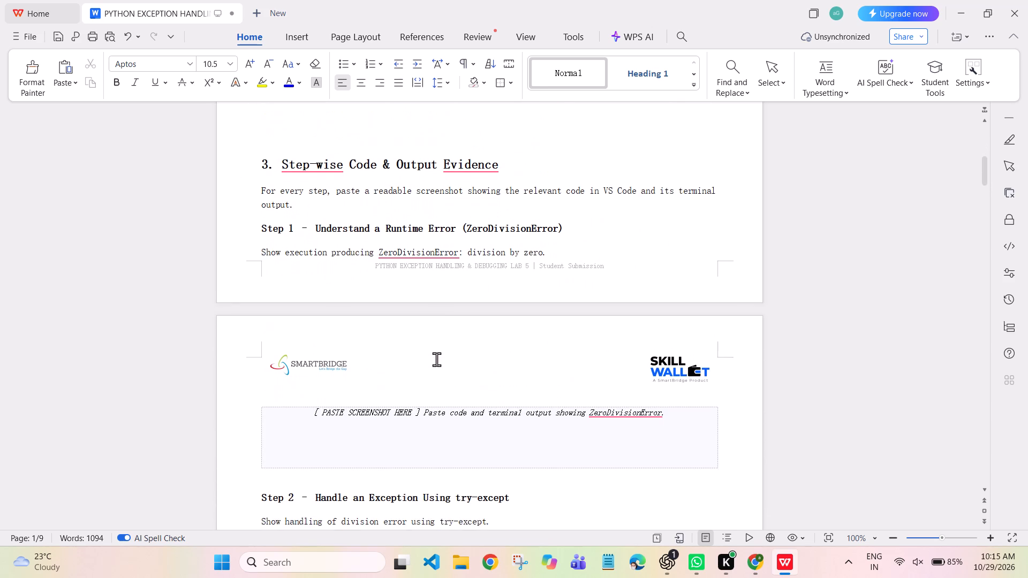
scroll(436, 359, "down", 2)
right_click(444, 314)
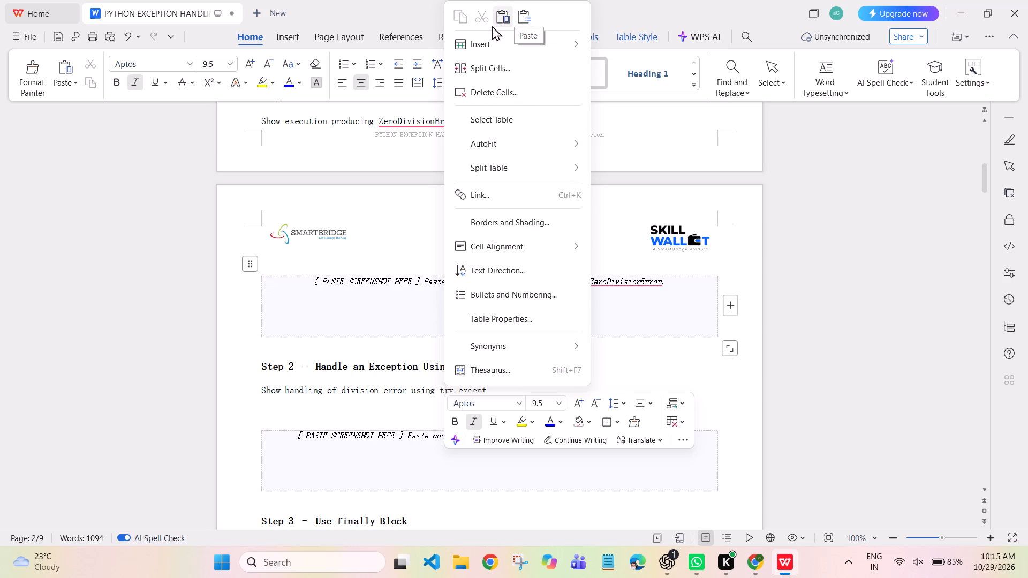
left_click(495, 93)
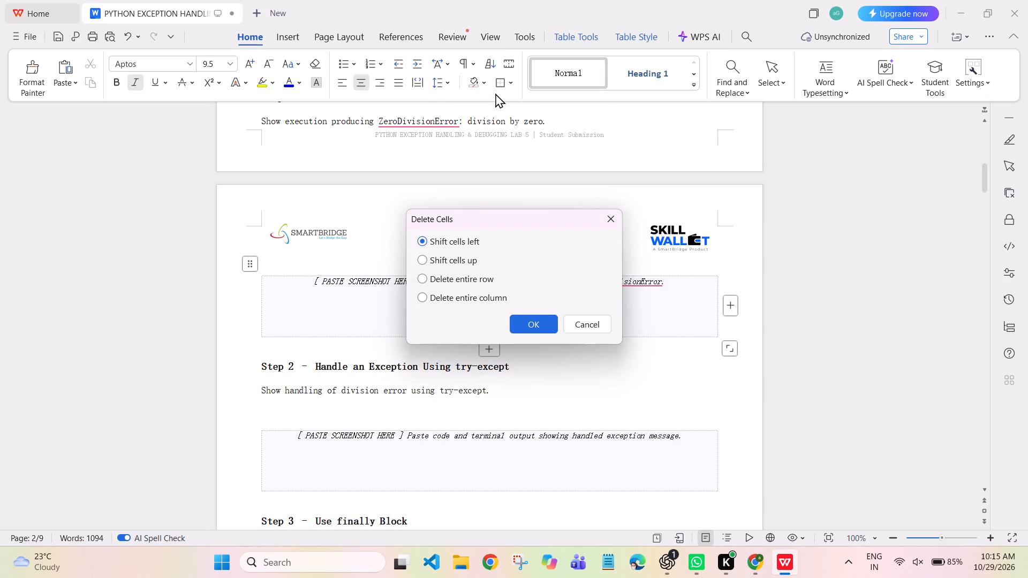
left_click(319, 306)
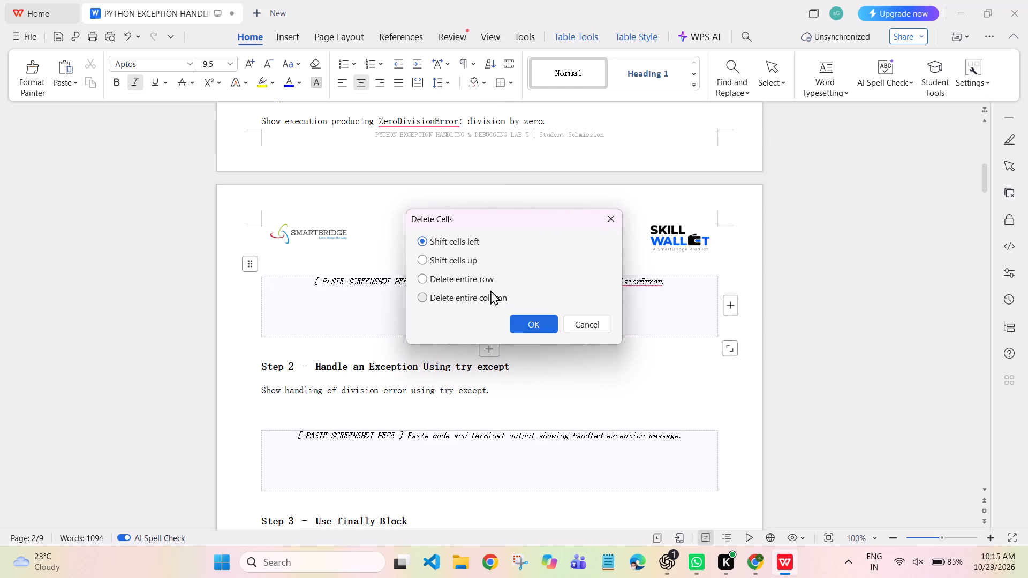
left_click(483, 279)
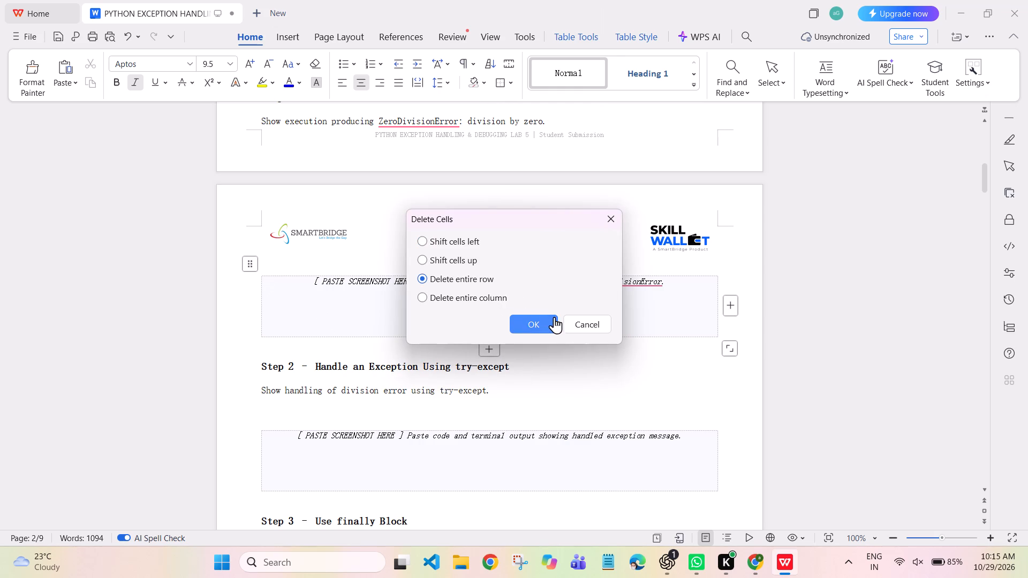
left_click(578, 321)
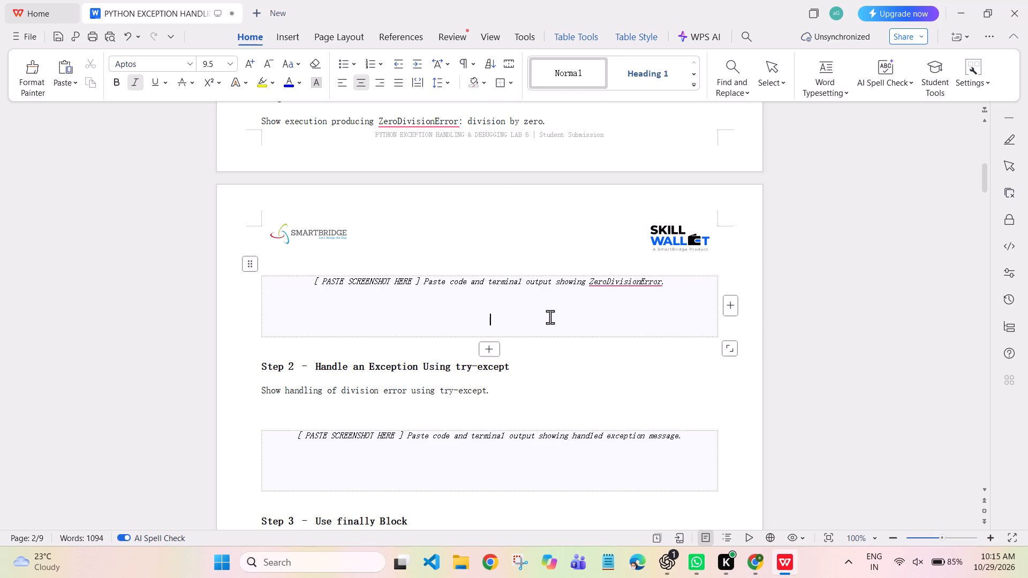
Select the whole placeholder table for Step 1 – Understand a Runtime Error (ZeroDivisionError) and delete it.
right_click(515, 316)
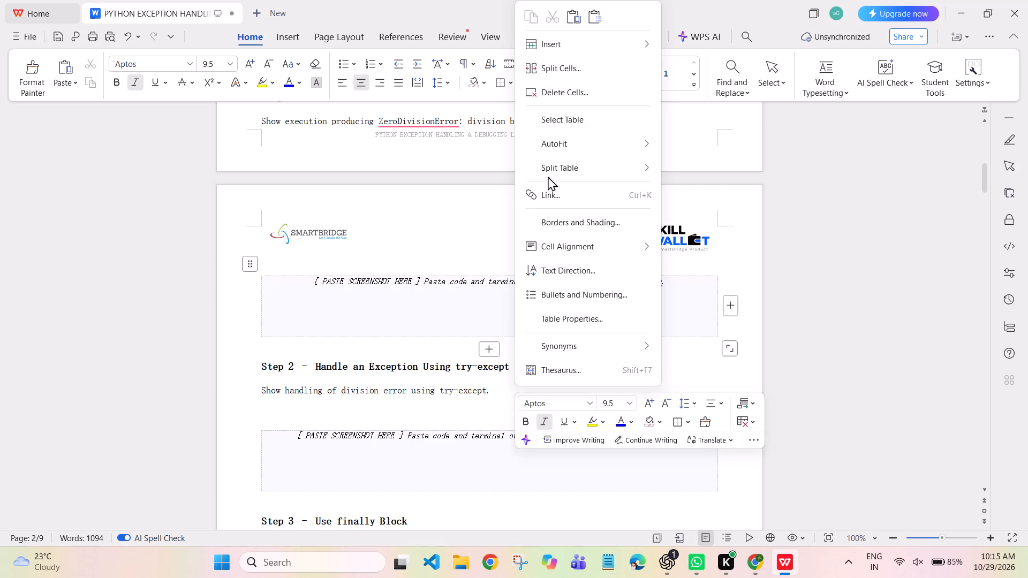
left_click(550, 165)
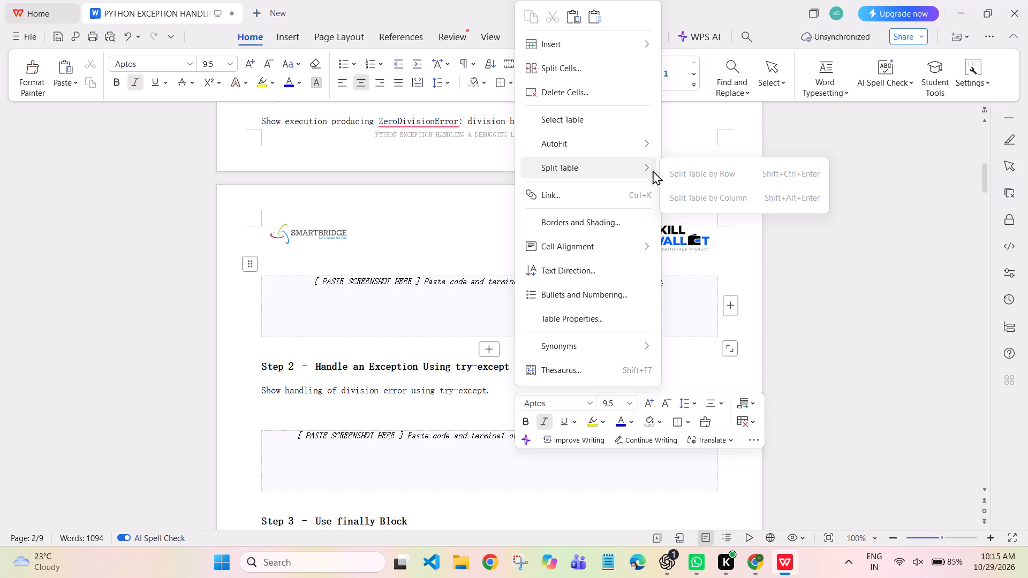
left_click(588, 123)
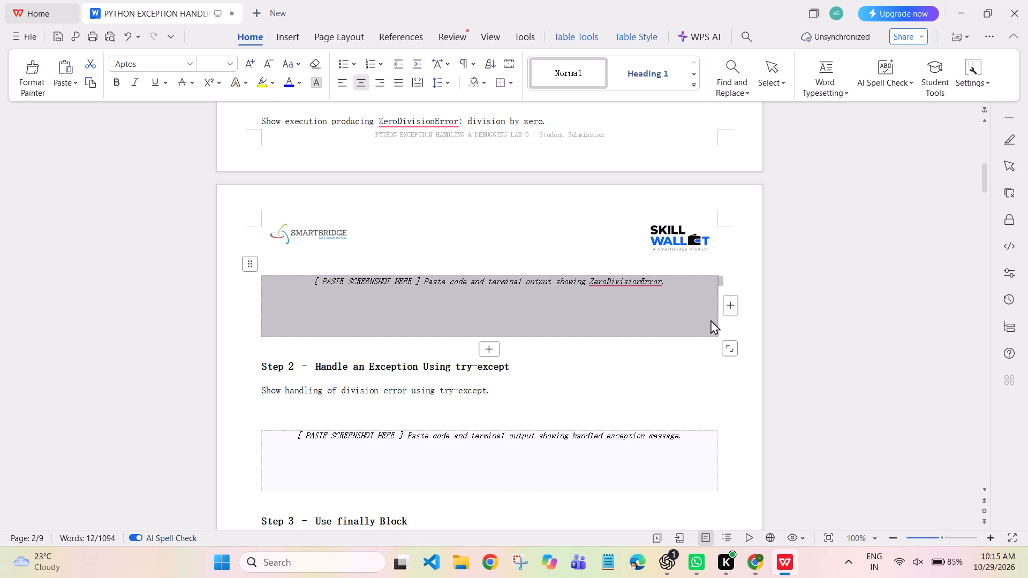
right_click(663, 306)
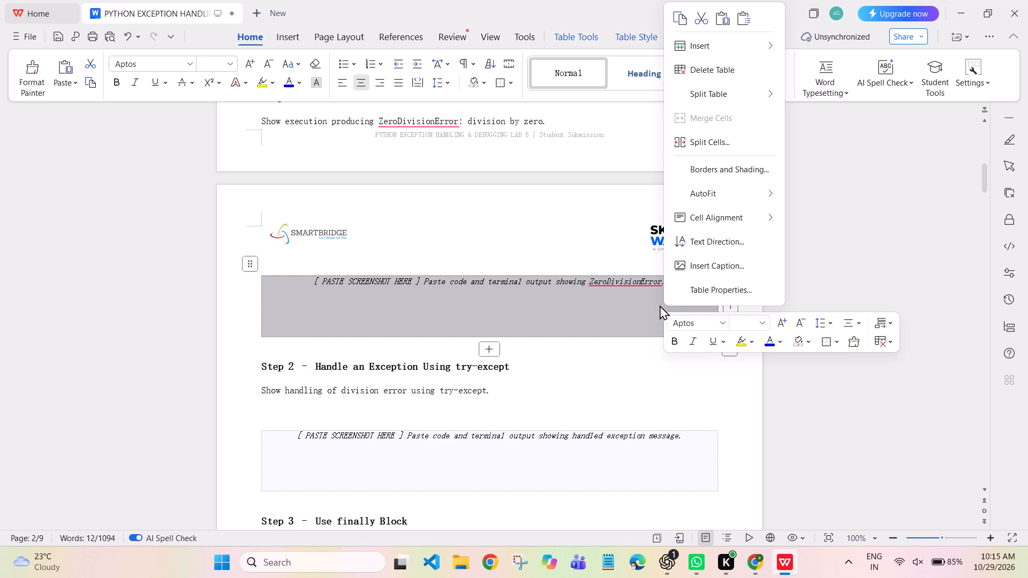
left_click(704, 71)
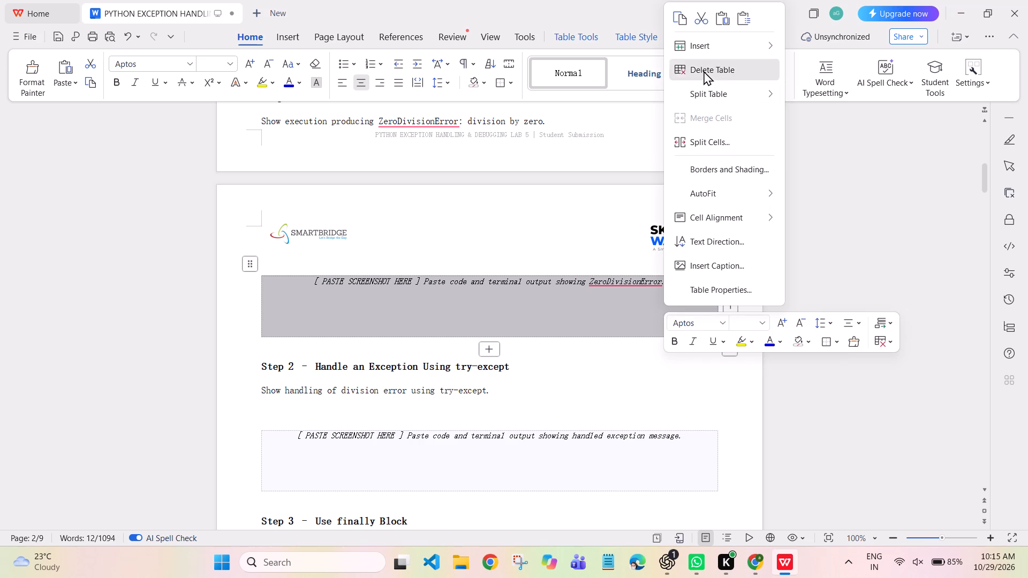
Look through the report from Section 2 to Section 4, examining the screenshot placeholders for Steps 2 to 22 and the first test cases.
scroll(452, 294, "up", 1)
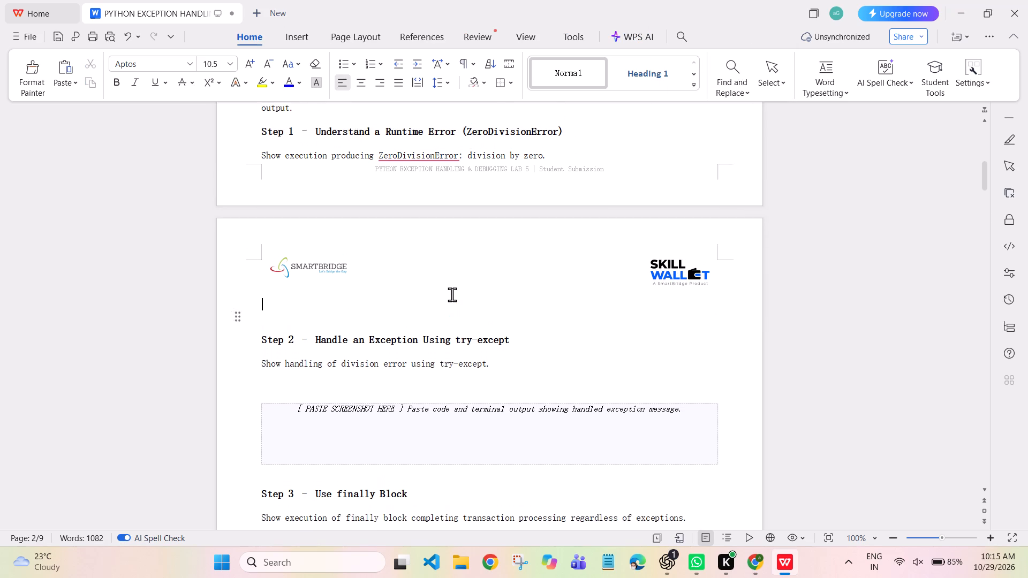
scroll(452, 294, "up", 3)
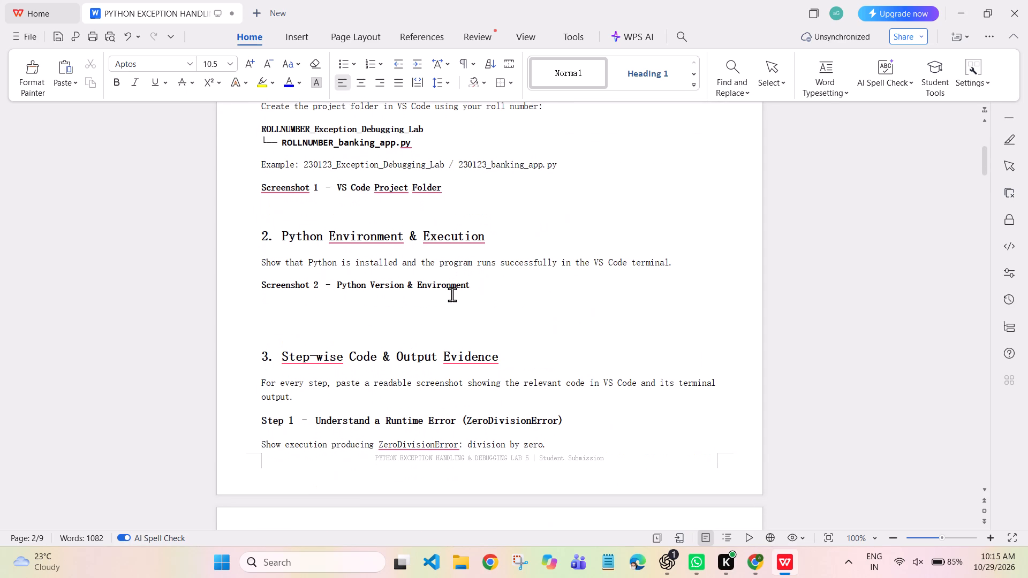
scroll(452, 294, "down", 3)
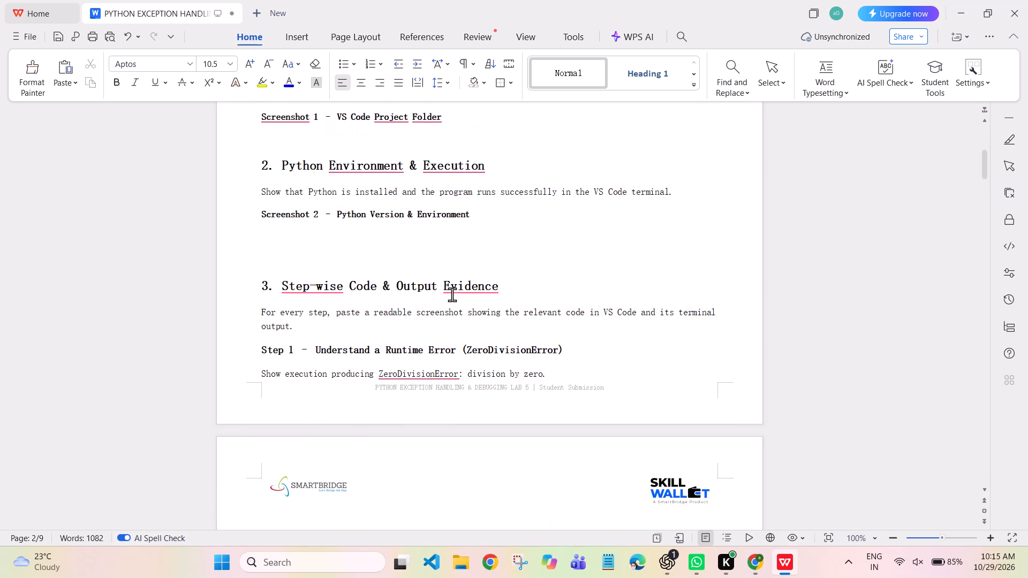
scroll(452, 294, "down", 4)
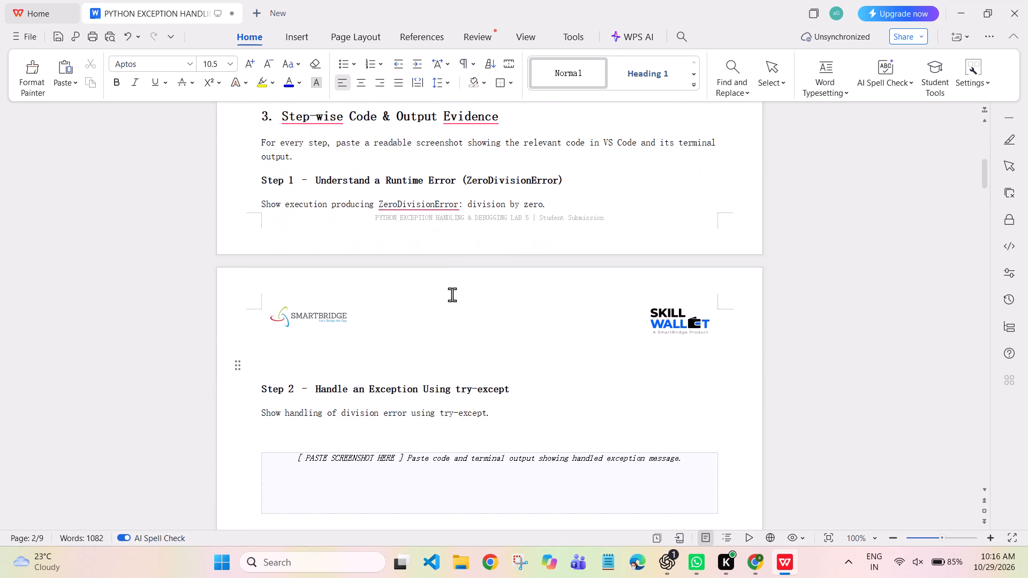
scroll(452, 294, "down", 4)
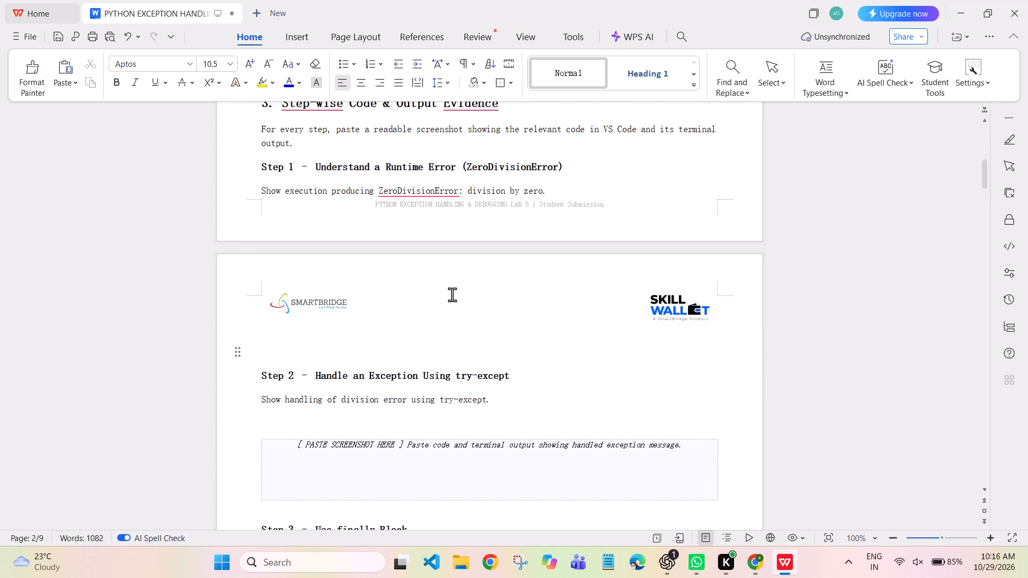
scroll(452, 294, "down", 5)
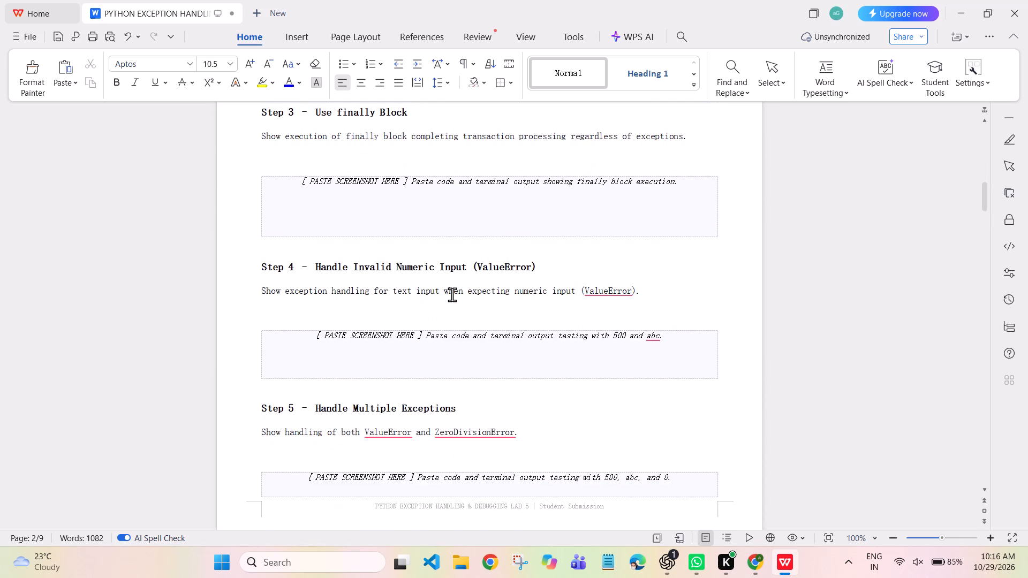
scroll(452, 294, "down", 3)
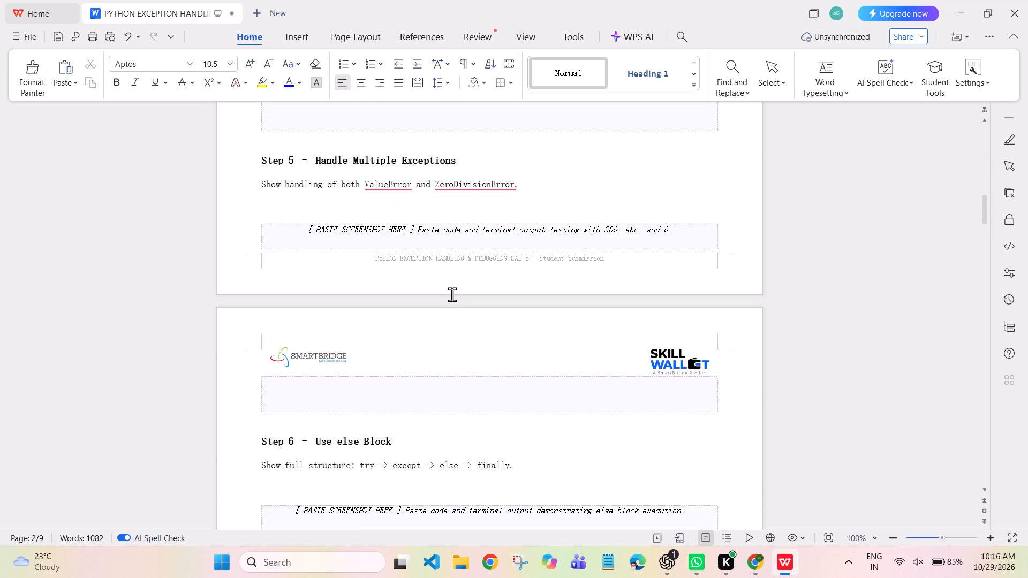
scroll(452, 294, "down", 7)
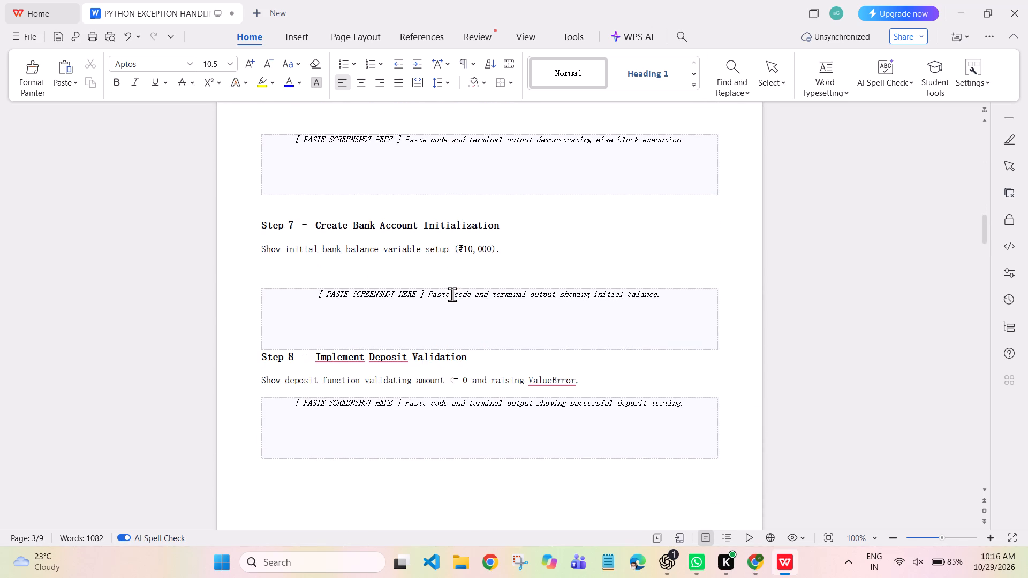
scroll(452, 294, "down", 6)
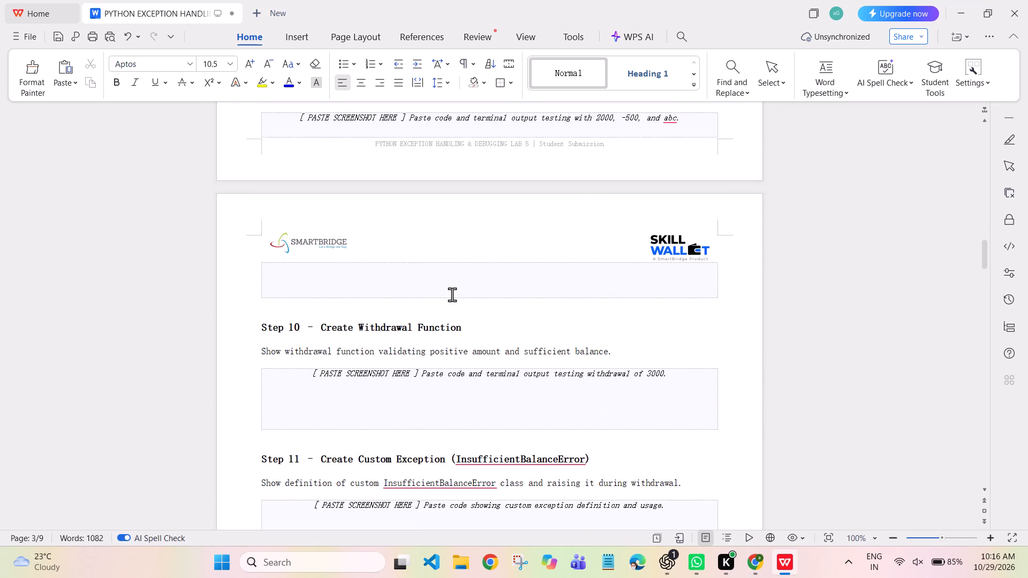
scroll(452, 294, "down", 6)
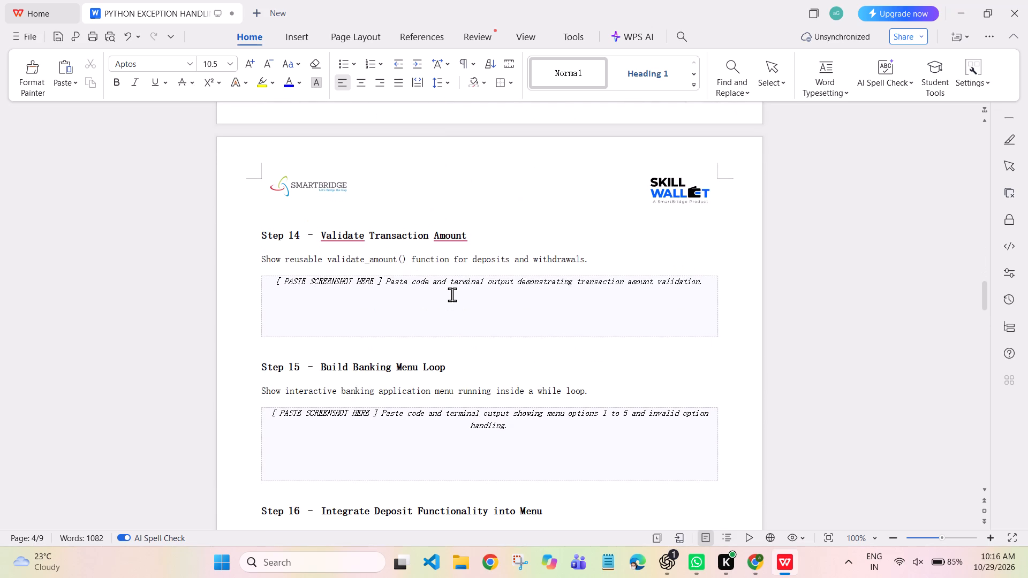
scroll(452, 294, "down", 5)
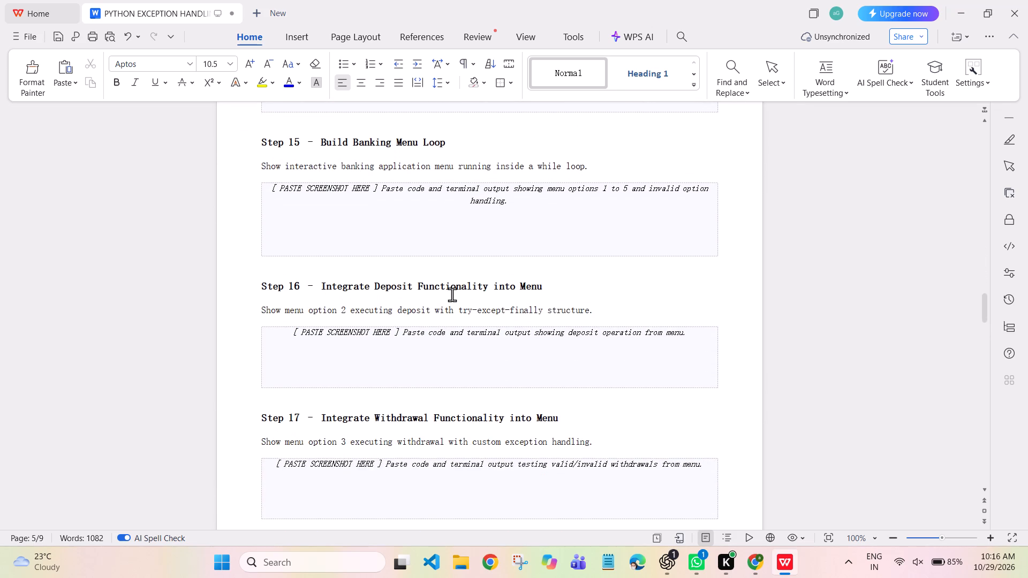
scroll(452, 294, "down", 6)
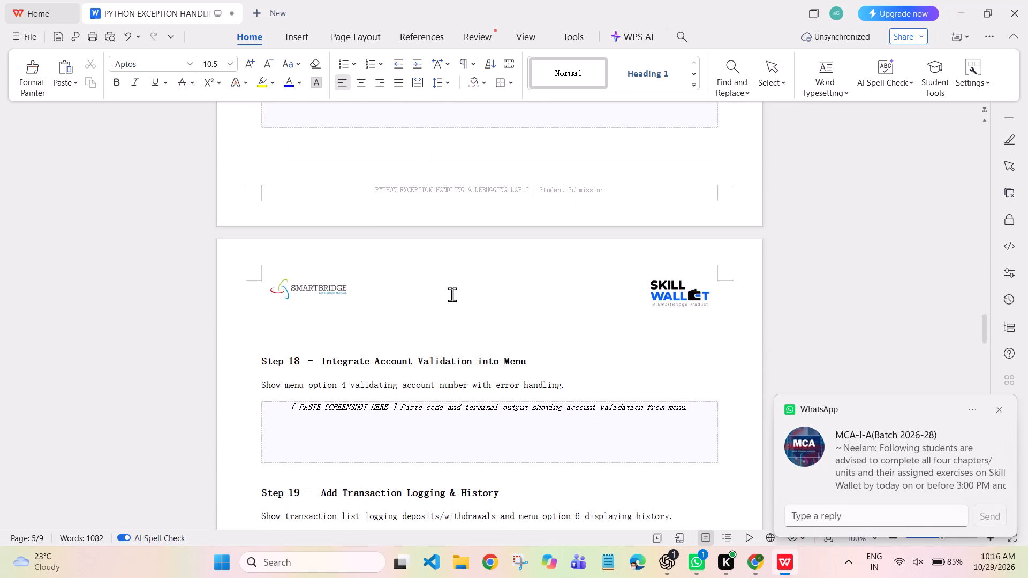
scroll(452, 294, "down", 5)
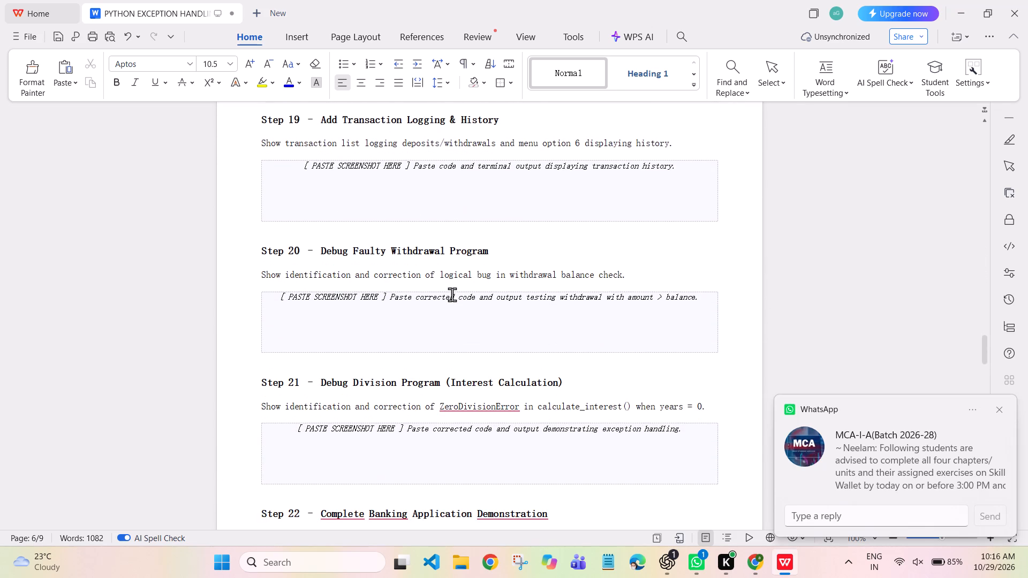
scroll(452, 294, "down", 8)
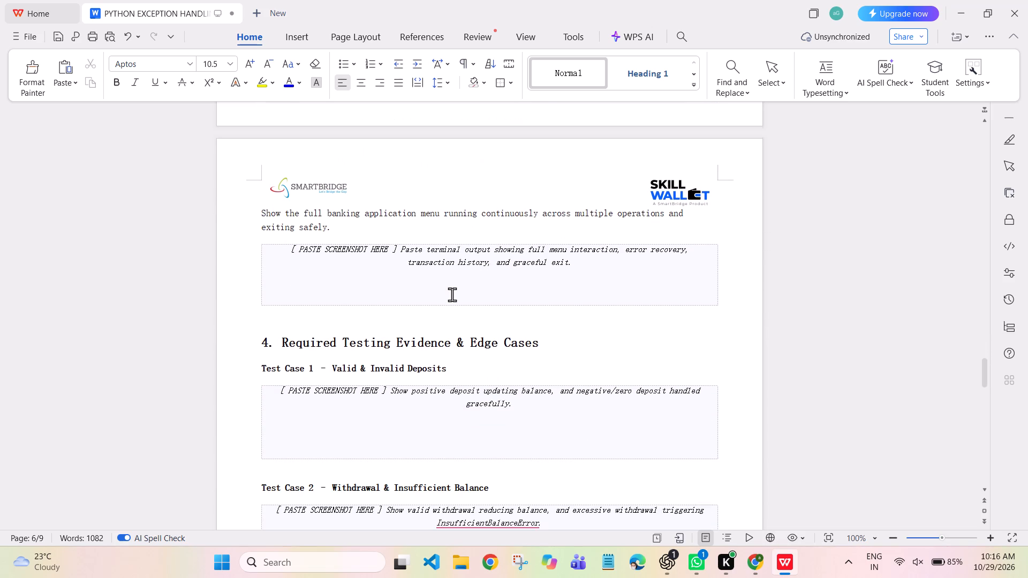
scroll(452, 294, "down", 2)
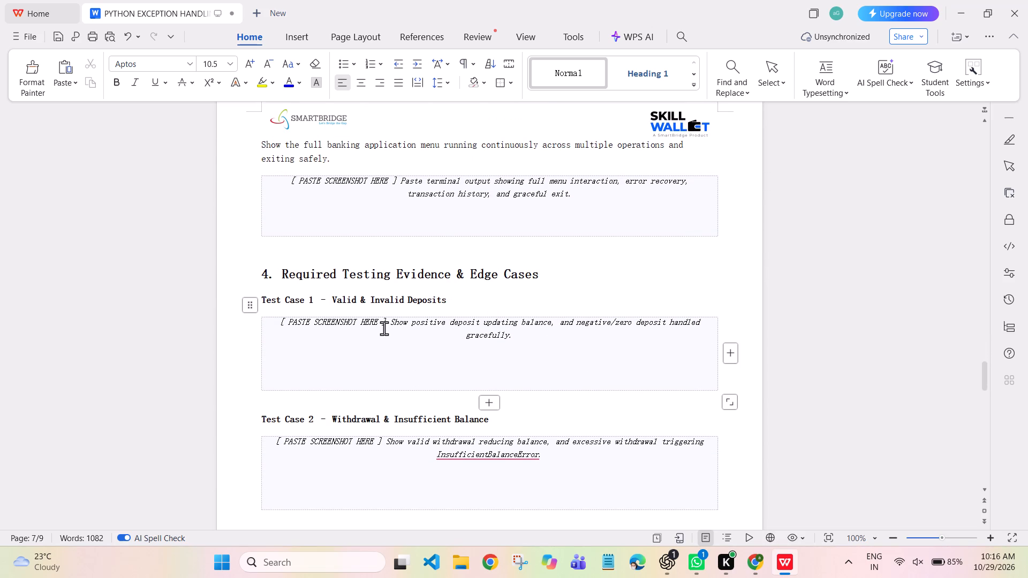
Replace the Student Name placeholder in the student details table at the report's start with the student's full name.
scroll(384, 328, "up", 7)
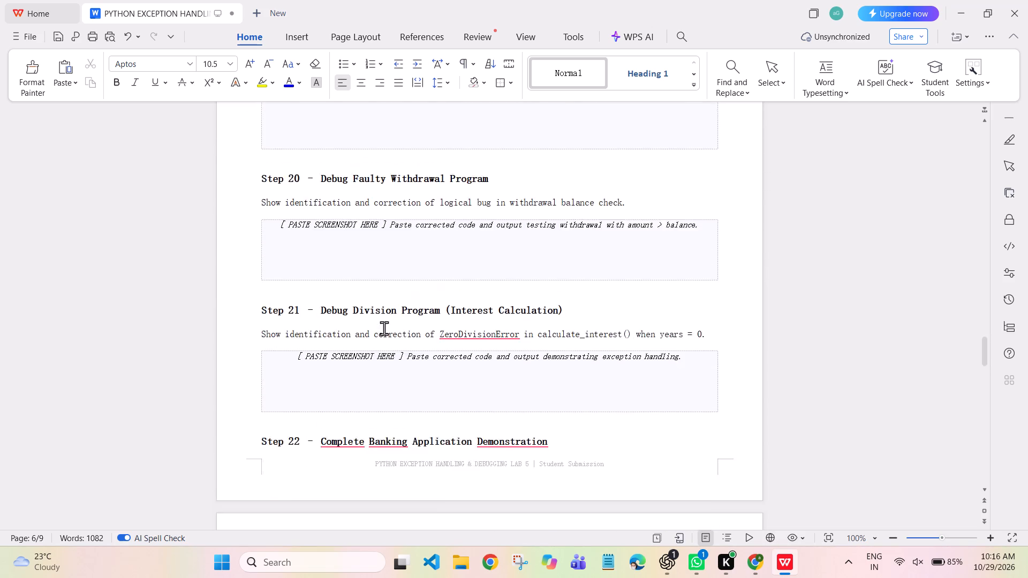
scroll(384, 328, "up", 17)
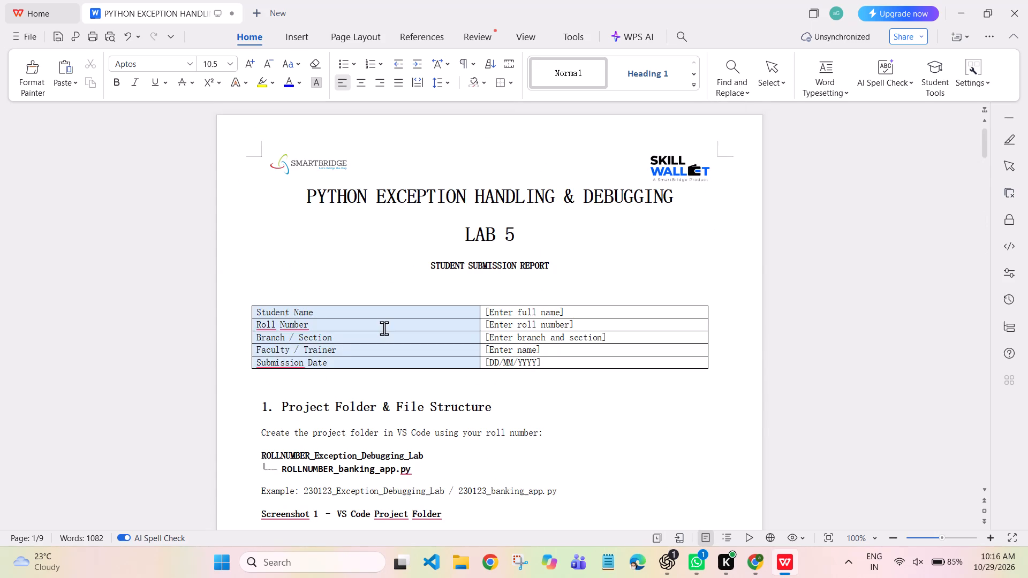
scroll(384, 328, "down", 1)
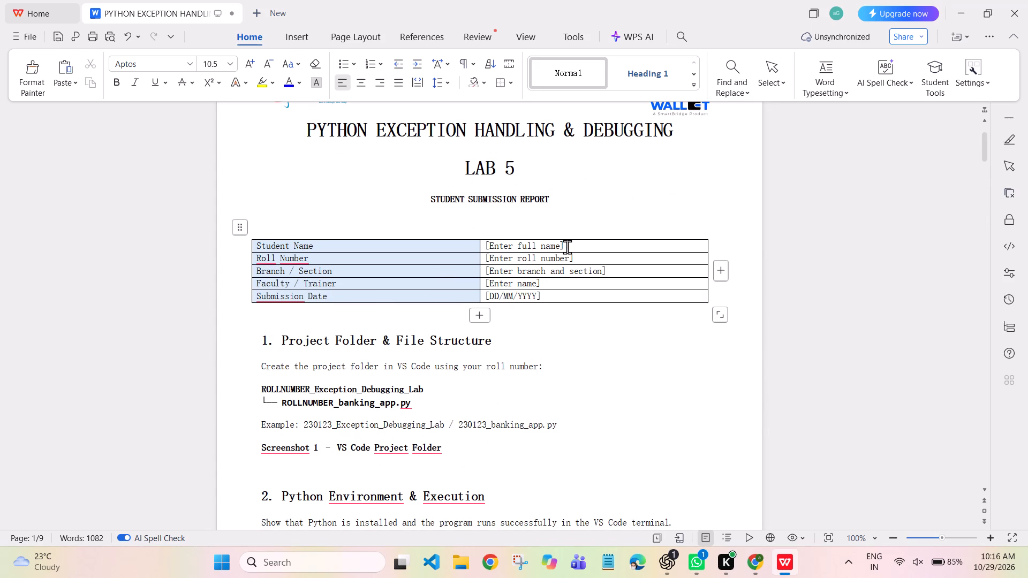
left_click(567, 247)
key("ctrl+BackSpace")
key("ctrl+BackSpace")
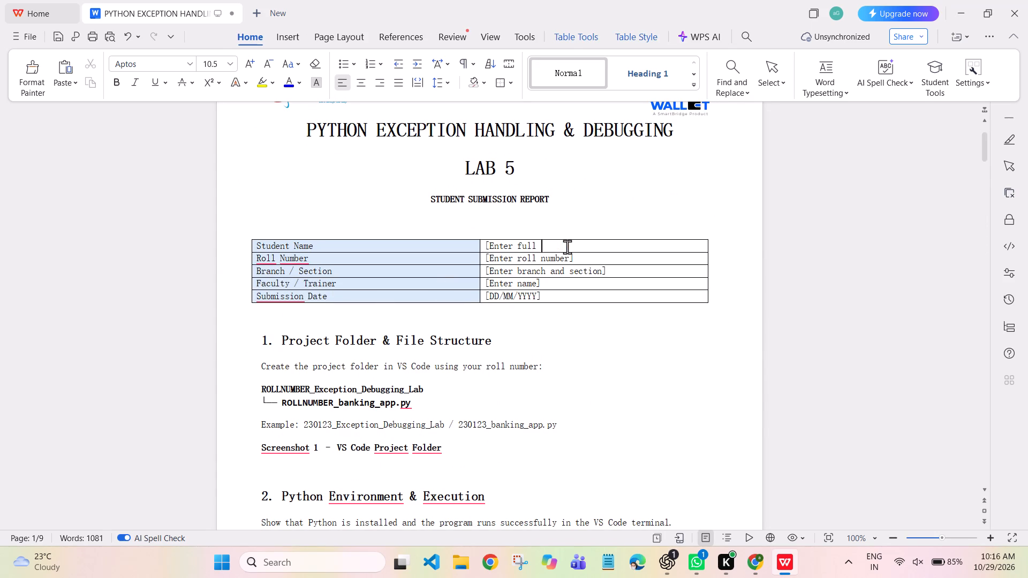
key("ctrl+BackSpace")
key("ctrl+BackSpace")
key("ctrl+BackSpace")
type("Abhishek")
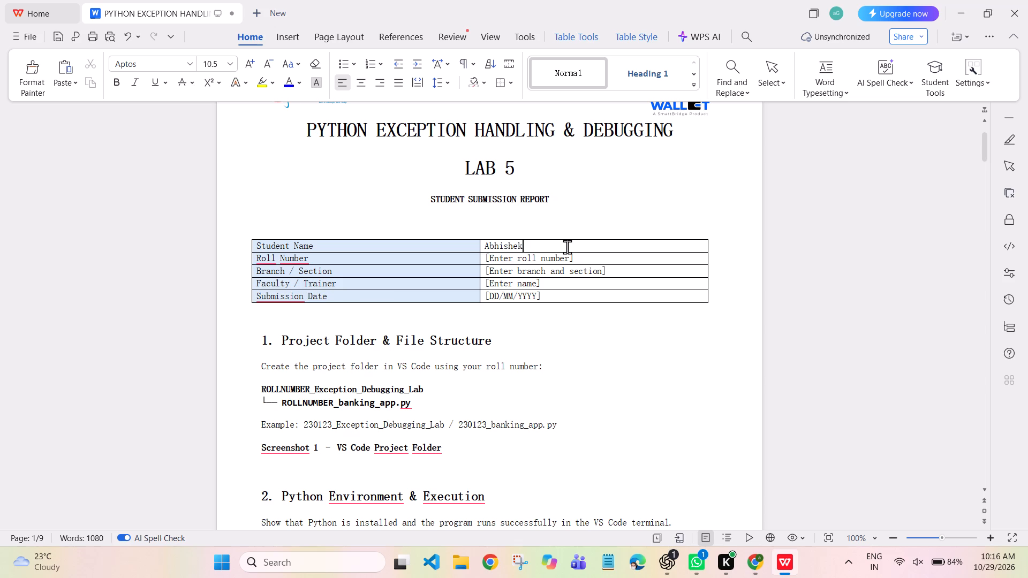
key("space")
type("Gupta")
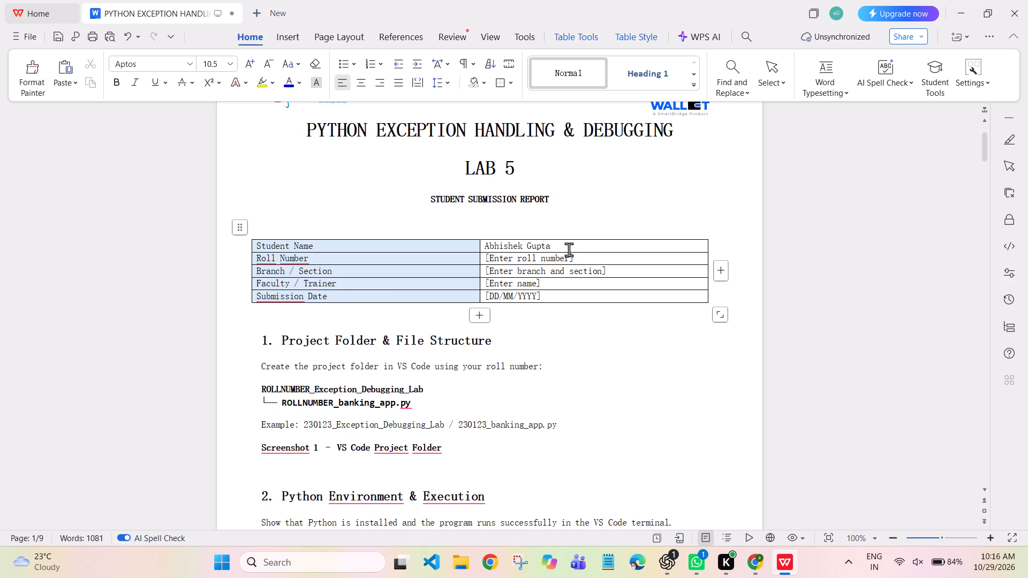
Replace the placeholder text in the Roll Number row of the details table with the student's roll number.
left_click(581, 257)
key("ctrl+BackSpace")
key("ctrl+BackSpace")
key("ctrl+BackSpace")
key("ctrl+BackSpace")
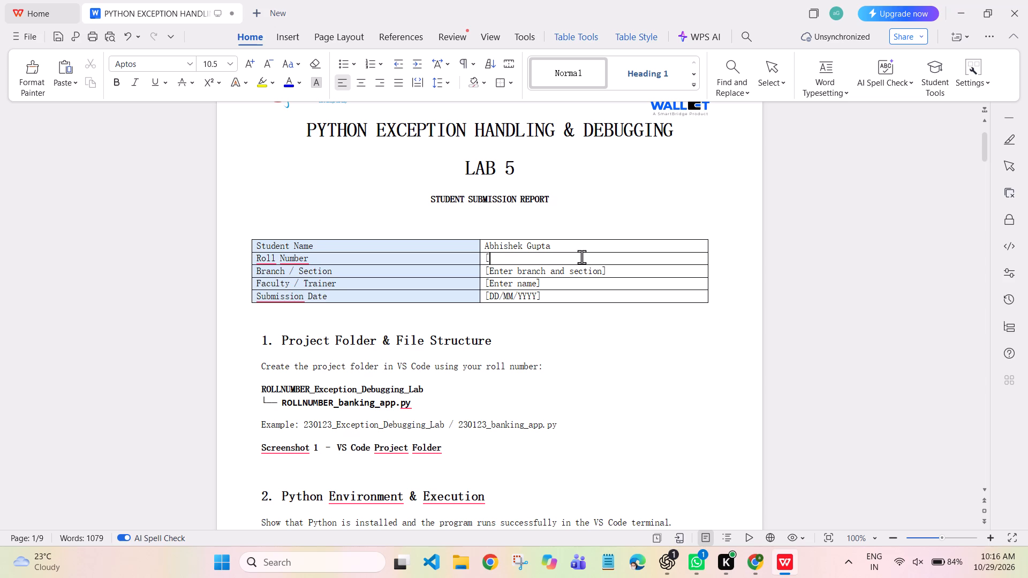
key("ctrl+BackSpace")
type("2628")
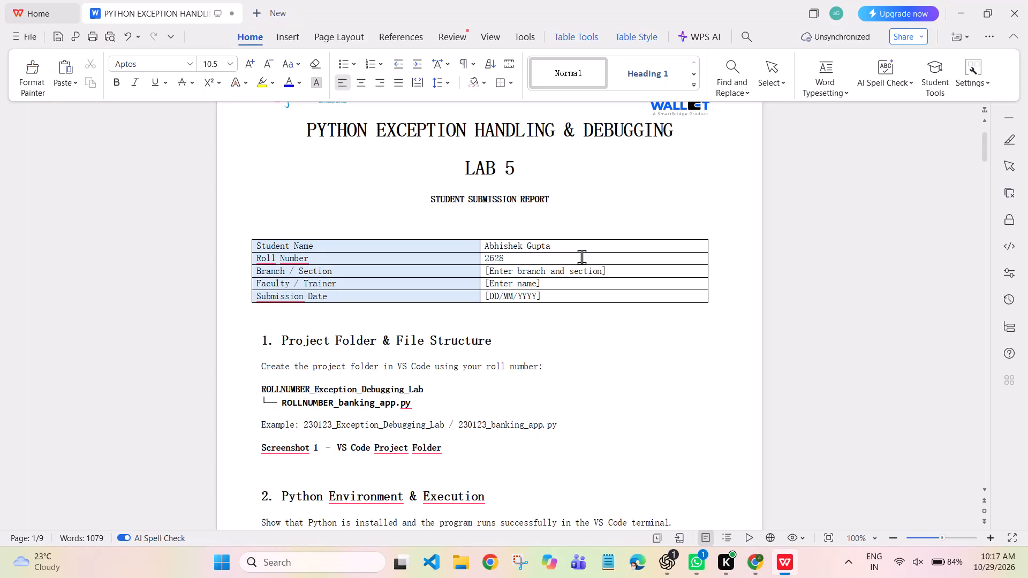
Finish the Roll Number entry in the details table with the remaining characters of the student's roll number.
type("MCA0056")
Replace the placeholder text in the Branch / Section row of the details table with MCA-A.
left_click(609, 272)
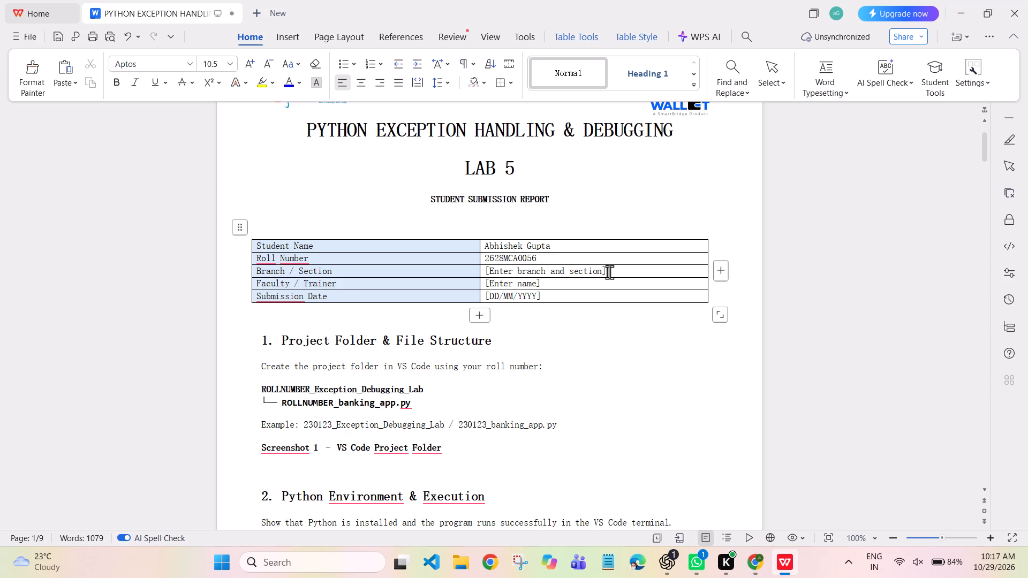
key("ctrl+BackSpace")
key("ctrl+BackSpace")
key("ctrl+BackSpace")
key("ctrl+BackSpace")
key("ctrl+BackSpace")
key("ctrl+BackSpace")
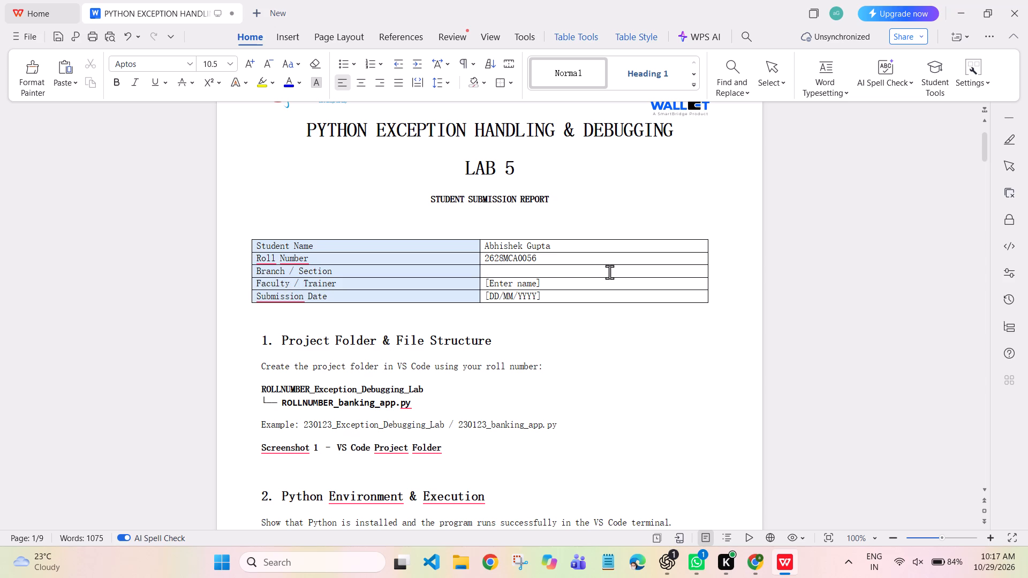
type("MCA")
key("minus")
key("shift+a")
Replace the placeholder text in the Faculty / Trainer row of the details table with the trainer's full name.
left_click(565, 287)
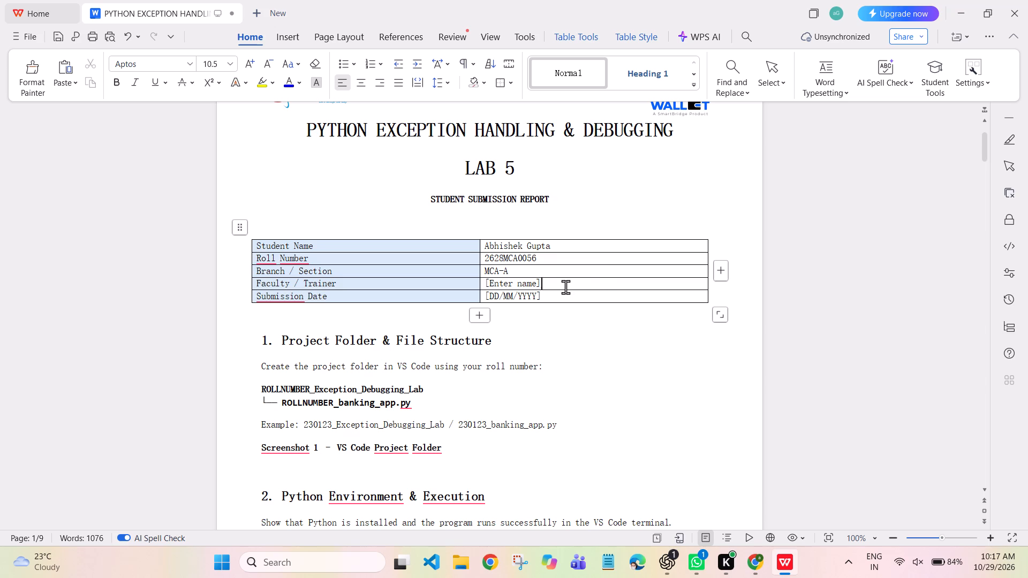
key("ctrl+BackSpace")
key("ctrl+BackSpace")
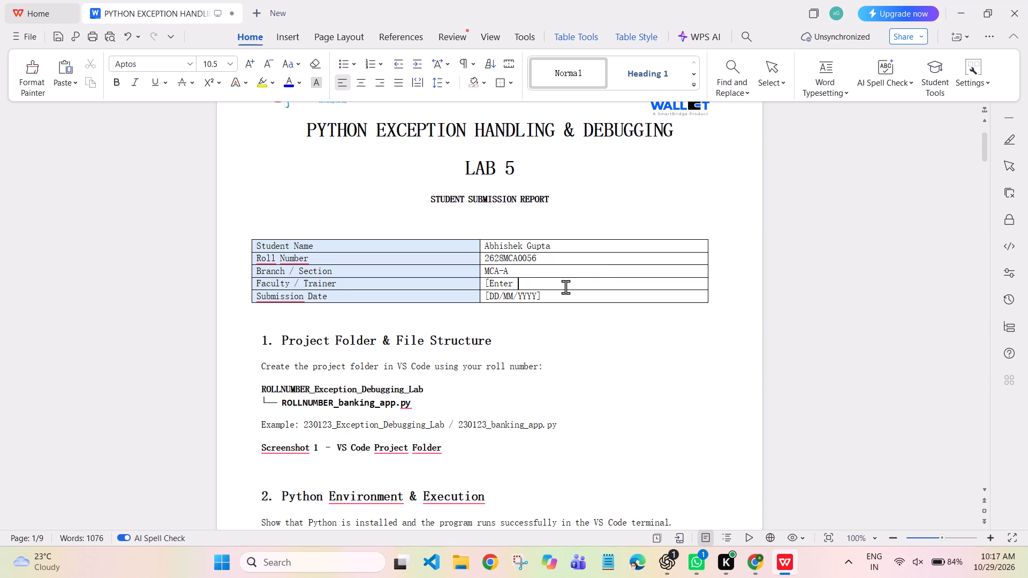
key("ctrl+BackSpace")
key("ctrl+BackSpace")
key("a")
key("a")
key("BackSpace")
key("BackSpace")
key("BackSpace")
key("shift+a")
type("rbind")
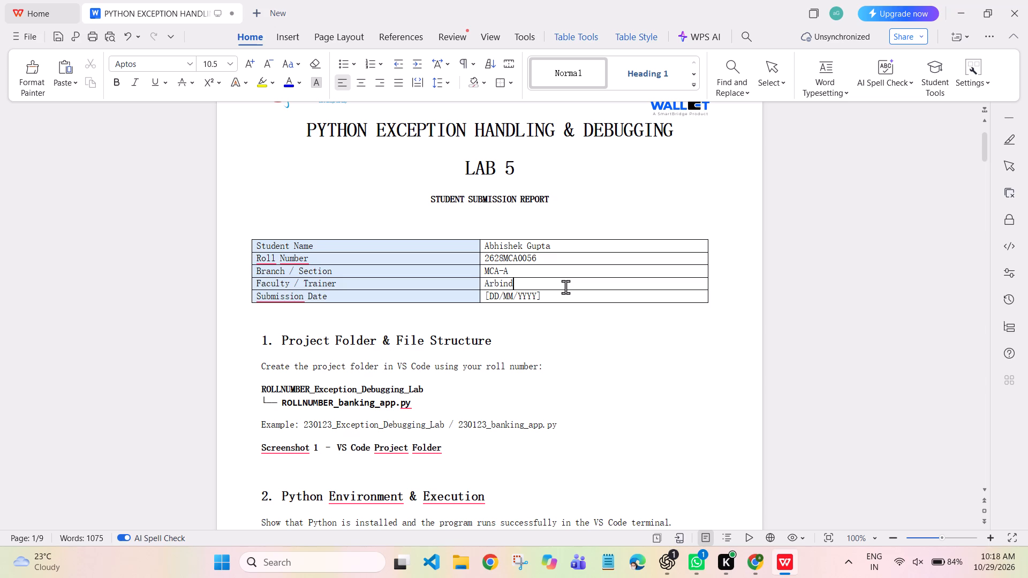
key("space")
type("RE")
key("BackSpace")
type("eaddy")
Clear the [DD/MM/YYYY] placeholder from the Submission Date row of the details table.
left_click(554, 301)
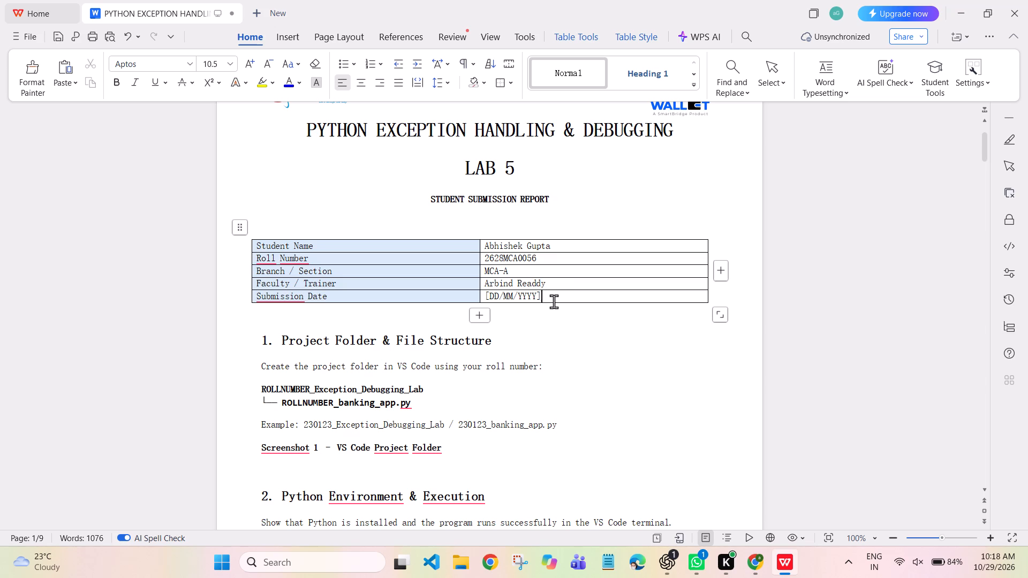
key("ctrl+BackSpace")
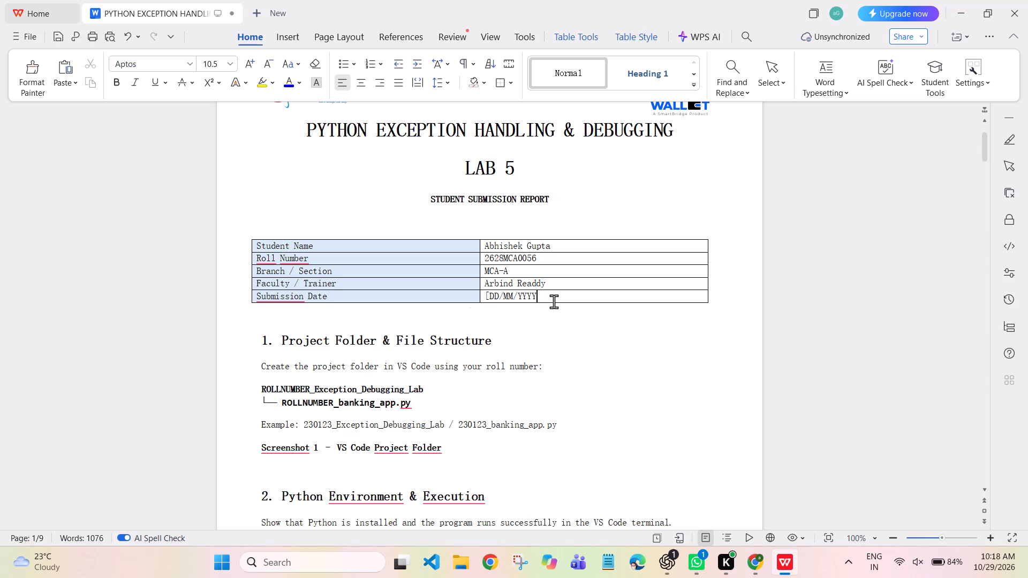
key("ctrl+BackSpace")
key("ctrl+BackSpace")
key("ctrl+BackSpace")
key("ctrl+BackSpace")
key("ctrl+BackSpace")
key("ctrl+BackSpace")
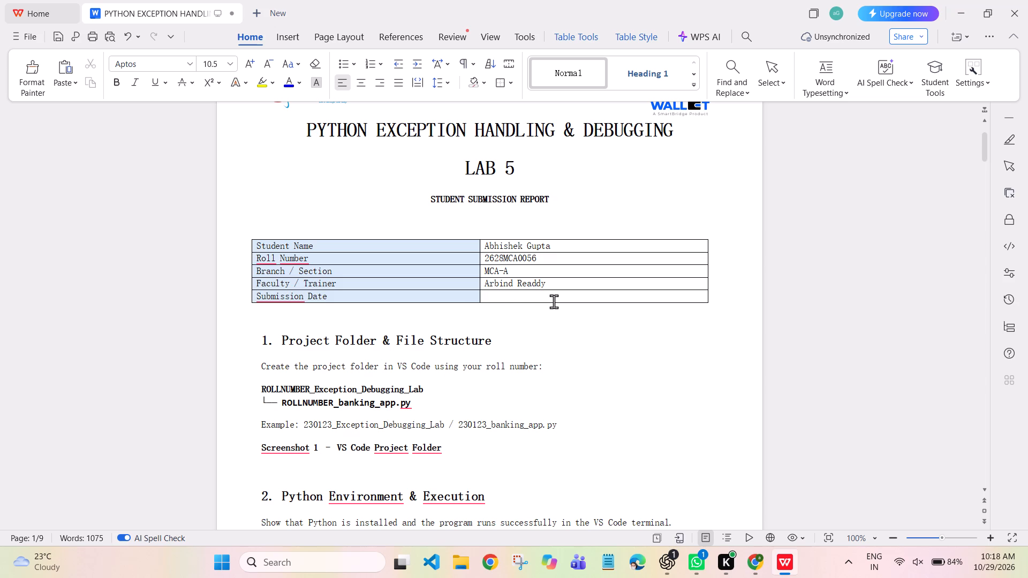
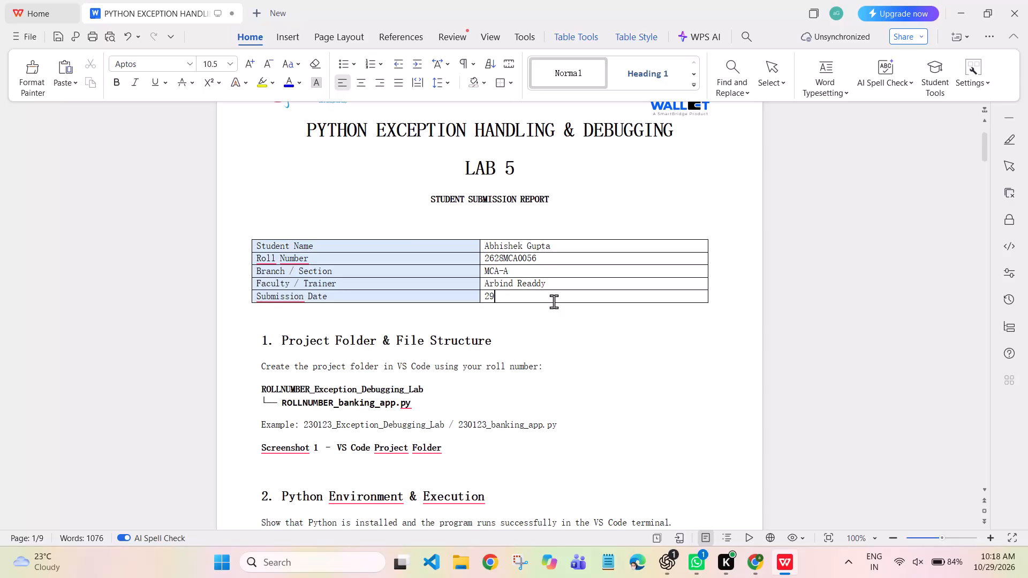
Complete the Submission Date entry in the student details table so it reads 29/10/2026.
key("slash")
type("10")
key("slash")
type("2026")
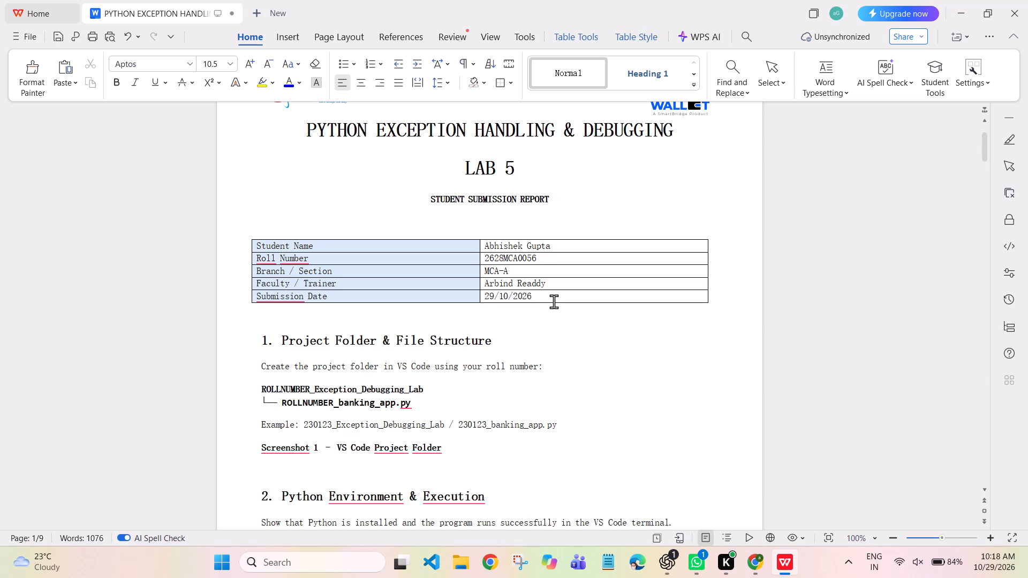
Switch to Visual Studio Code and slightly widen the file explorer listing the exception_debugging_lab folder.
scroll(490, 383, "down", 1)
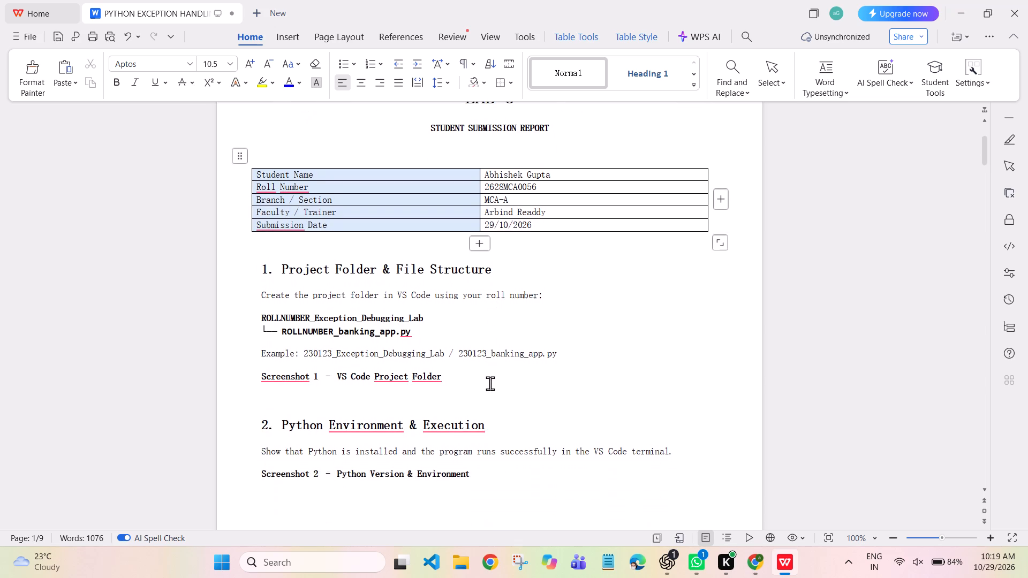
scroll(490, 383, "down", 1)
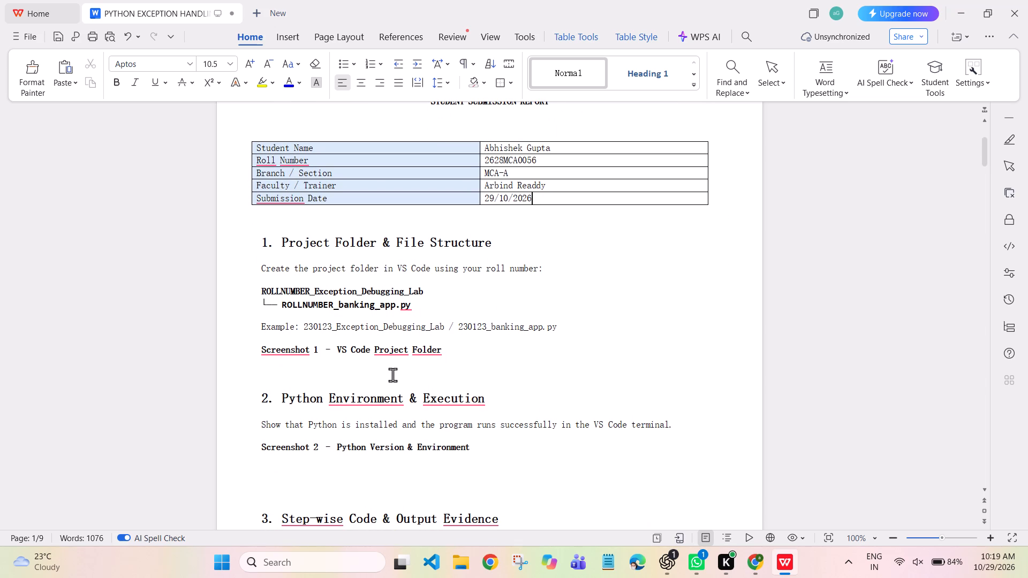
left_click(391, 370)
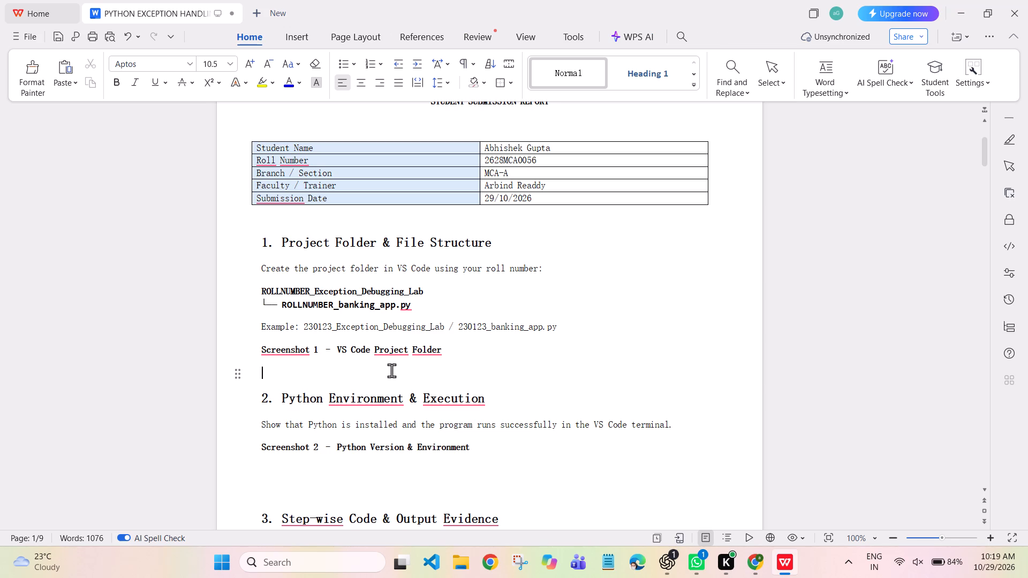
scroll(391, 370, "down", 1)
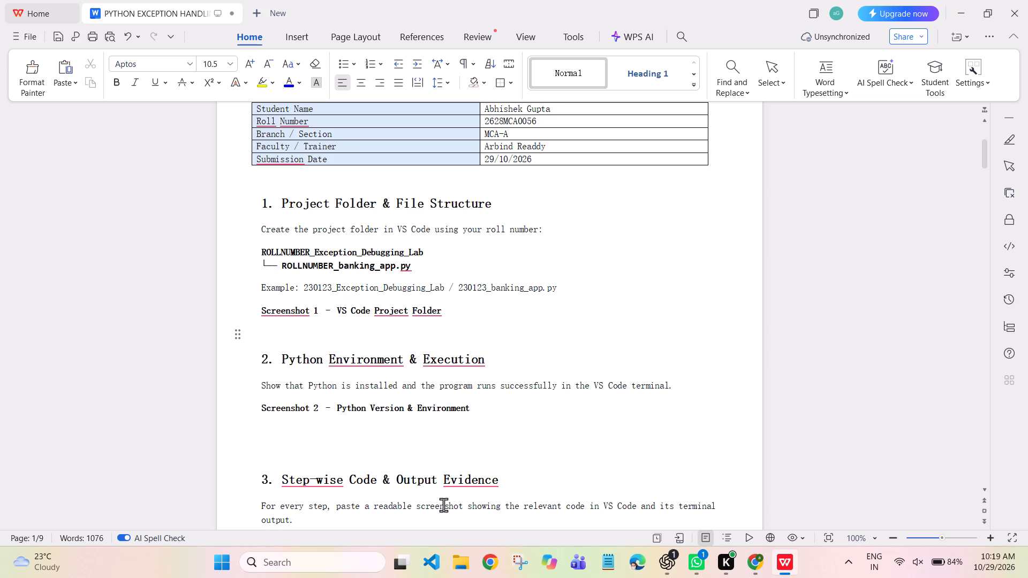
left_click(430, 569)
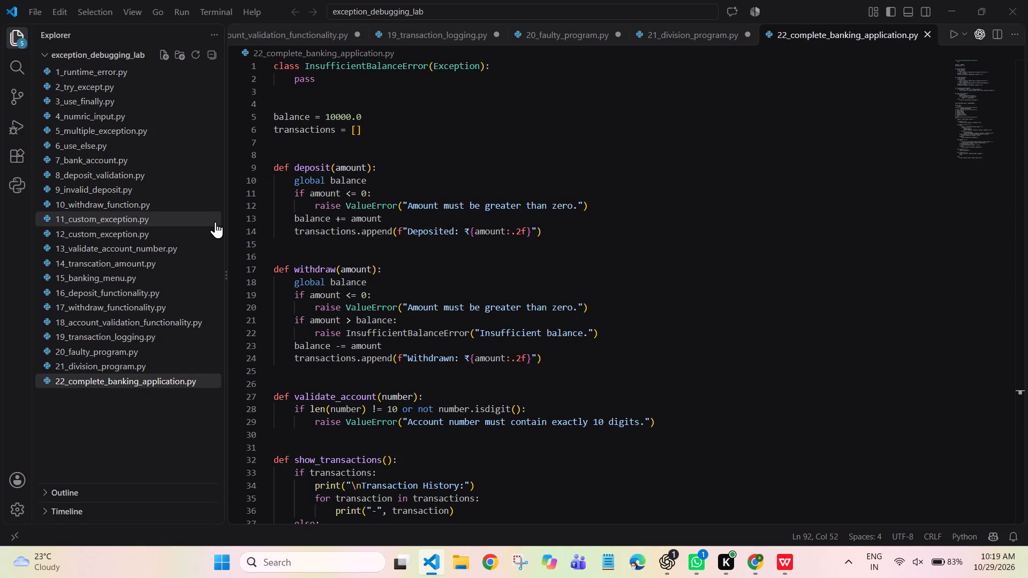
left_click_drag(226, 220, 235, 220)
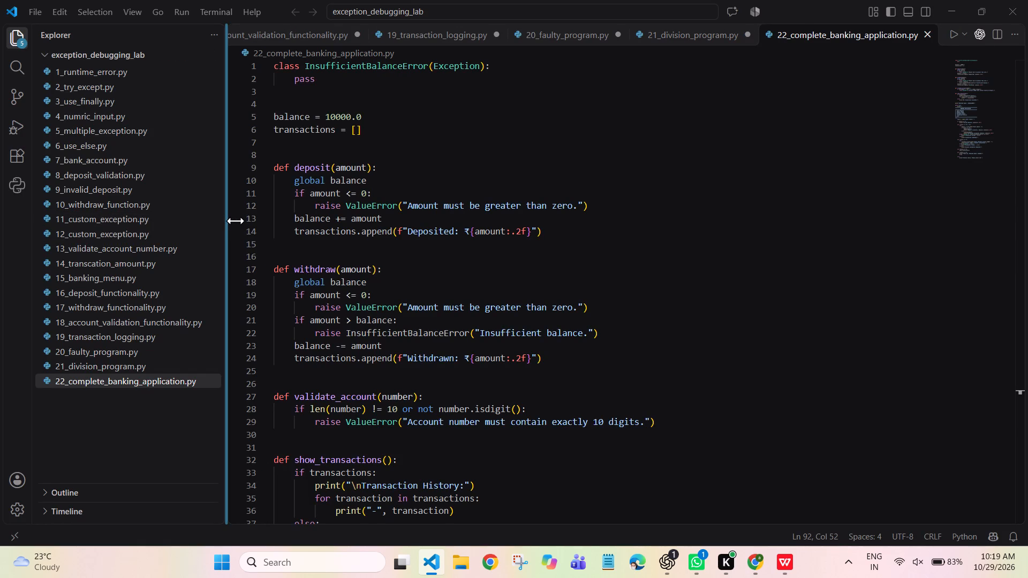
left_click_drag(235, 220, 245, 221)
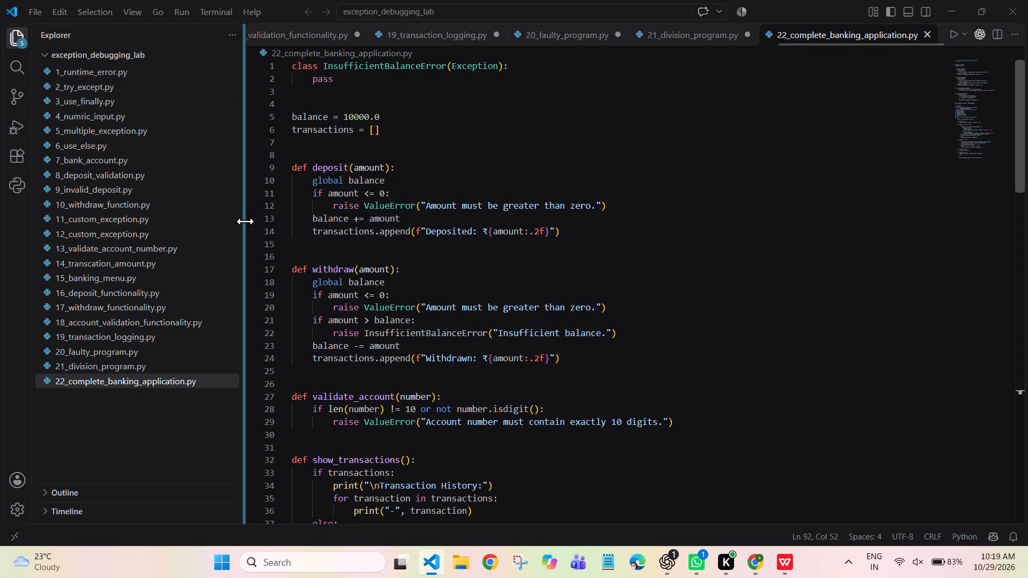
With 6_use_else.py selected, snip the exception_debugging_lab file list down through 22_complete_banking_application.py and copy the image.
left_click(152, 143)
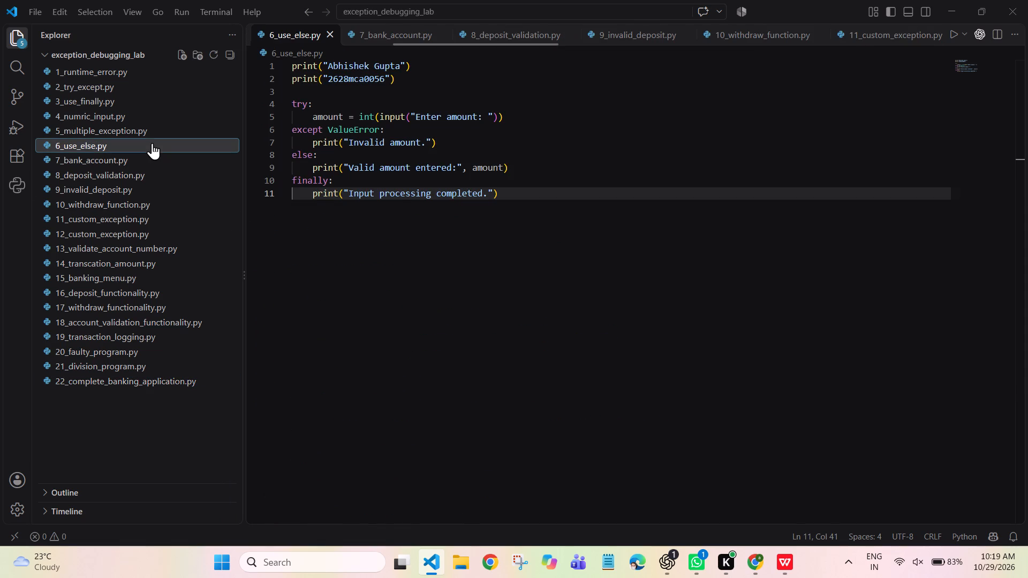
key("Print")
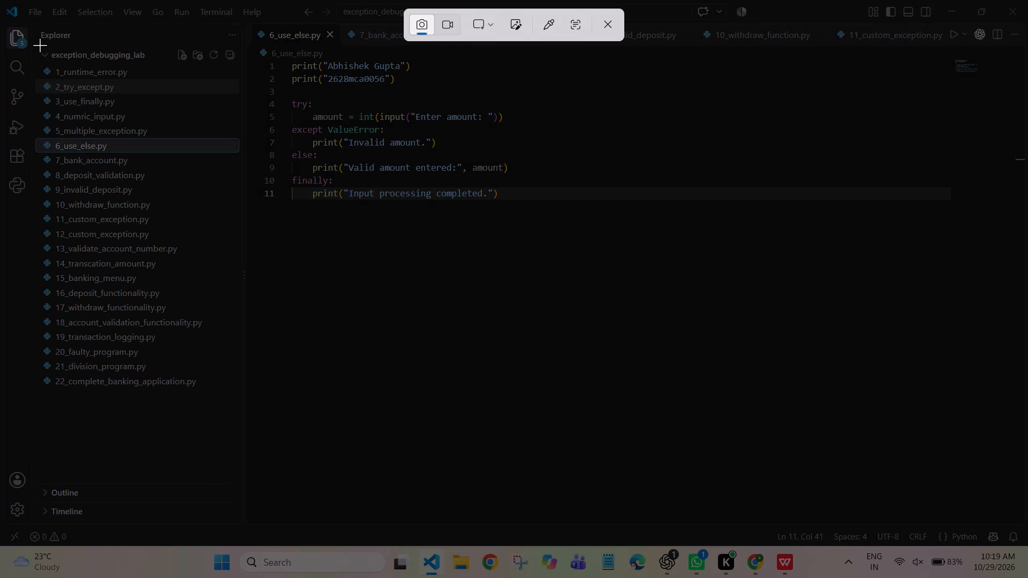
left_click_drag(40, 45, 246, 288)
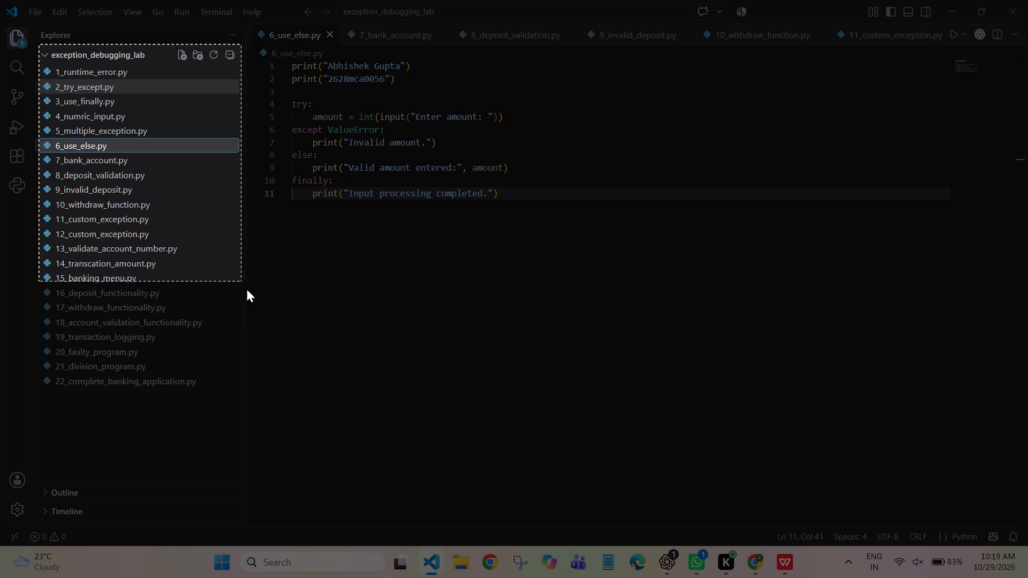
left_click_drag(246, 288, 227, 441)
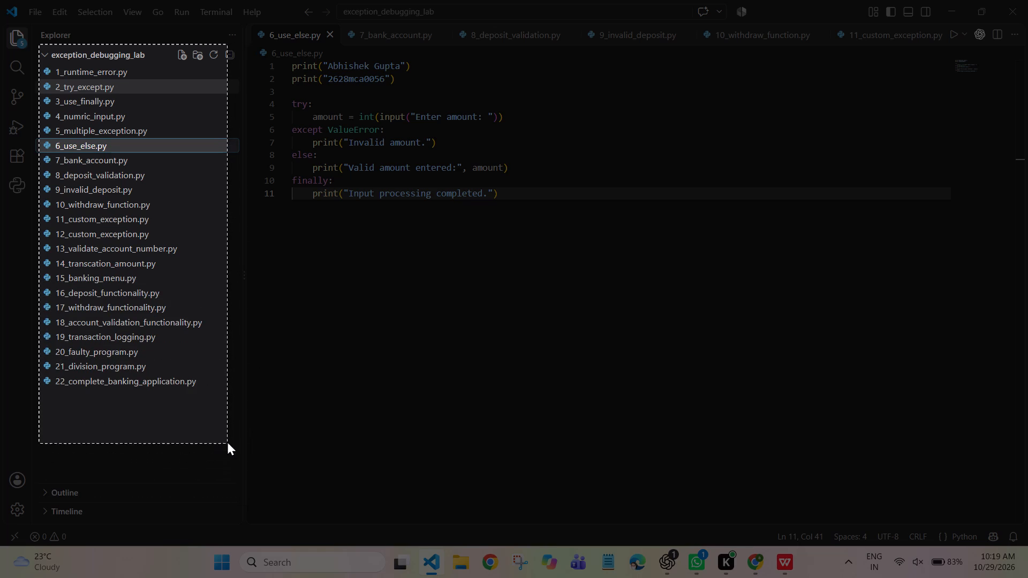
left_click_drag(227, 441, 246, 418)
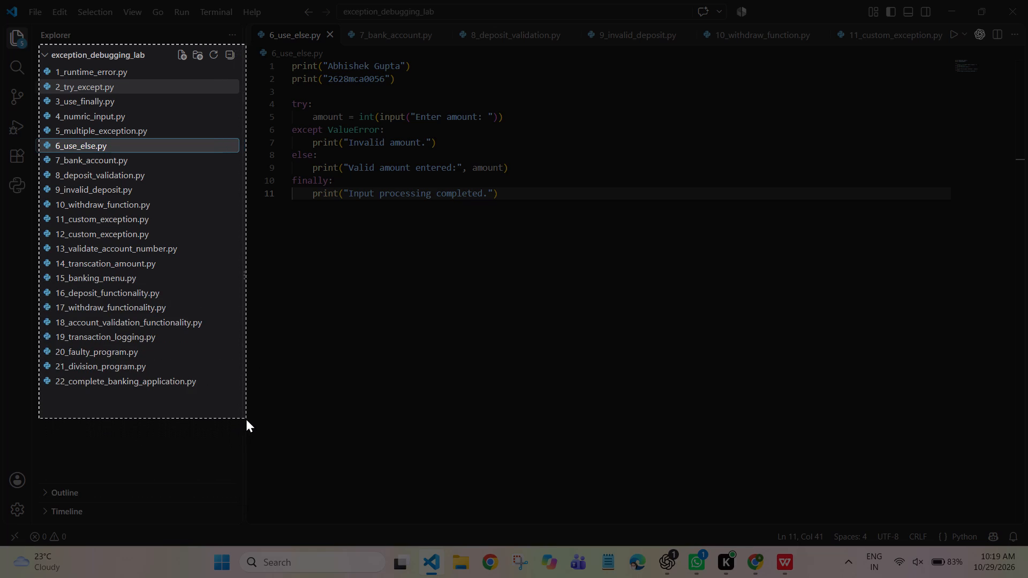
left_click_drag(246, 418, 243, 398)
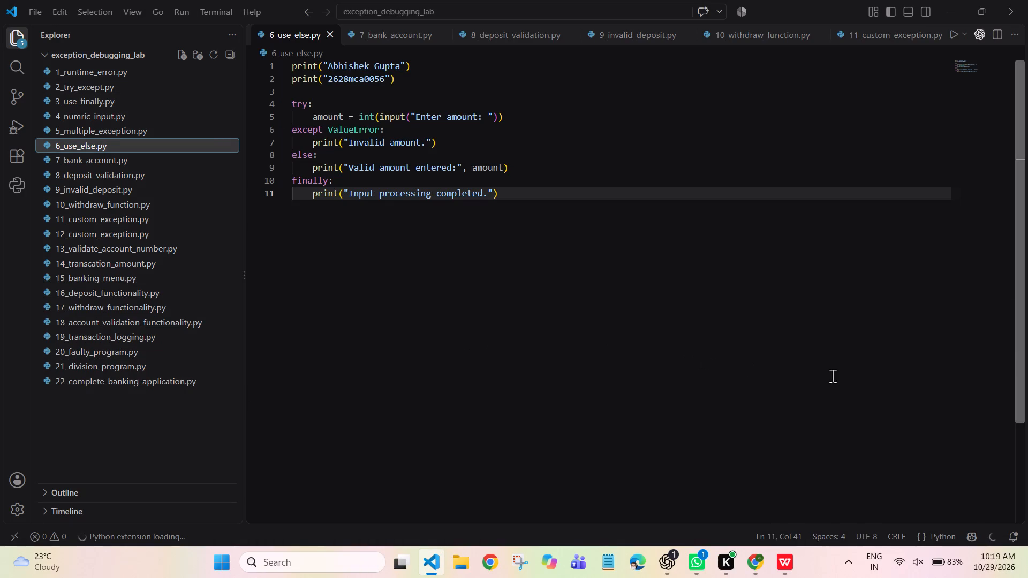
left_click(846, 380)
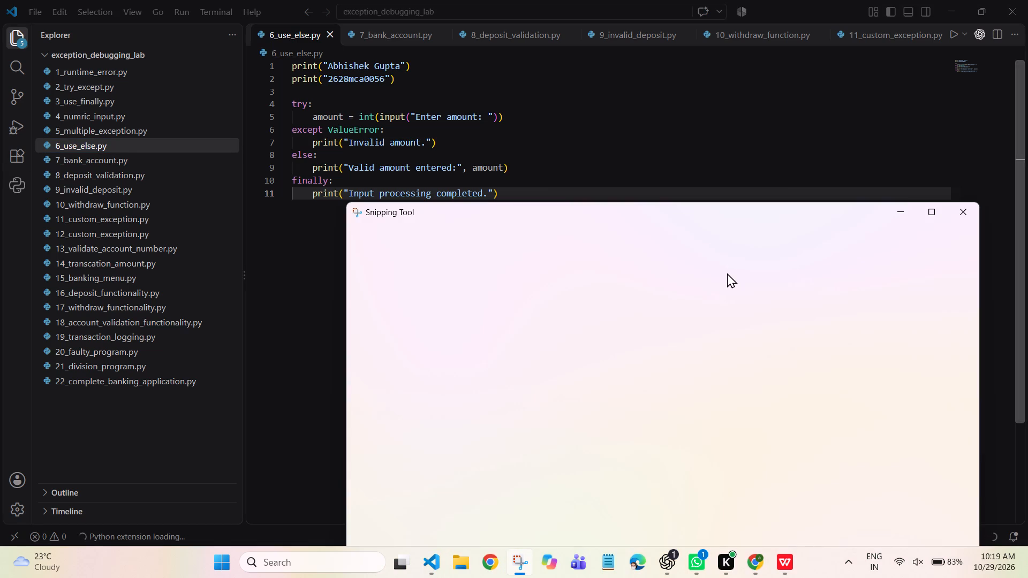
left_click(900, 244)
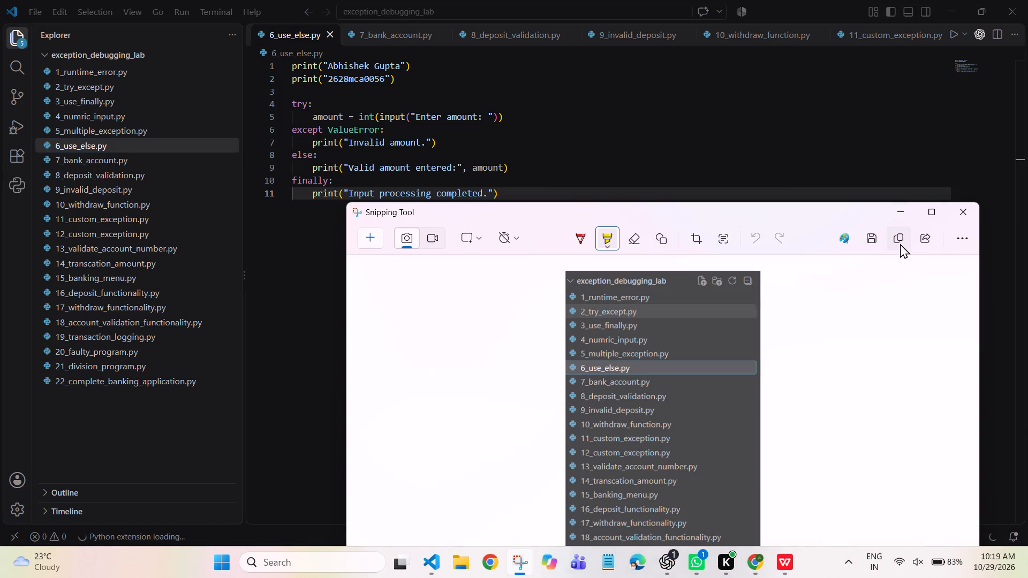
left_click(960, 218)
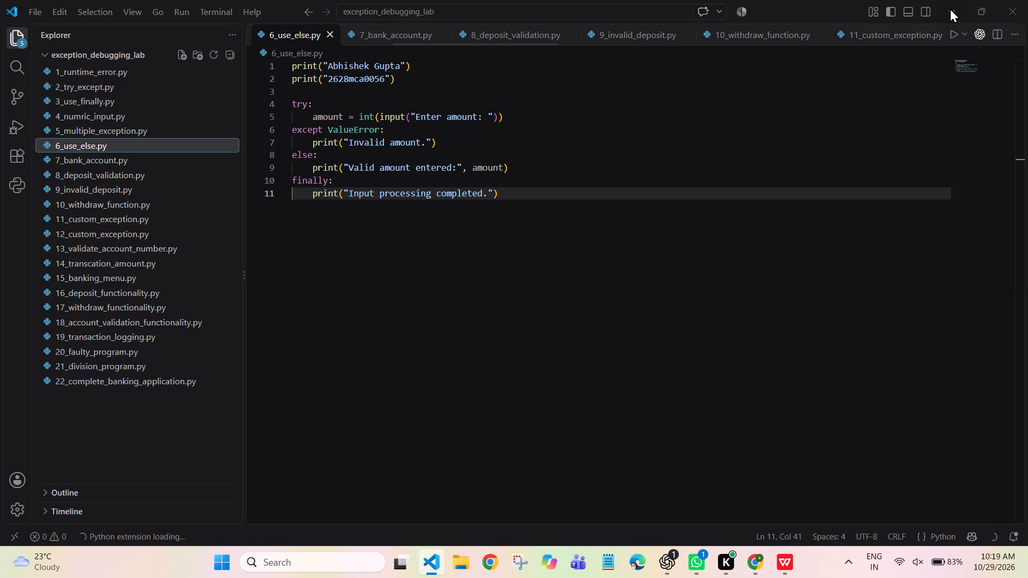
Open 1_runtime_error.py in the code editor.
left_click(154, 75)
Return to the WPS report and paste the copied file-list image under Screenshot 1 – VS Code Project Folder, indented with spaces toward mid-page.
left_click(953, 14)
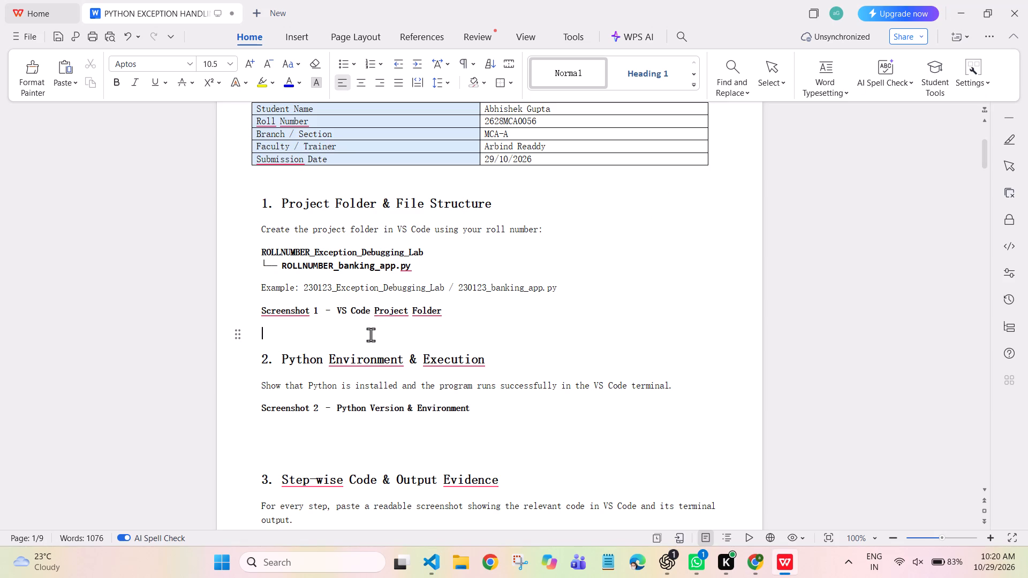
left_click(435, 332)
key("space")
key("space")
key("space")
key("space")
key("space")
key("space")
key("space")
key("space")
key("space")
key("space")
key("space")
key("space")
key("space")
key("space")
key("space")
key("space")
key("space")
key("space")
key("space")
key("ctrl+v")
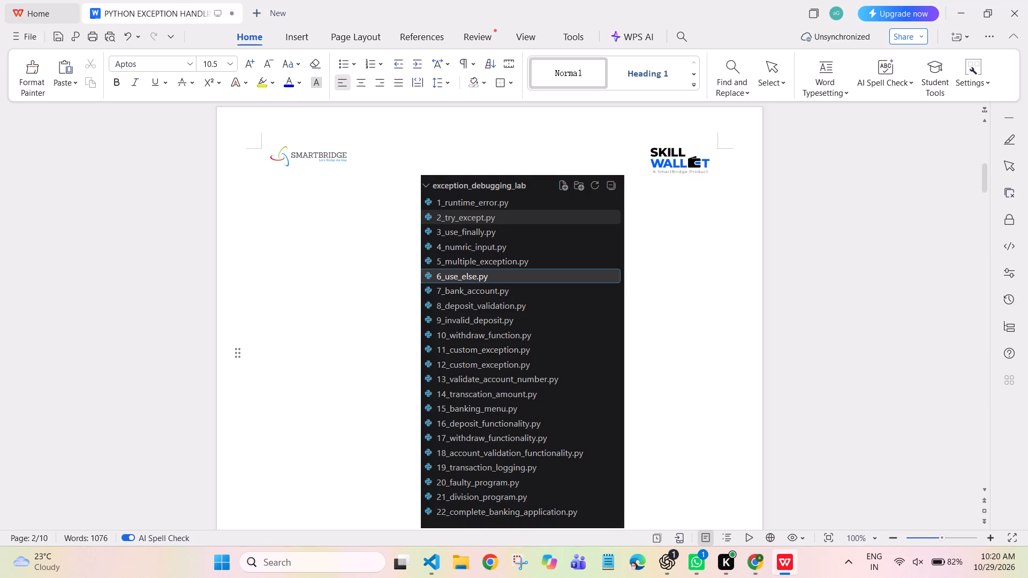
Review where the pasted project folder image sits relative to the Screenshot 1 caption and the following sections.
scroll(435, 332, "up", 9)
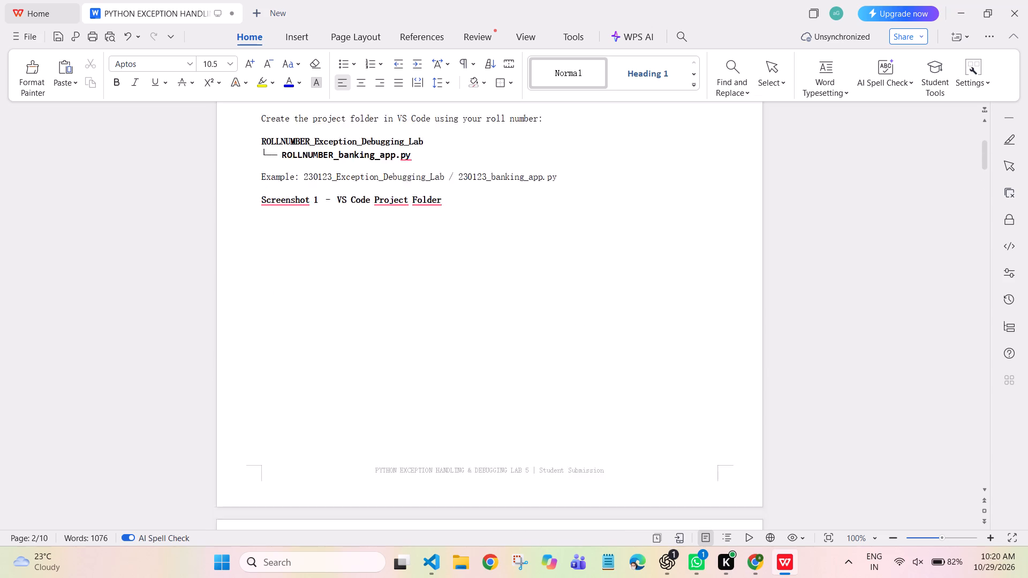
scroll(422, 425, "down", 1)
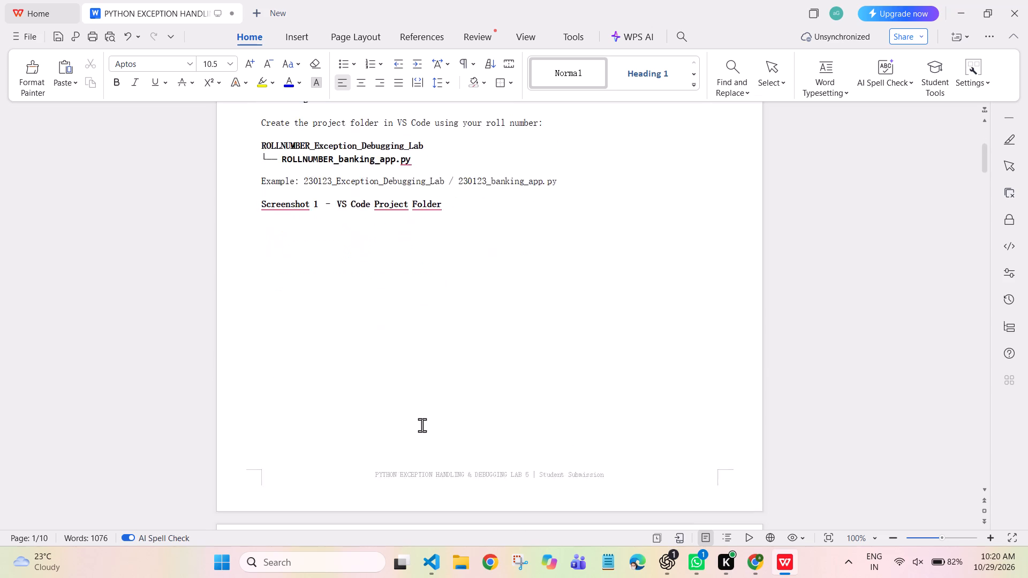
scroll(422, 425, "down", 8)
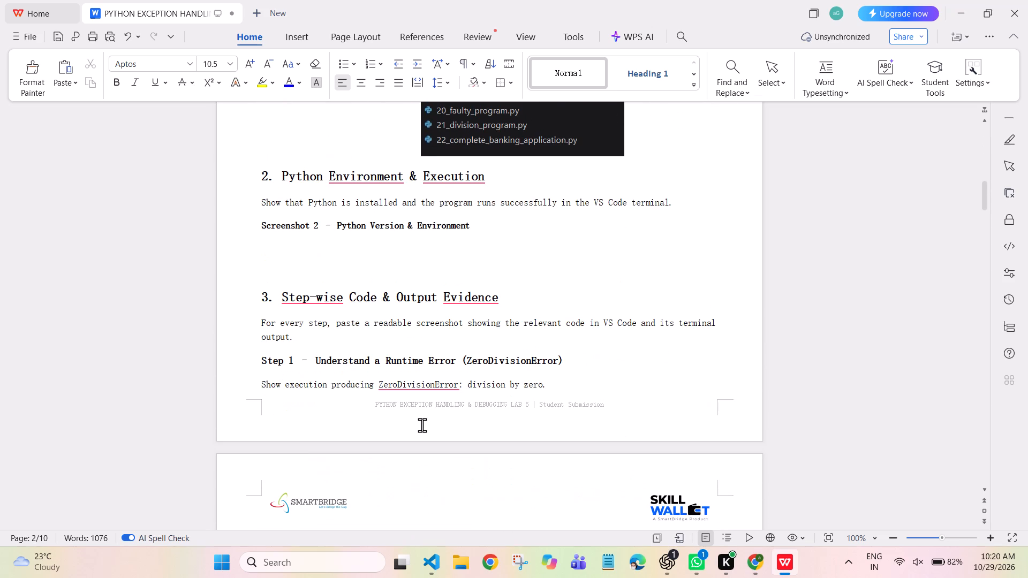
scroll(422, 425, "up", 5)
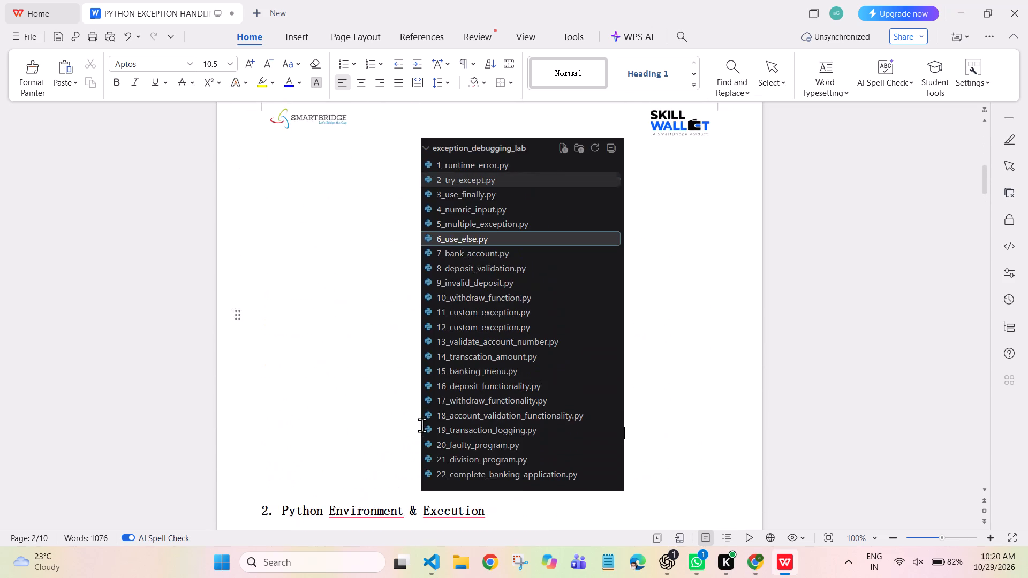
scroll(422, 425, "up", 5)
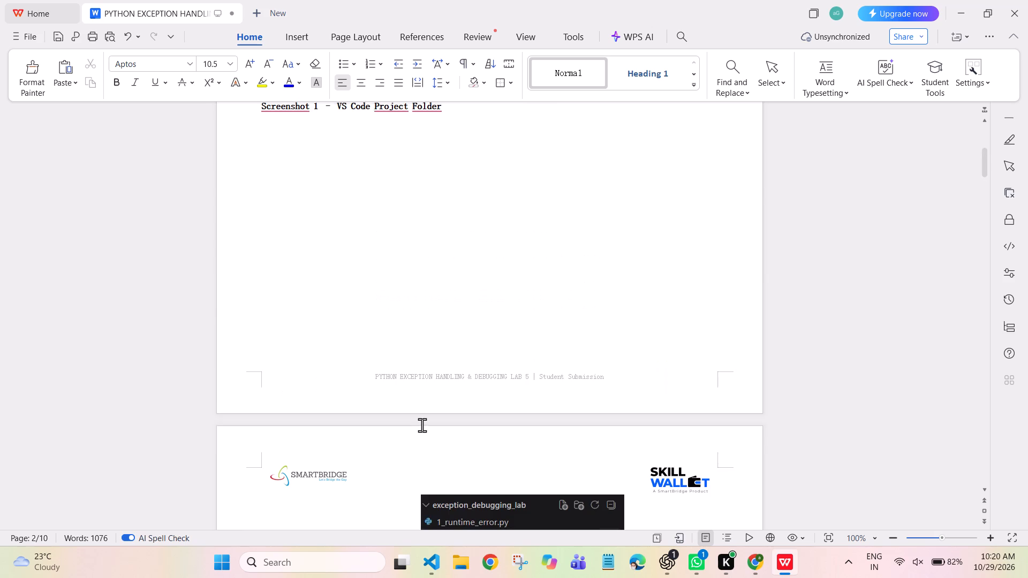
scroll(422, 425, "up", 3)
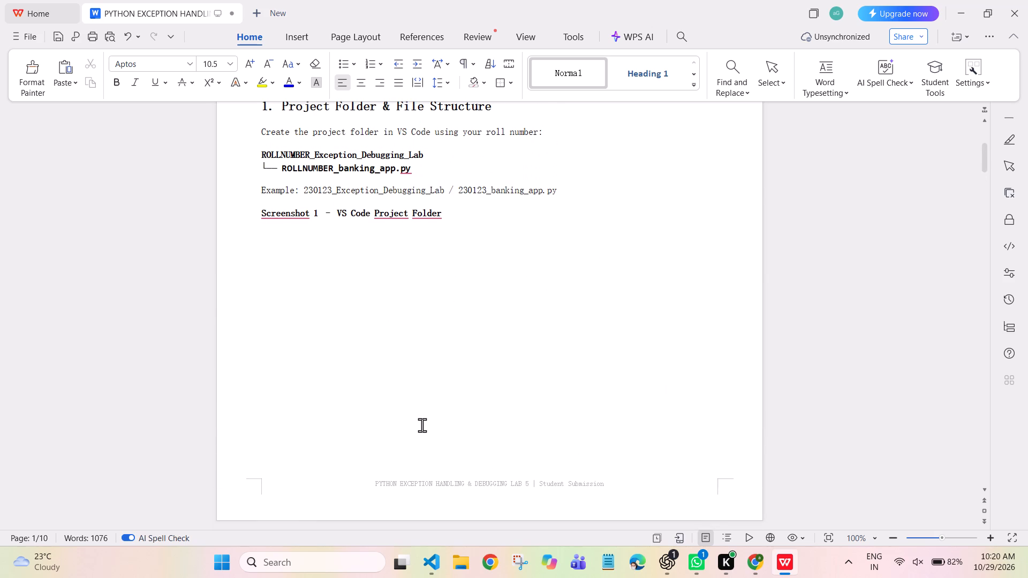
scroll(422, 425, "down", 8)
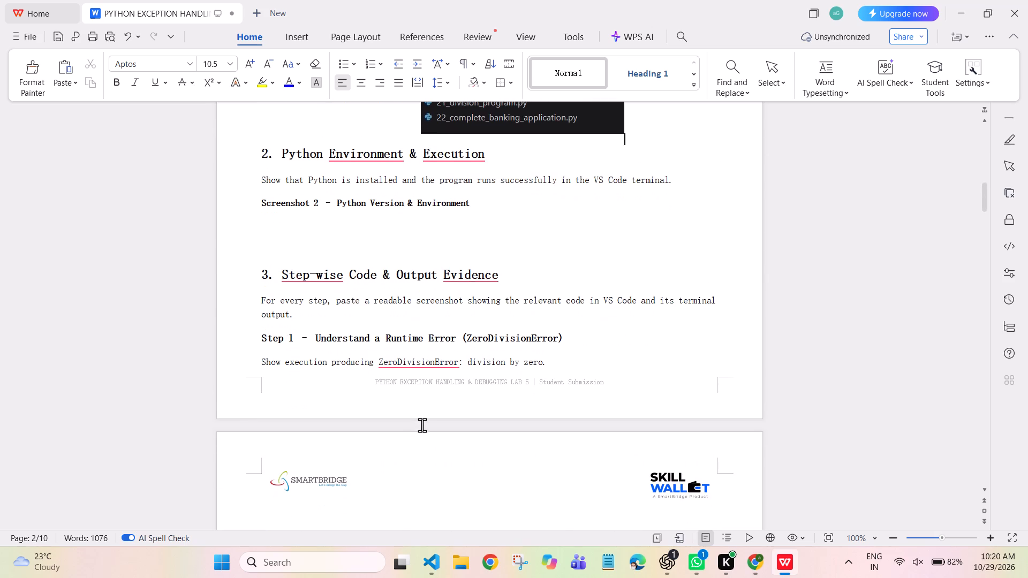
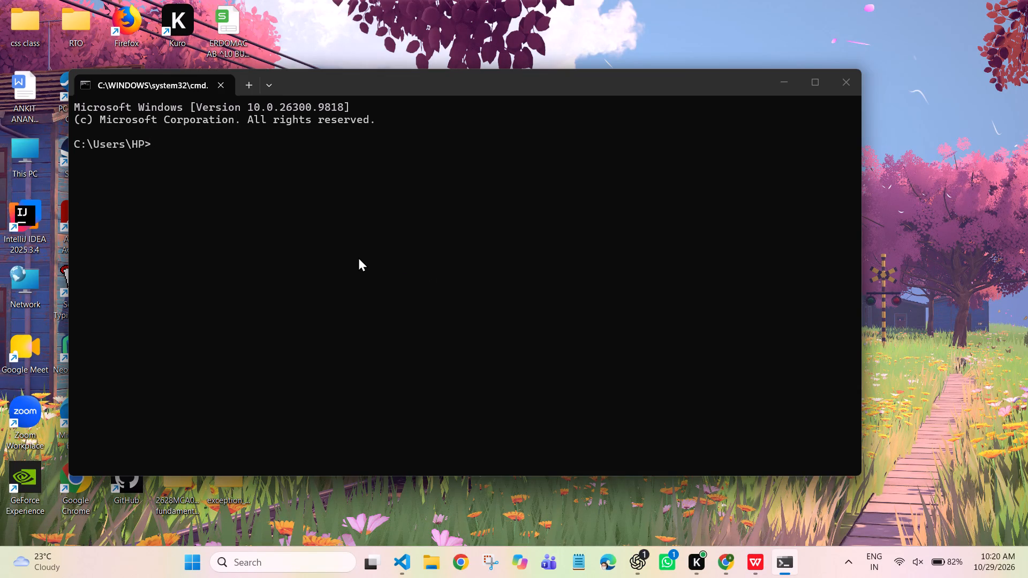
Run python --version at the command prompt.
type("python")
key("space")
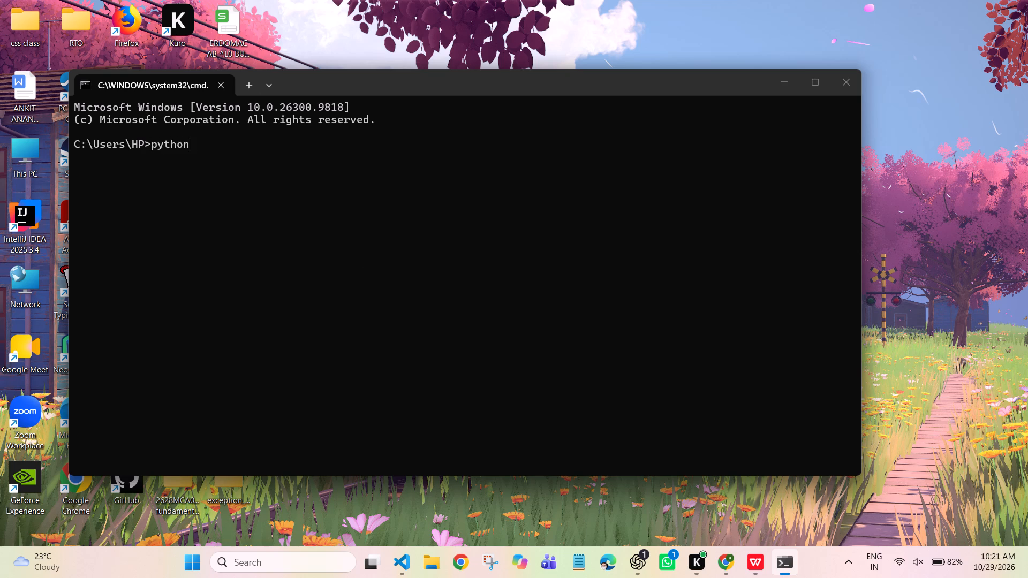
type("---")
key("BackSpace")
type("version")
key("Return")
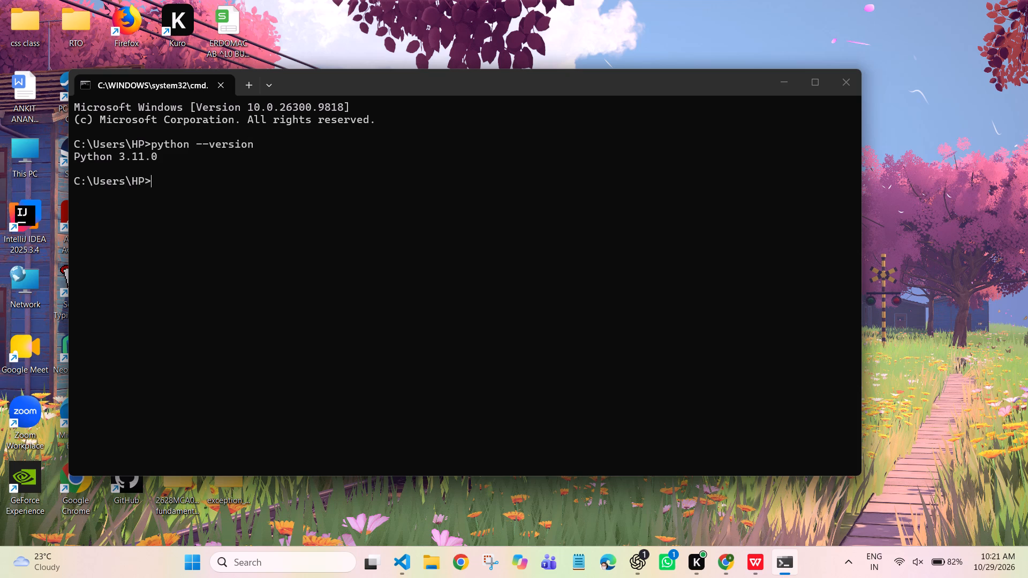
Start a screen snip of the command prompt window containing the python --version command and its output.
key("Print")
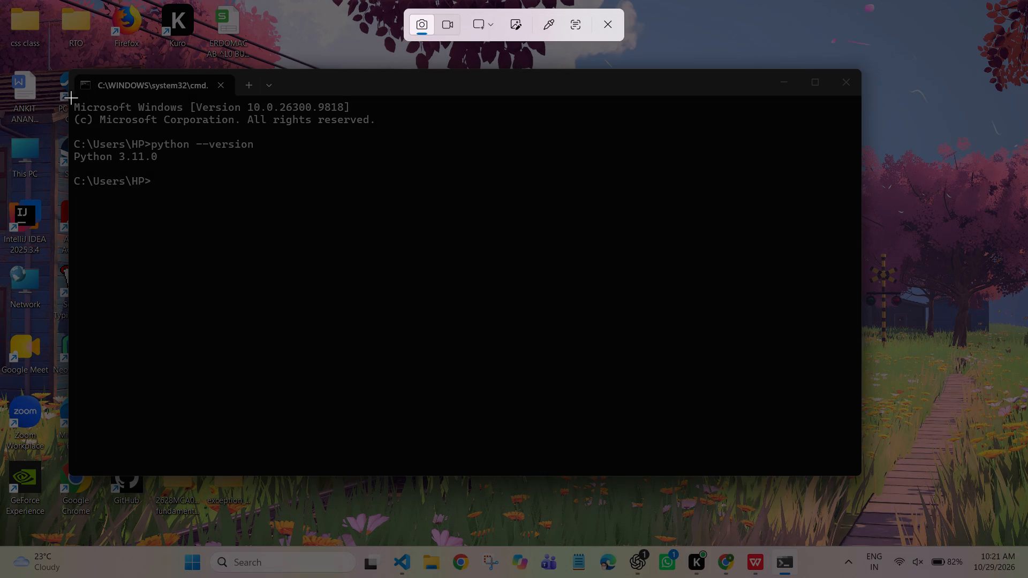
Snip the Command Prompt text from the Windows version line through the python --version output and following prompt, copy the image, and close the snip.
left_click_drag(69, 100, 415, 179)
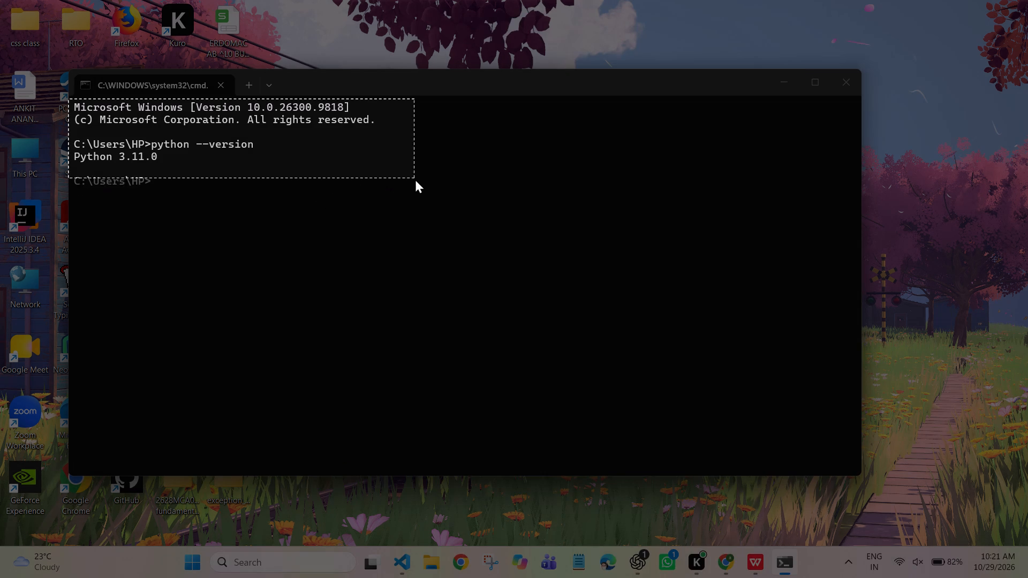
left_click_drag(415, 179, 425, 189)
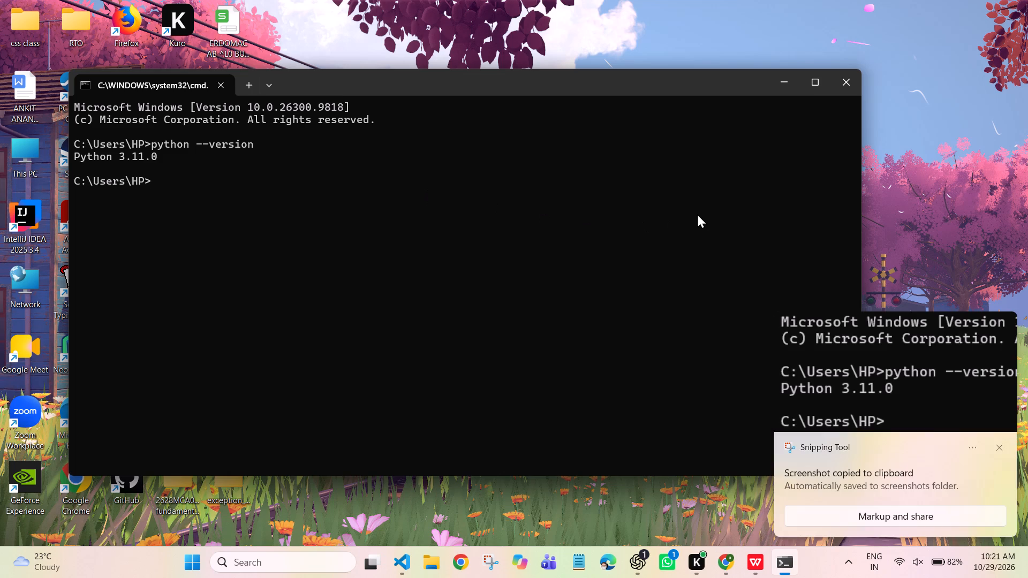
left_click(836, 329)
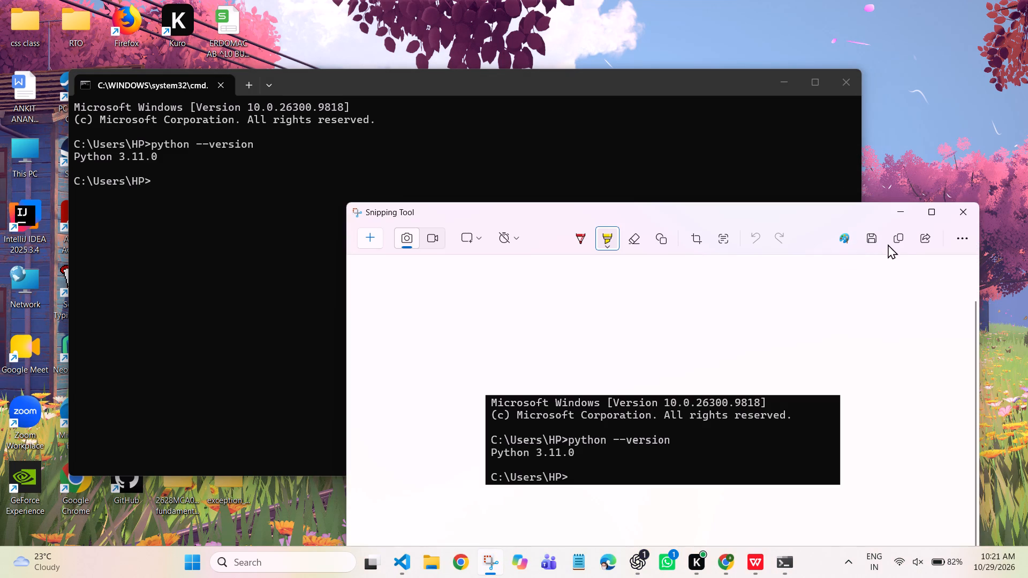
left_click(897, 241)
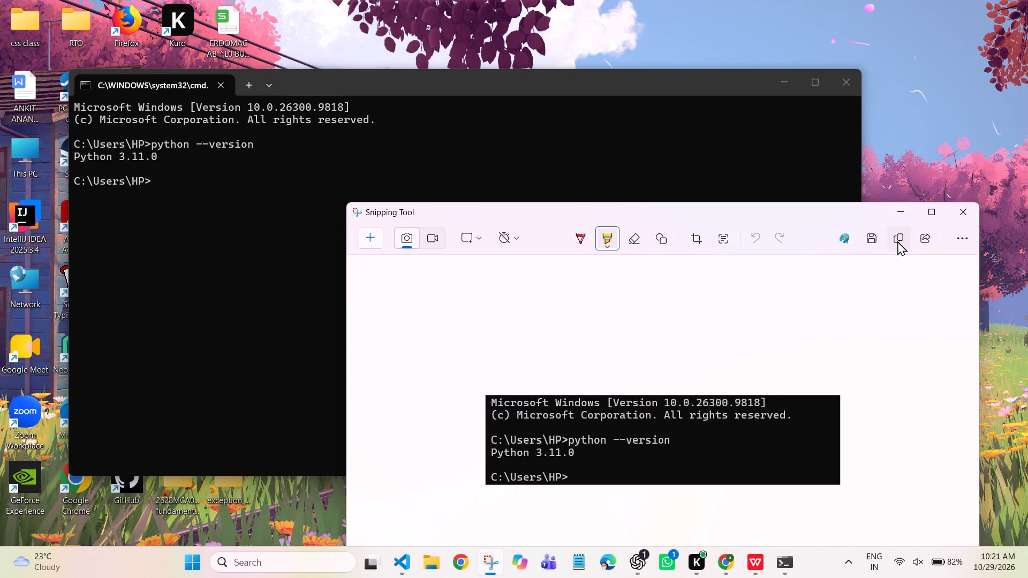
left_click(956, 213)
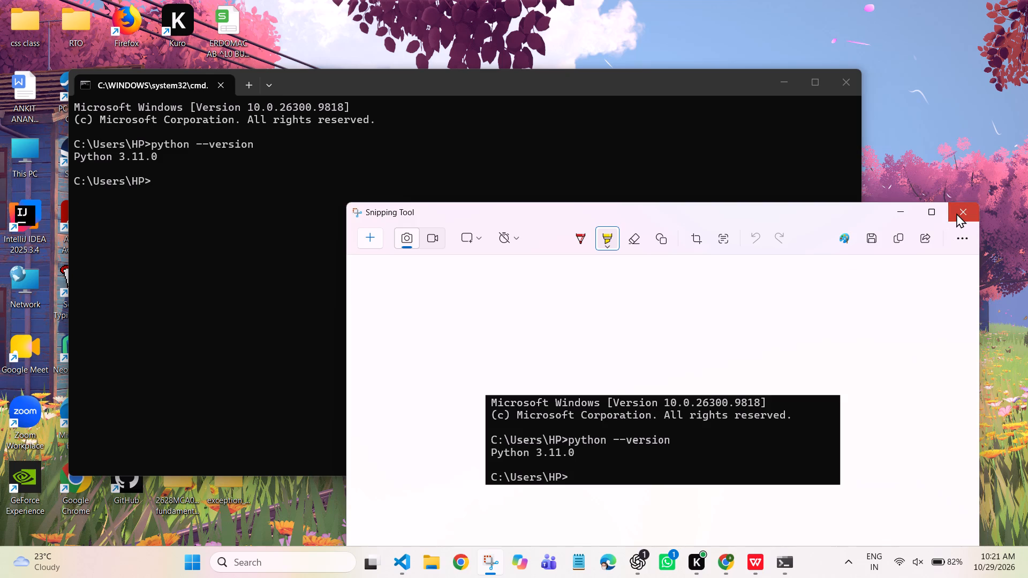
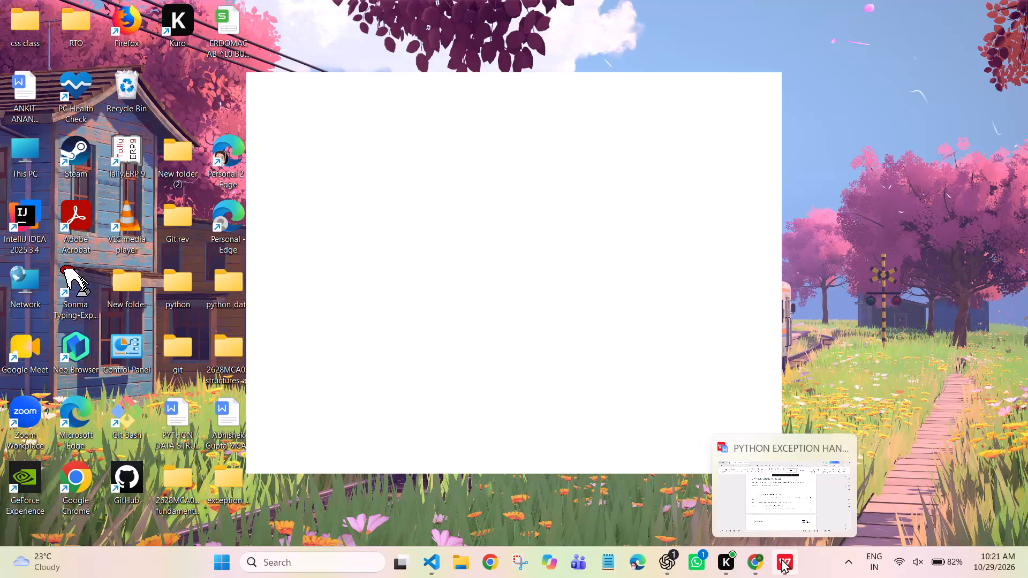
Switch to the lab report in WPS Office and paste the copied Command Prompt image under "Screenshot 2 – Python Version & Environment".
left_click(781, 558)
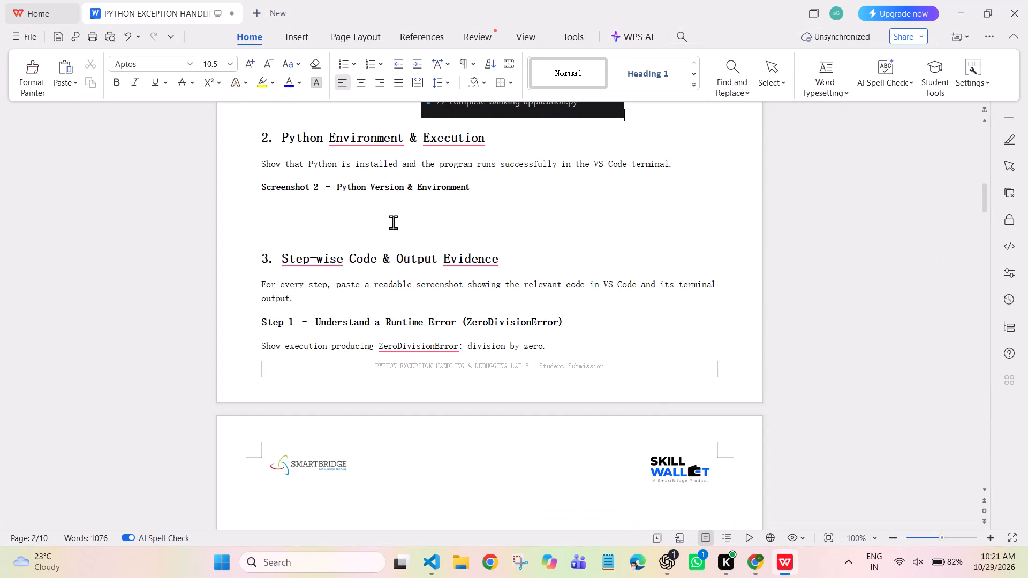
left_click(393, 214)
key("ctrl+v")
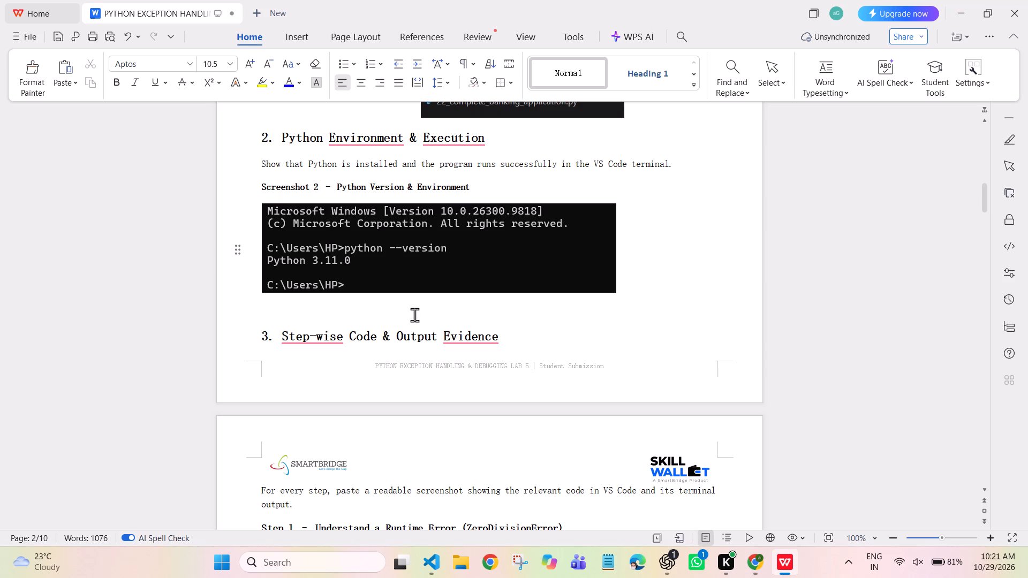
Review the report from the student details table through the project folder and Python version screenshots to the first evidence steps.
scroll(396, 386, "down", 1)
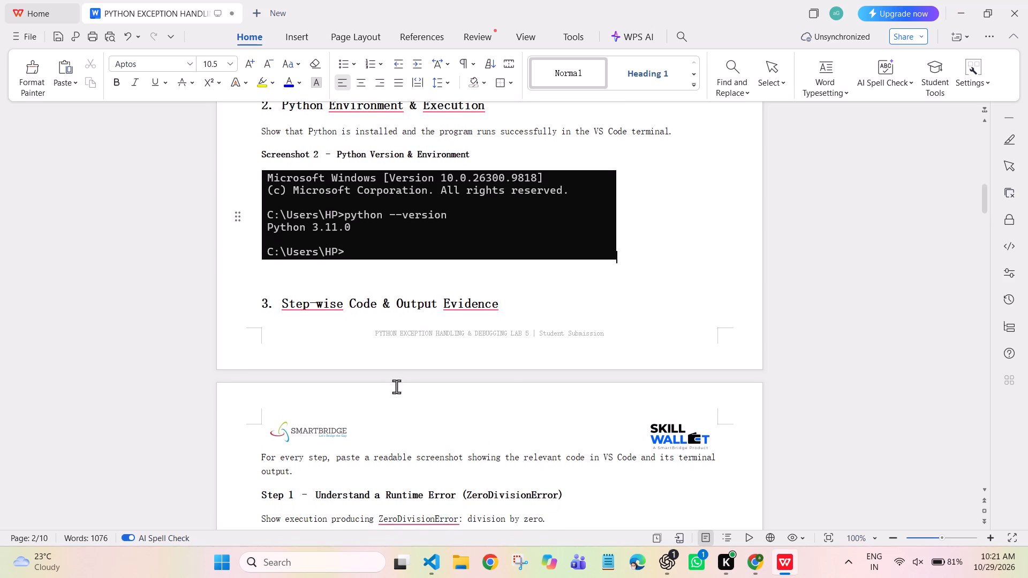
scroll(396, 386, "down", 3)
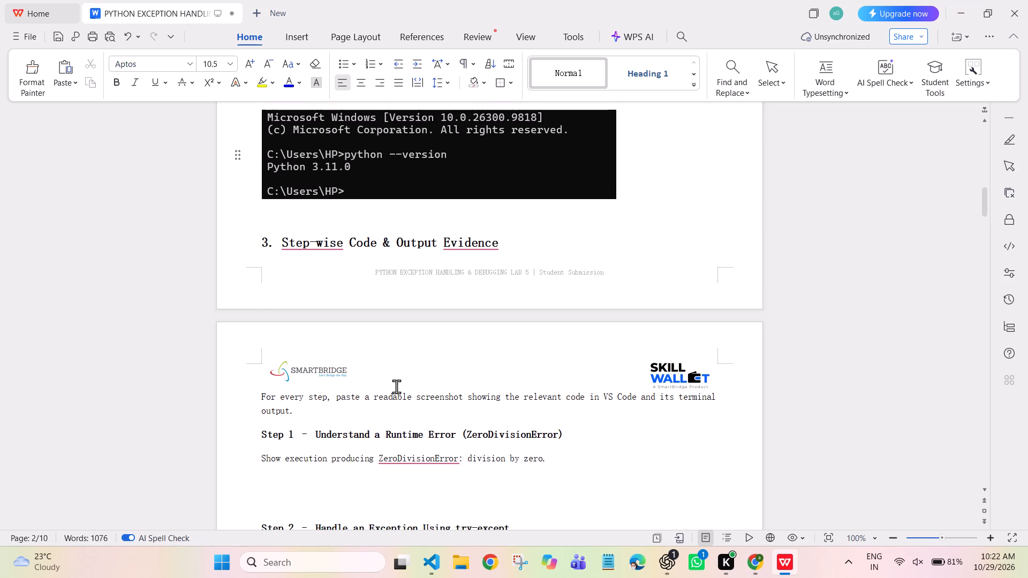
scroll(396, 386, "down", 2)
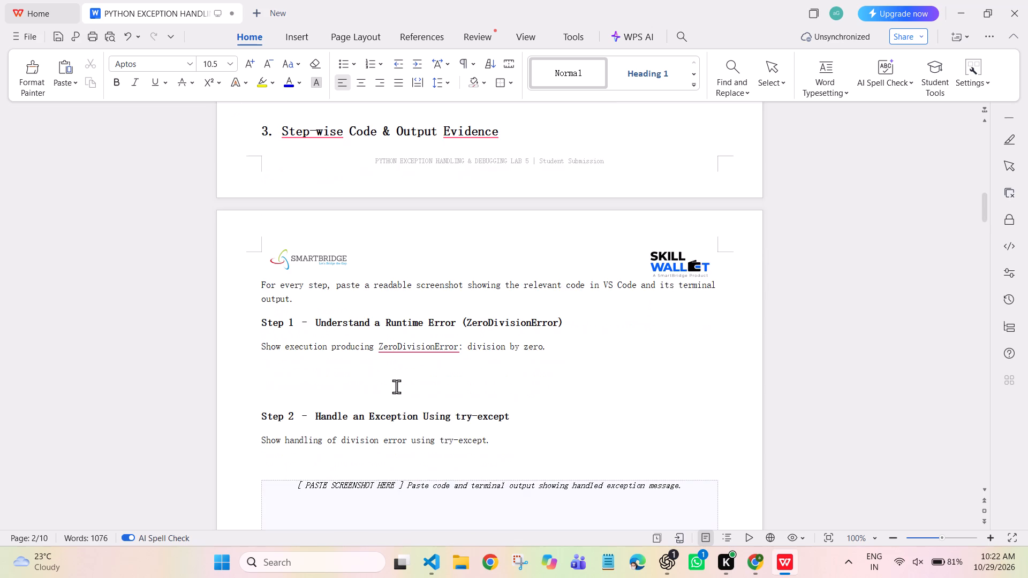
scroll(396, 386, "up", 1)
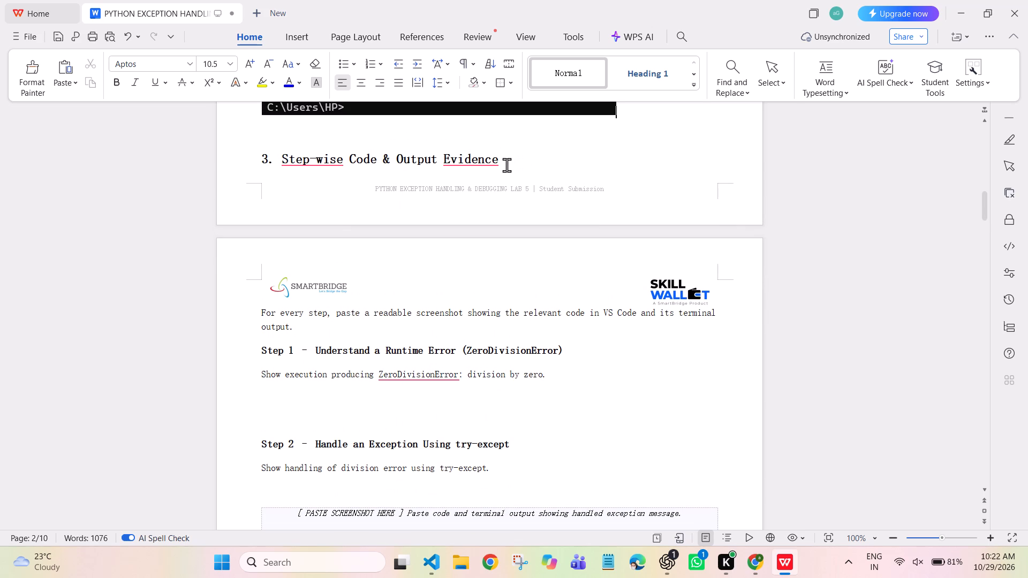
scroll(502, 159, "up", 2)
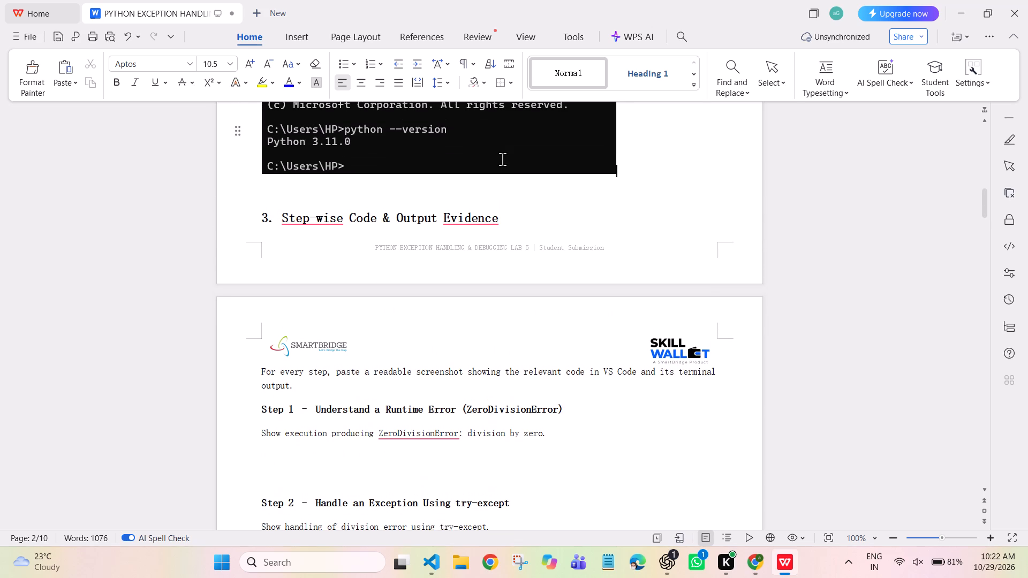
scroll(502, 159, "up", 1)
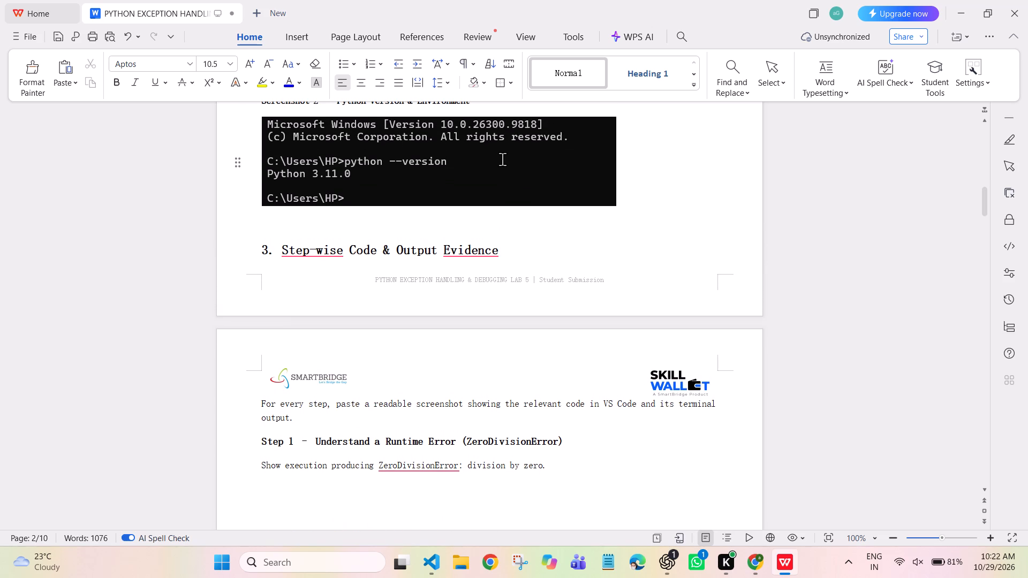
scroll(502, 159, "up", 5)
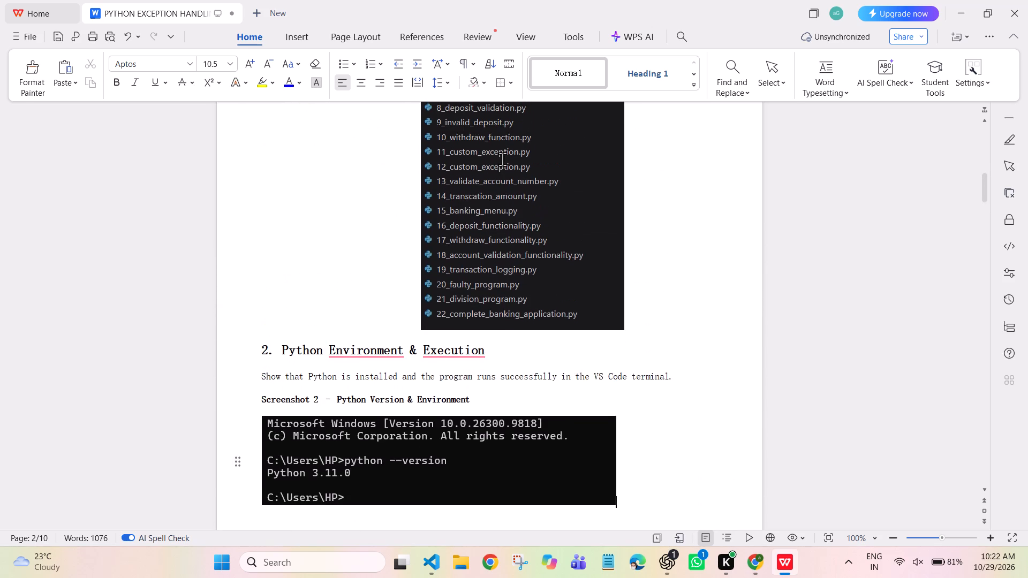
scroll(502, 159, "up", 7)
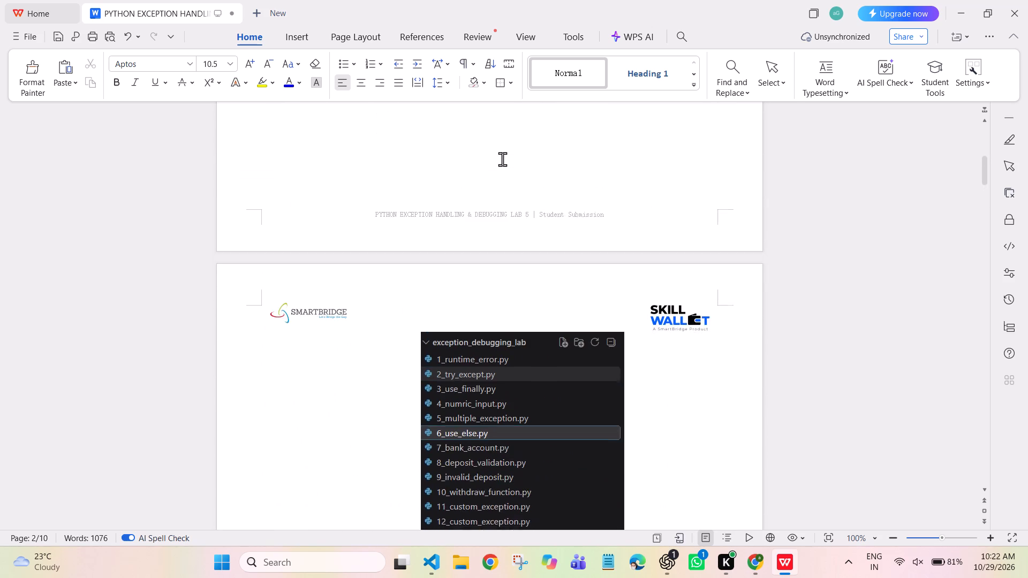
scroll(502, 159, "up", 7)
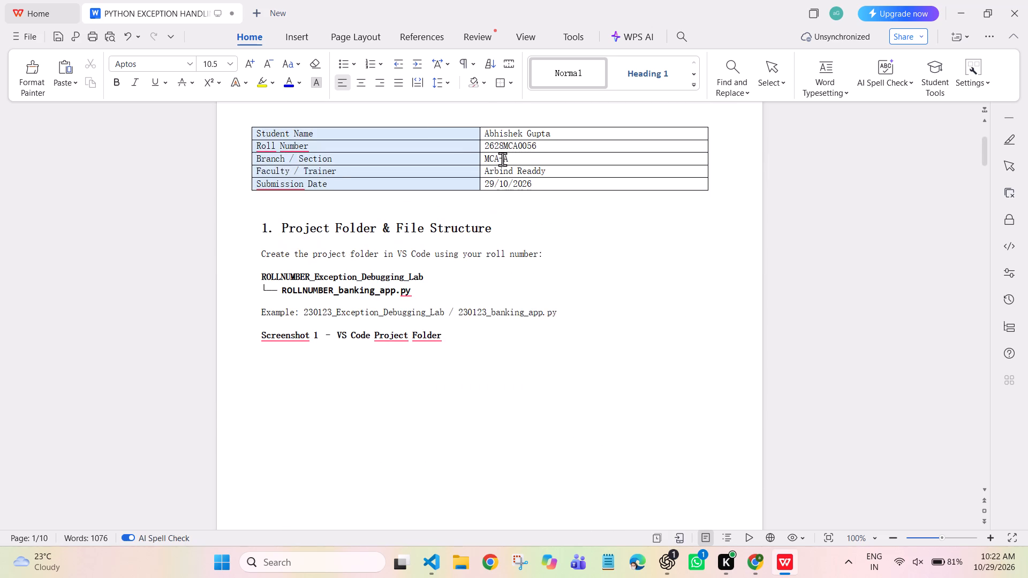
scroll(502, 159, "up", 1)
scroll(502, 159, "down", 4)
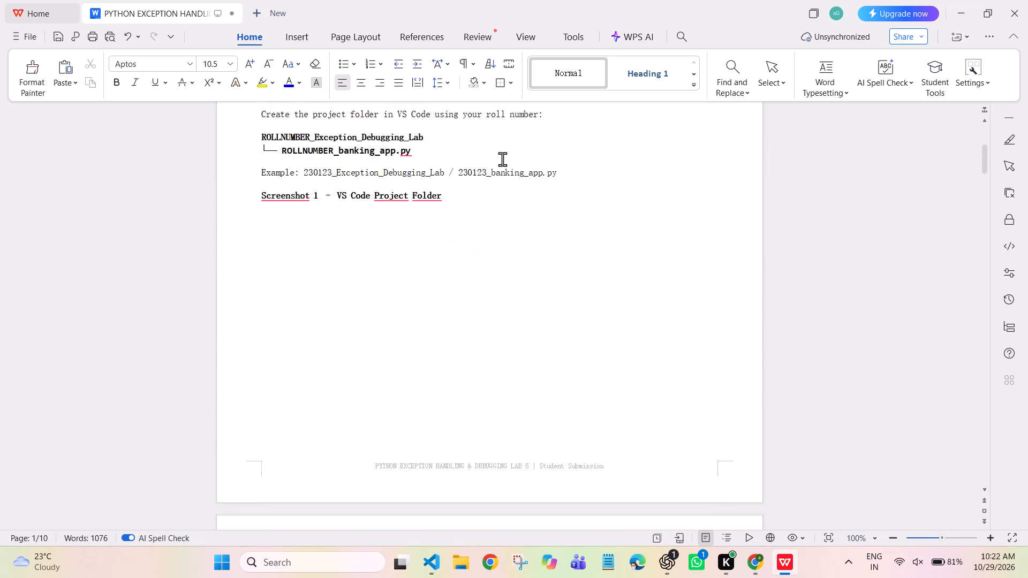
scroll(502, 159, "down", 6)
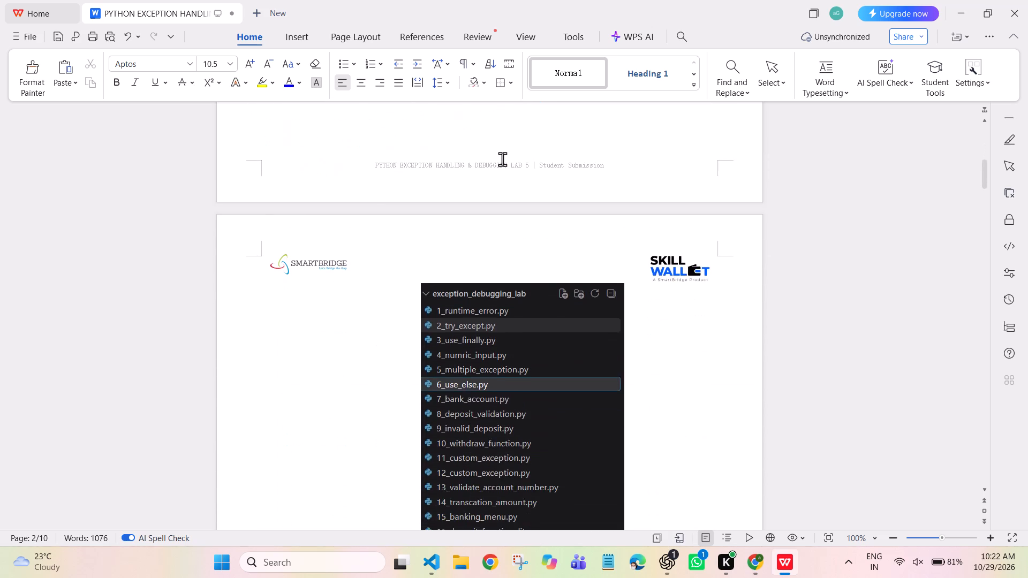
scroll(502, 159, "down", 4)
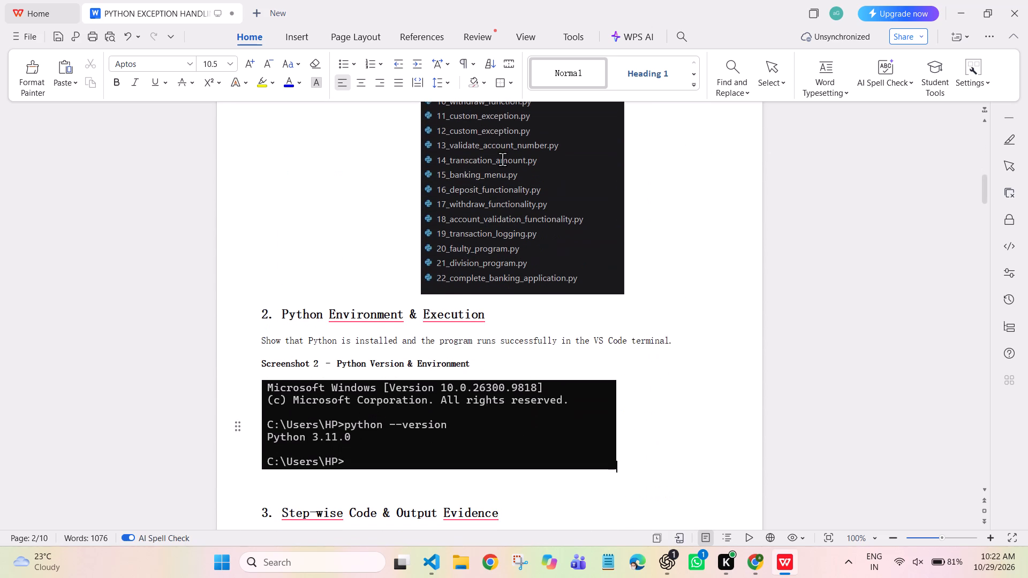
Delete the section heading "3. Step-wise Code & Output Evidence" below the Python version screenshot.
scroll(502, 159, "down", 2)
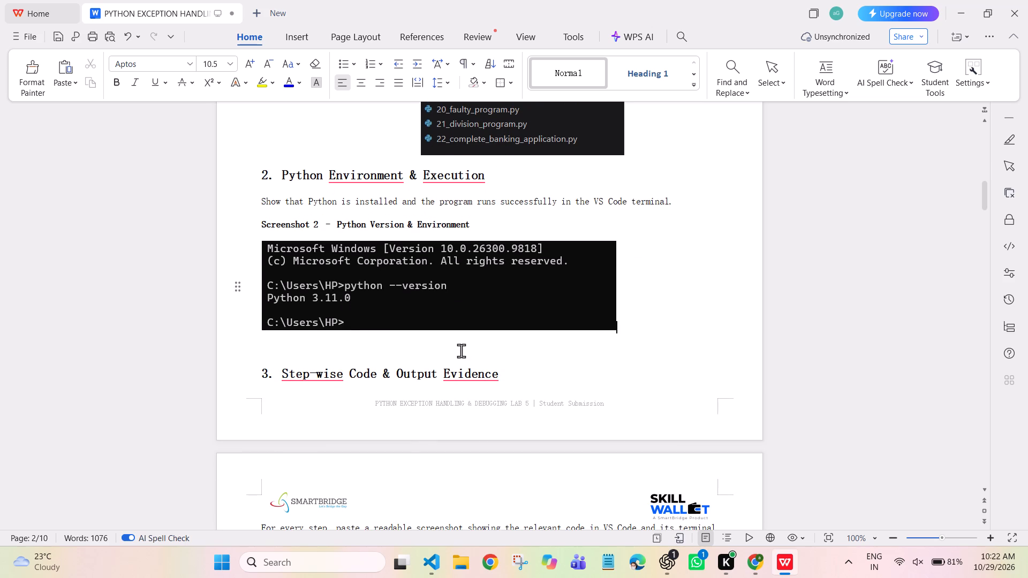
scroll(465, 358, "down", 2)
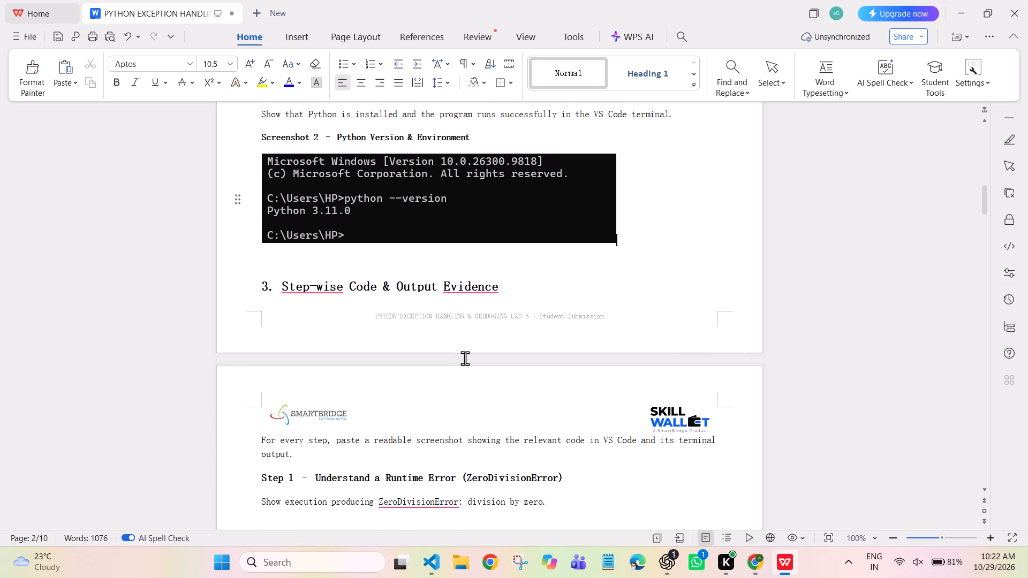
scroll(465, 358, "down", 1)
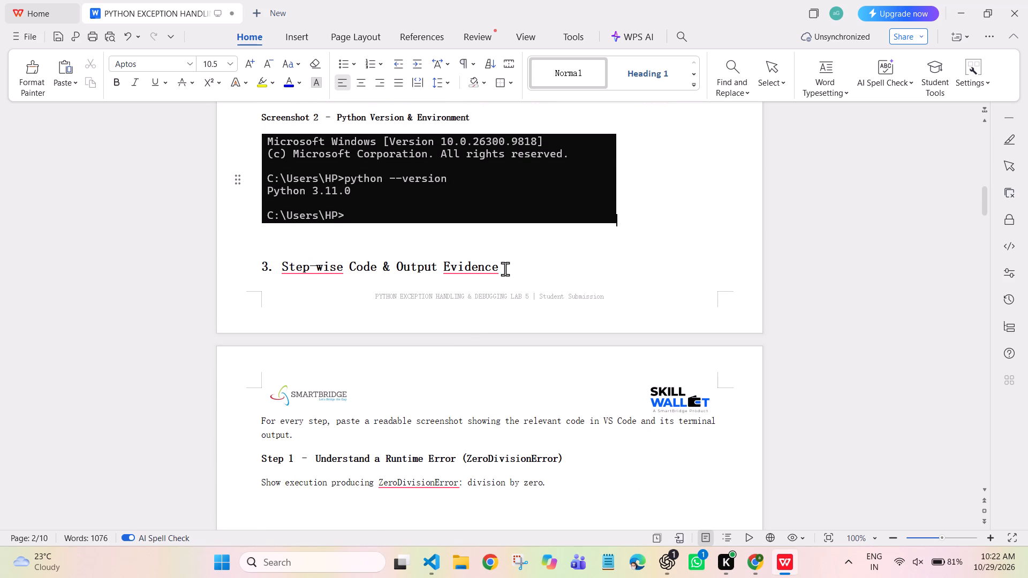
left_click(502, 269)
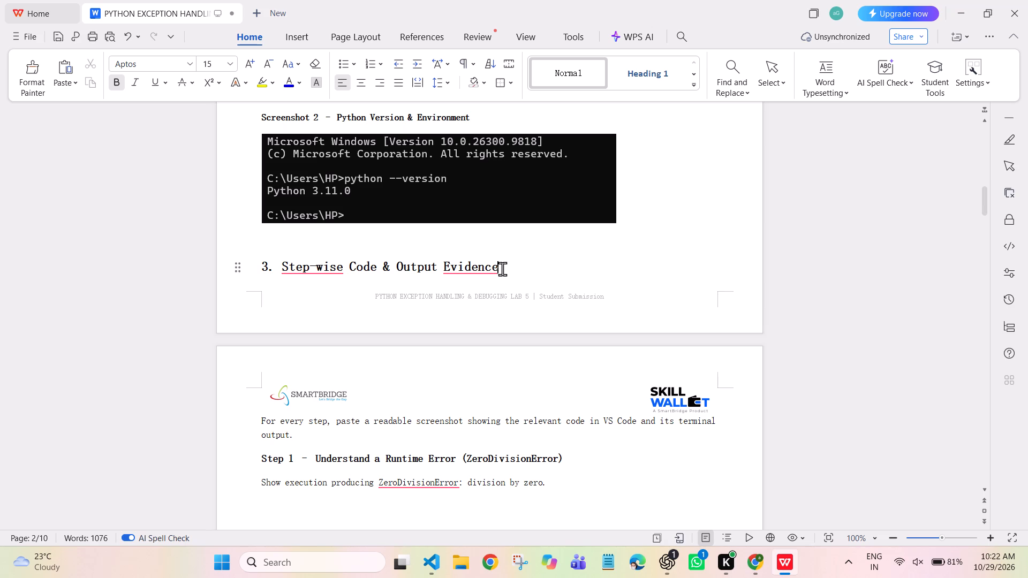
key("ctrl+BackSpace")
key("ctrl+BackSpace")
key("ctrl+BackSpace")
key("ctrl+BackSpace")
key("ctrl+BackSpace")
key("ctrl+BackSpace")
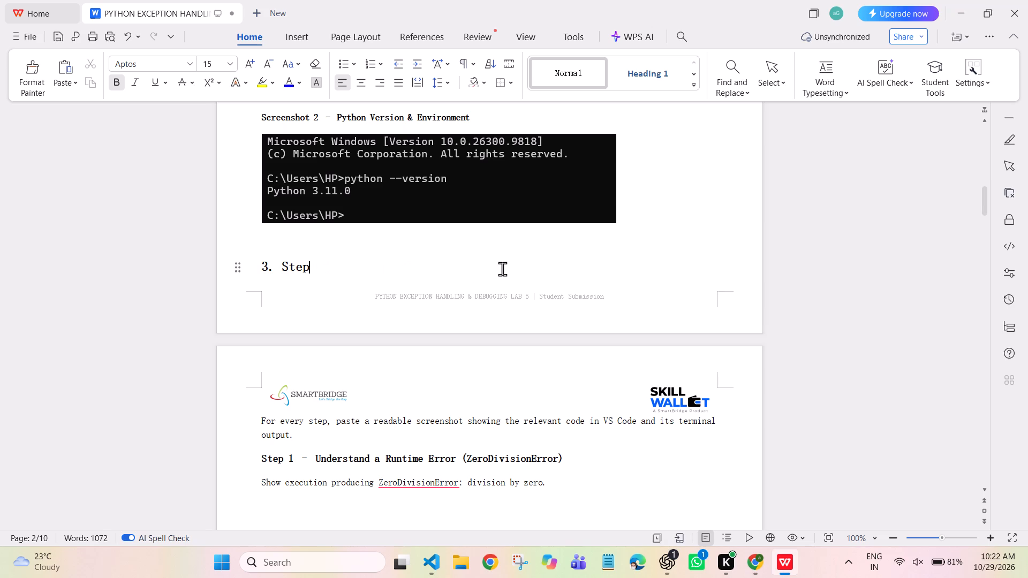
key("ctrl+BackSpace")
key("ctrl+BackSpace")
key("ctrl+BackSpace")
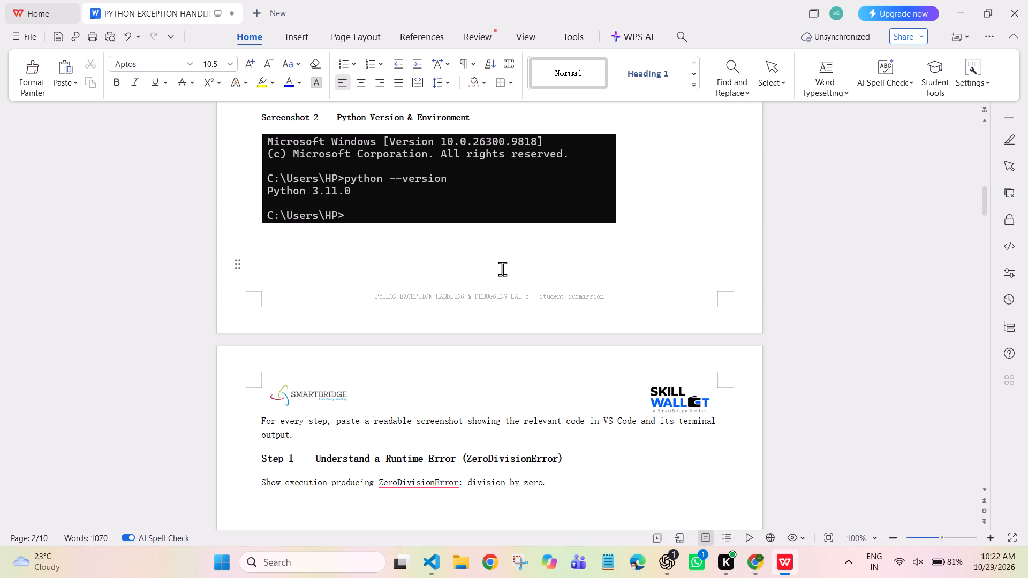
Delete the "For every step, paste a readable screenshot" instruction text and the empty lines above it, bringing the Step 1 heading up.
left_click(352, 421)
left_click(291, 437)
key("ctrl+BackSpace")
key("ctrl+BackSpace")
key("ctrl+BackSpace")
key("ctrl+BackSpace")
key("ctrl+BackSpace")
key("ctrl+BackSpace")
key("ctrl+BackSpace")
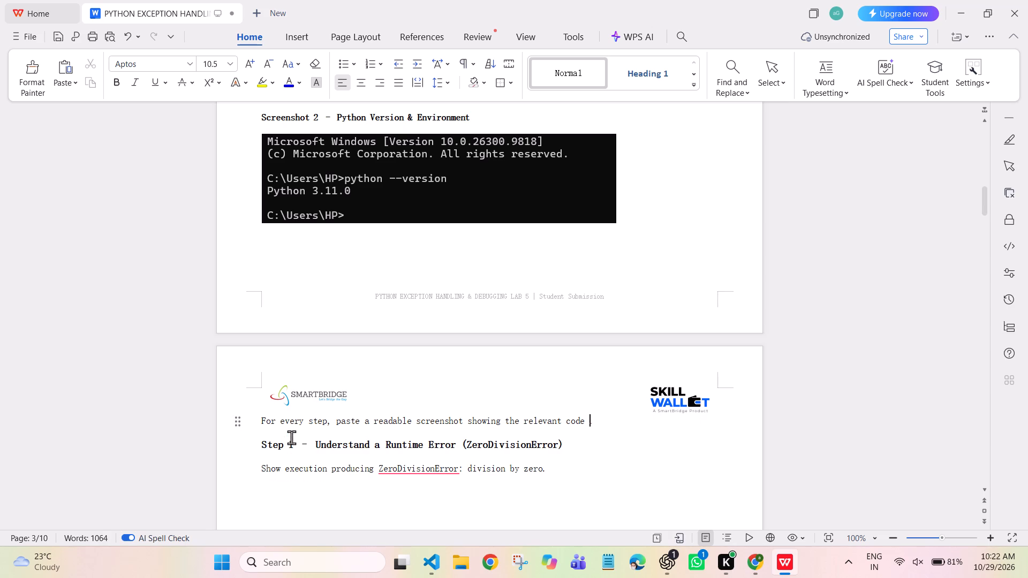
key("ctrl+BackSpace")
key("ctrl+BackSpace")
key("ctrl+BackSpace")
key("ctrl+BackSpace")
key("ctrl+BackSpace")
key("ctrl+BackSpace")
key("ctrl+BackSpace")
key("ctrl+BackSpace")
key("ctrl+BackSpace")
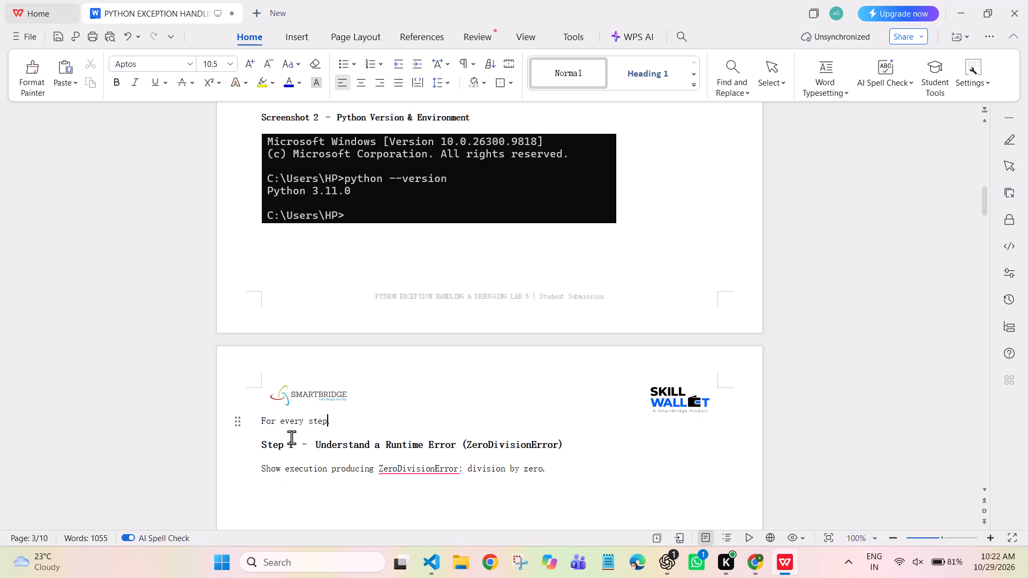
key("ctrl+BackSpace")
key("ctrl+BackSpace")
key("ctrl+BackSpace")
key("BackSpace")
key("BackSpace")
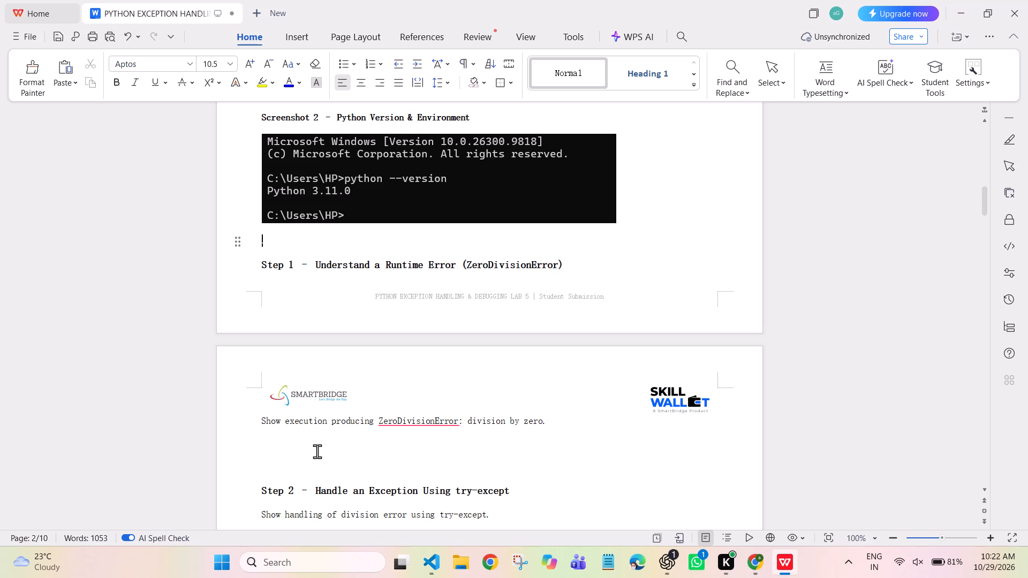
Join the "Show execution producing ZeroDivisionError: division by zero." line onto the end of the Step 1 heading.
scroll(318, 456, "down", 1)
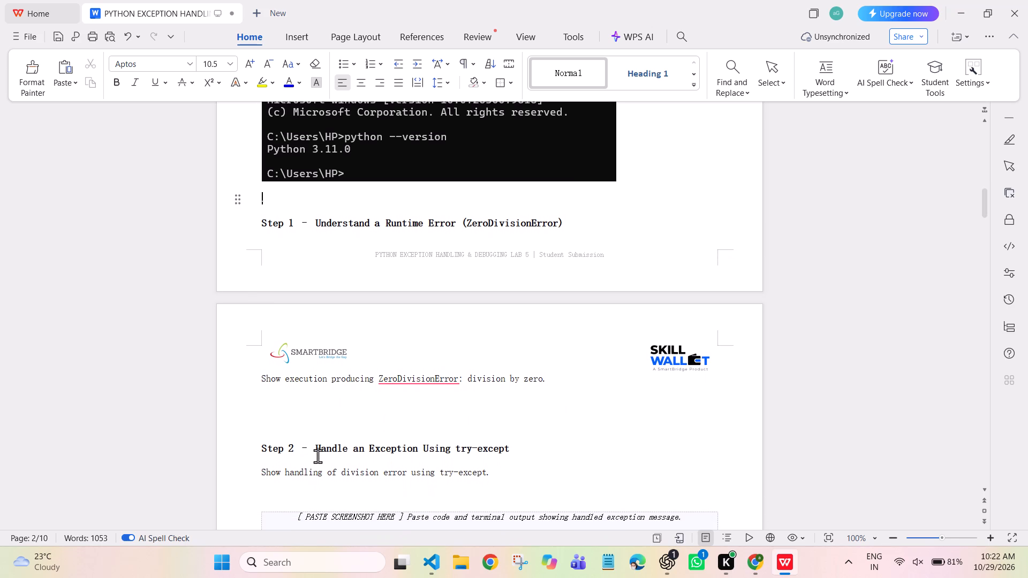
scroll(318, 456, "down", 1)
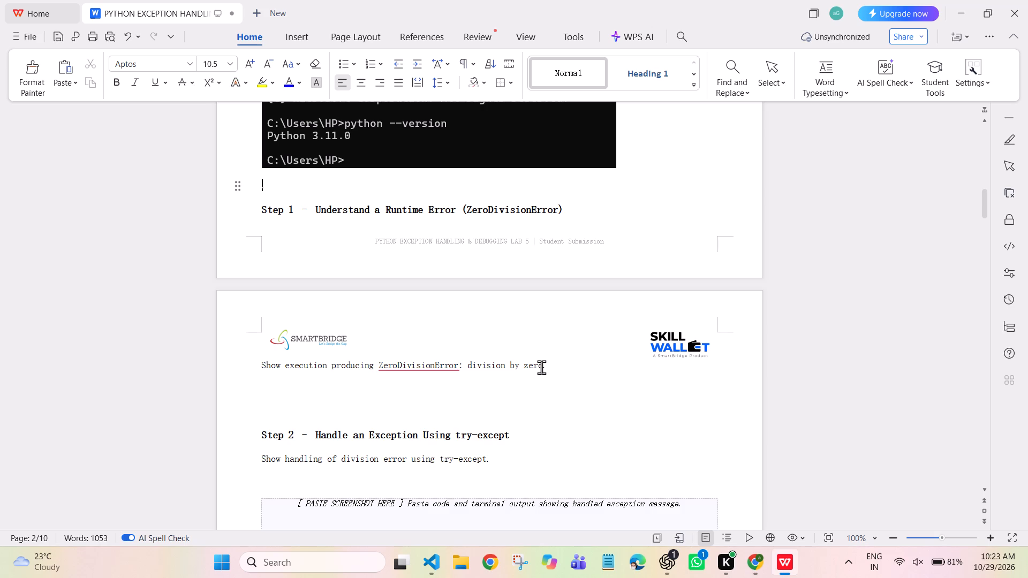
left_click(551, 369)
scroll(514, 458, "down", 1)
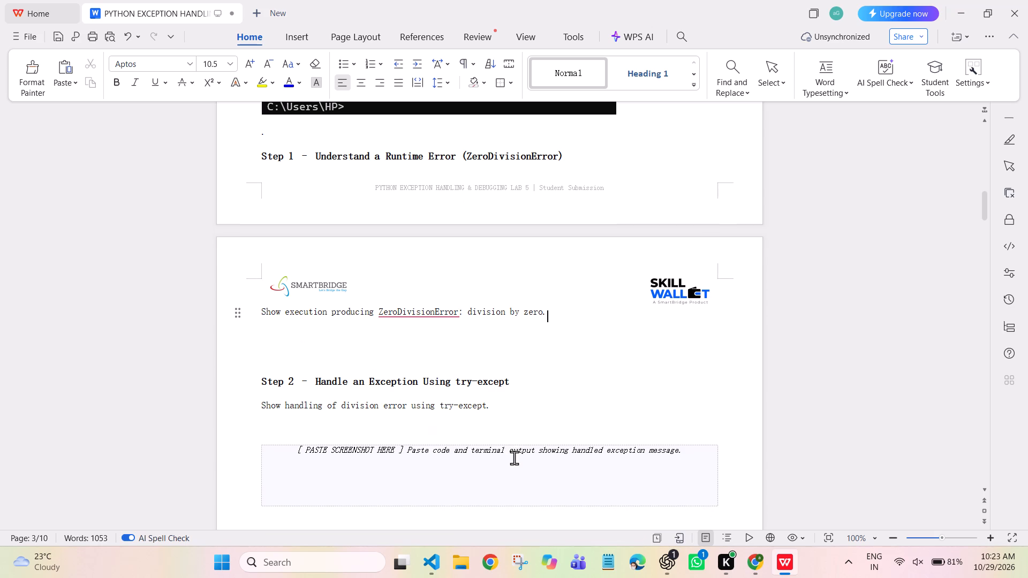
scroll(514, 458, "down", 4)
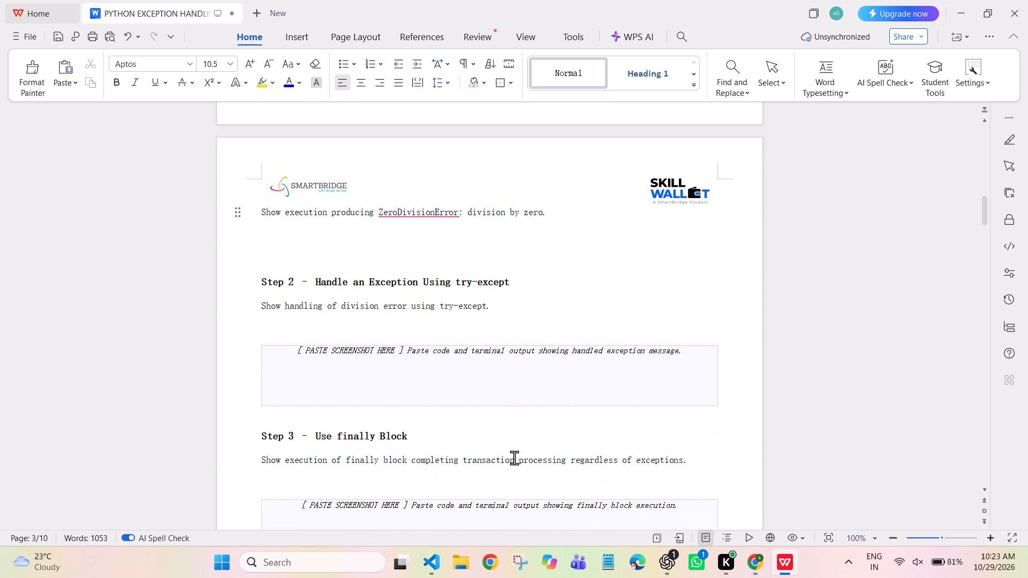
left_click(257, 211)
key("BackSpace")
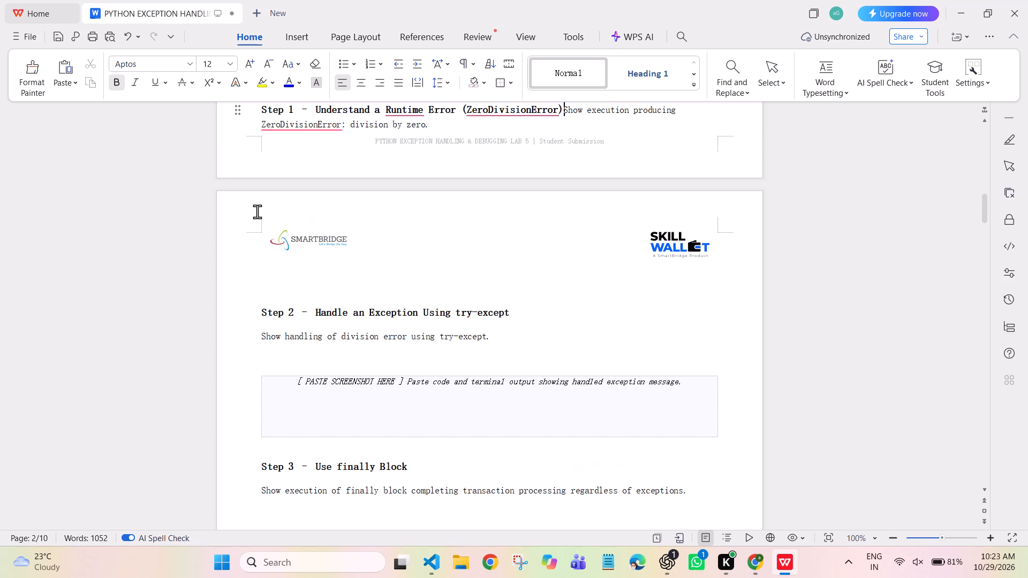
scroll(300, 199, "up", 1)
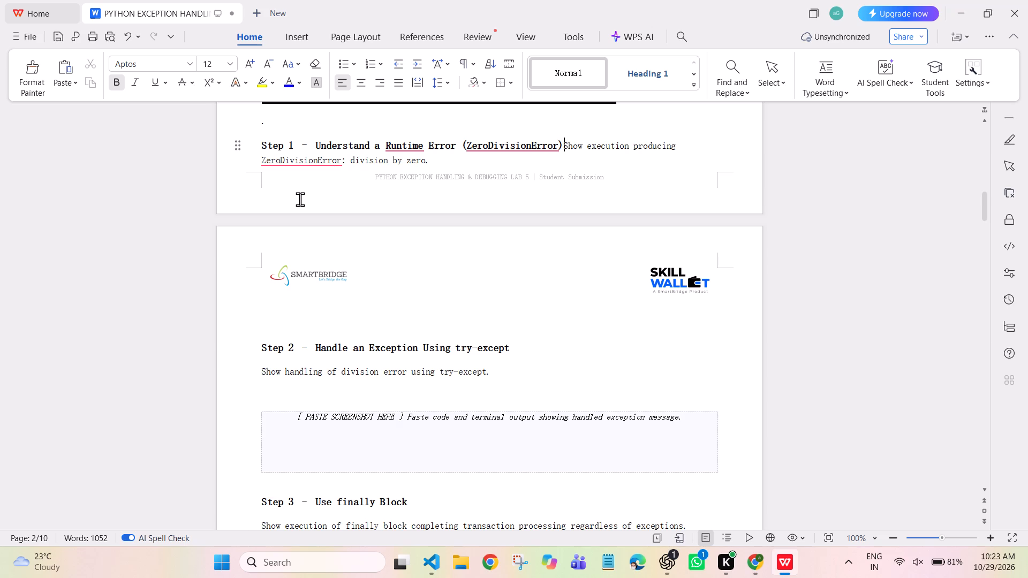
key("Return")
key("BackSpace")
Push the Step 1 heading down onto the next page and put its "Show execution producing ZeroDivisionError" description back on its own line.
left_click(262, 144)
key("Return")
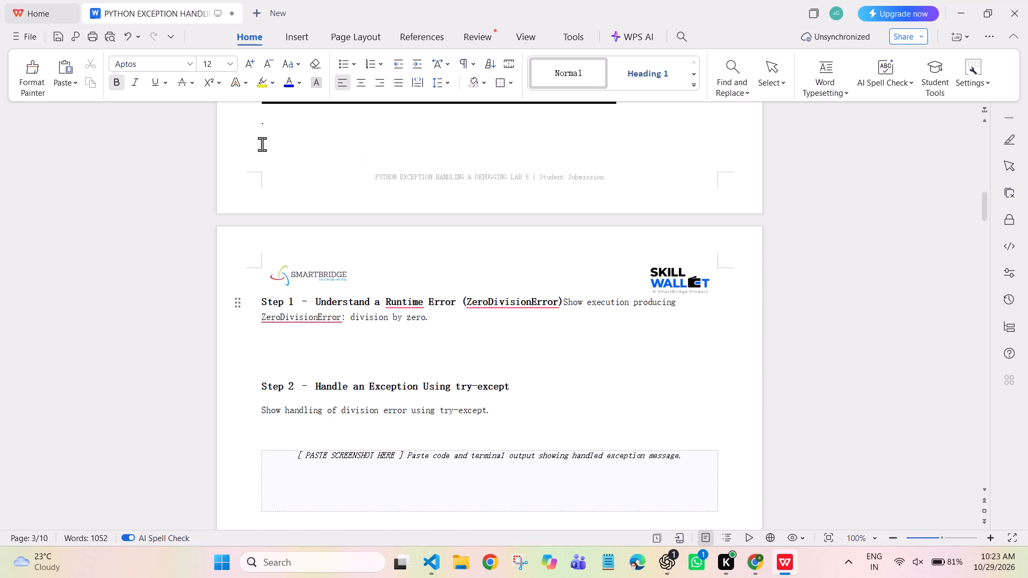
left_click(561, 303)
key("Return")
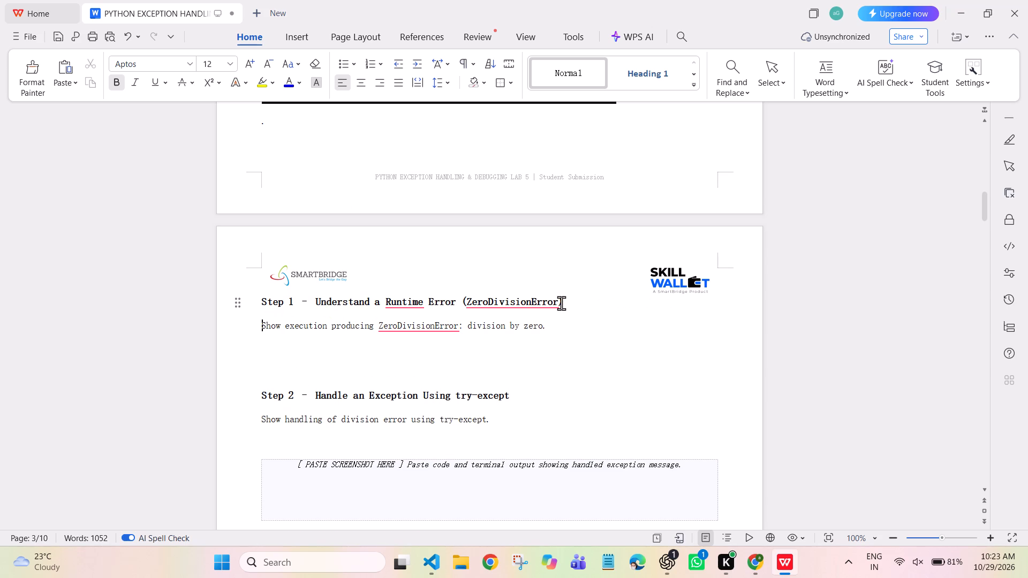
Capture the 1_runtime_error.py code in Visual Studio Code and paste the screenshot into the report under the Step 1 description.
left_click(406, 365)
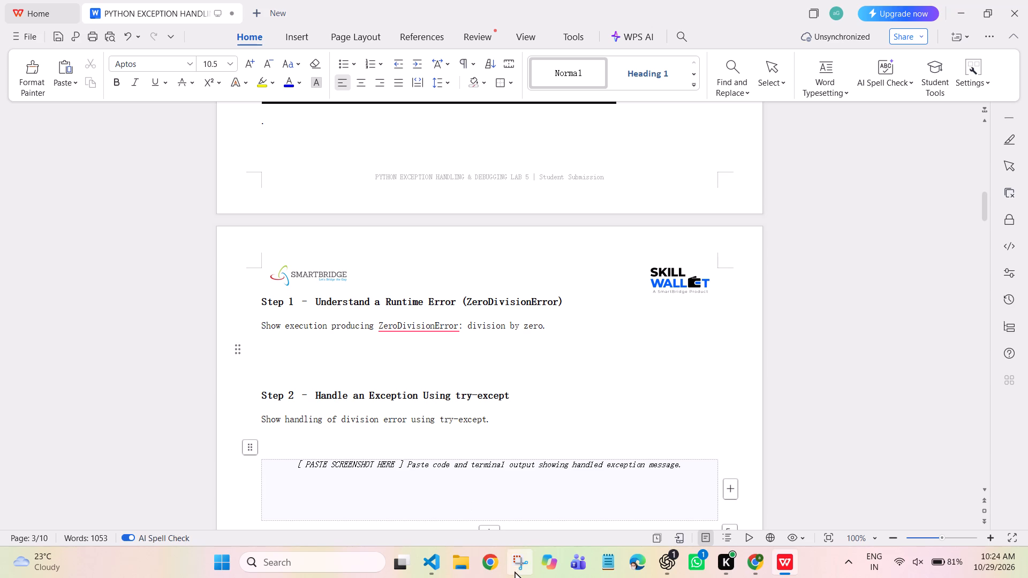
left_click(431, 559)
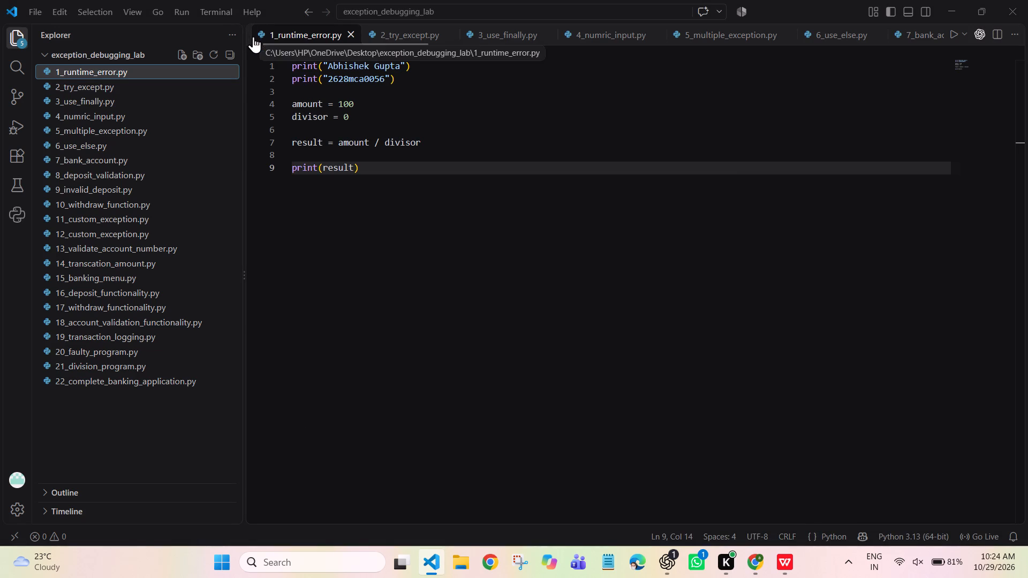
key("Print")
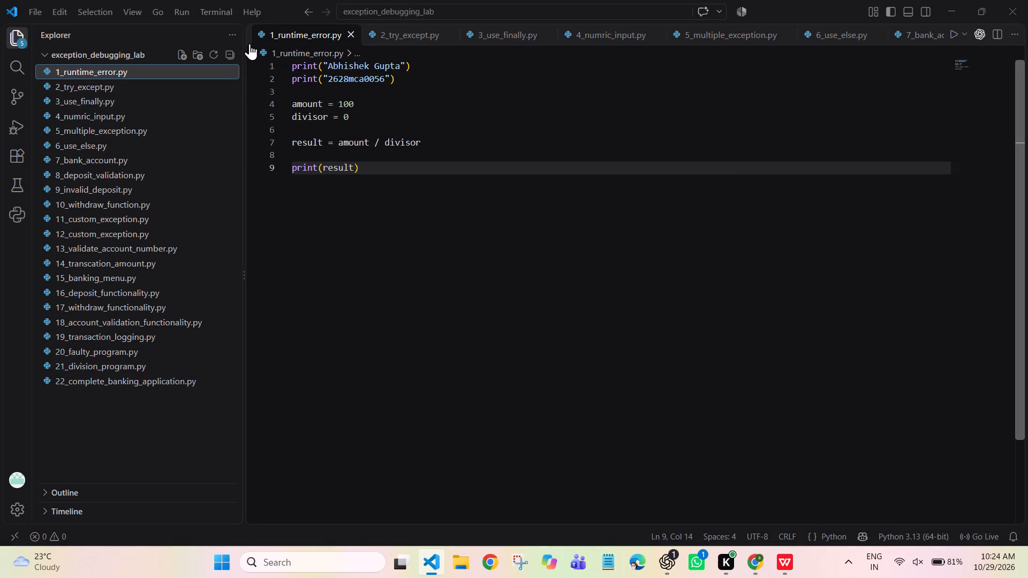
left_click_drag(255, 42, 485, 194)
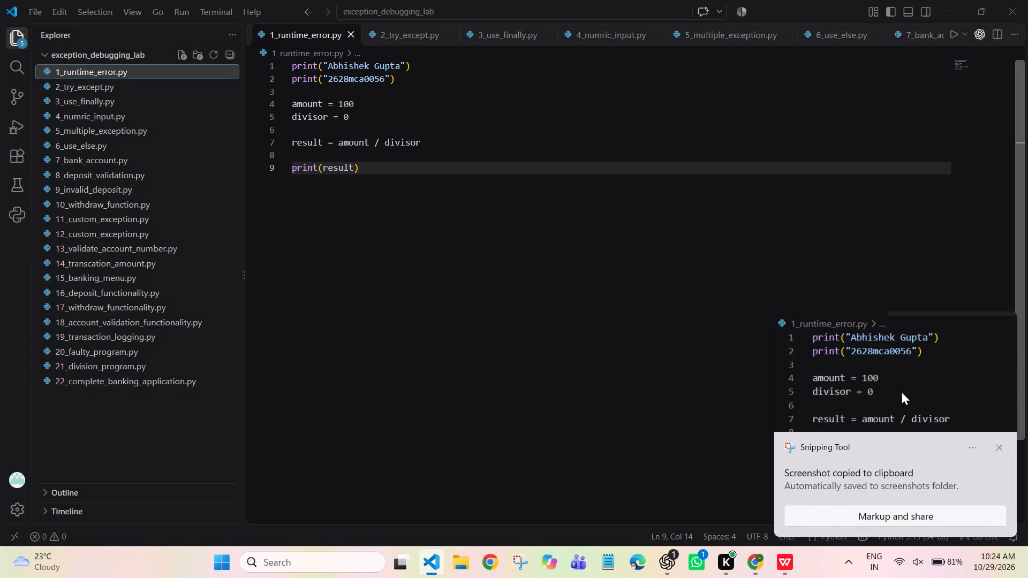
left_click(899, 384)
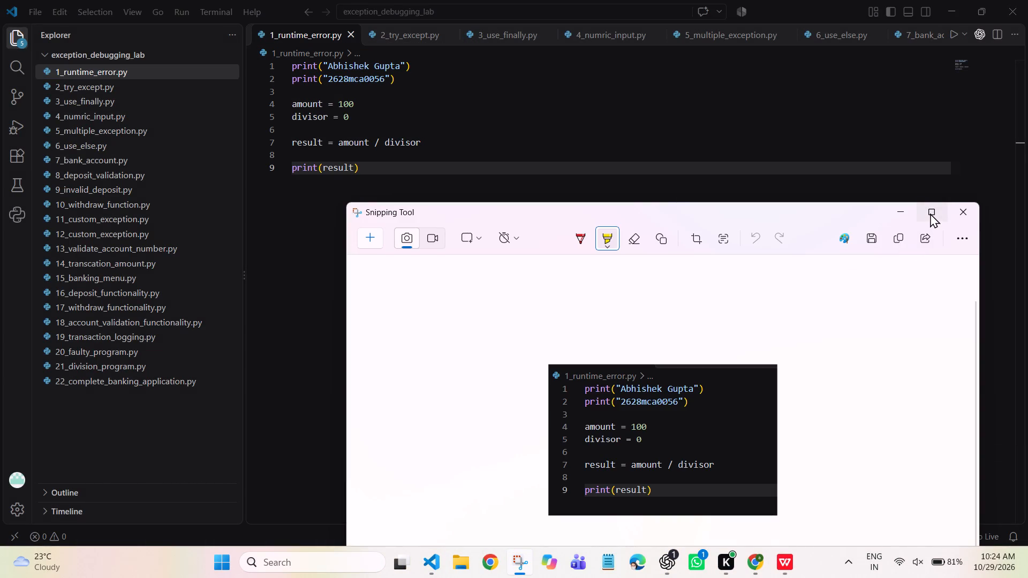
left_click(930, 213)
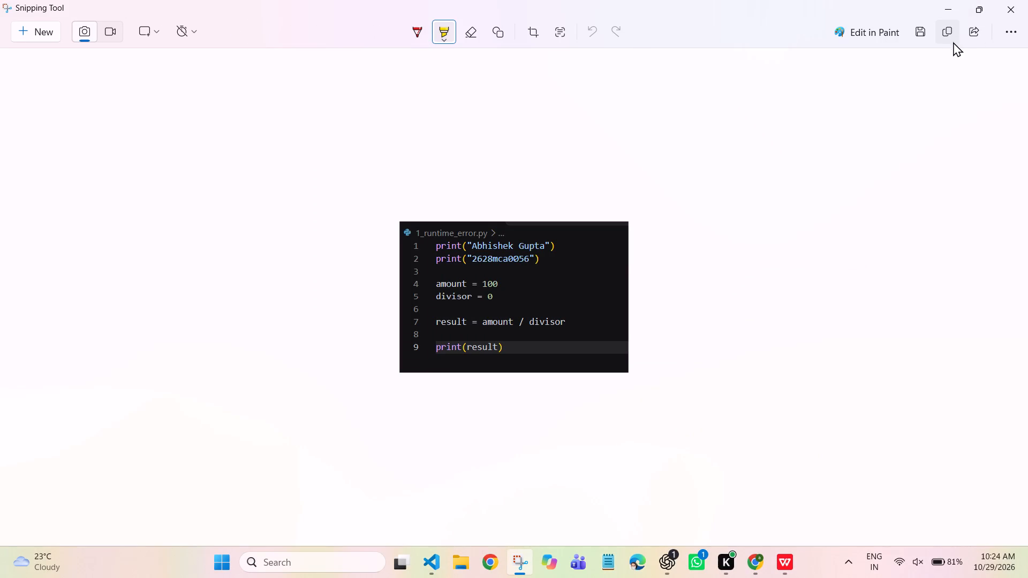
left_click(947, 36)
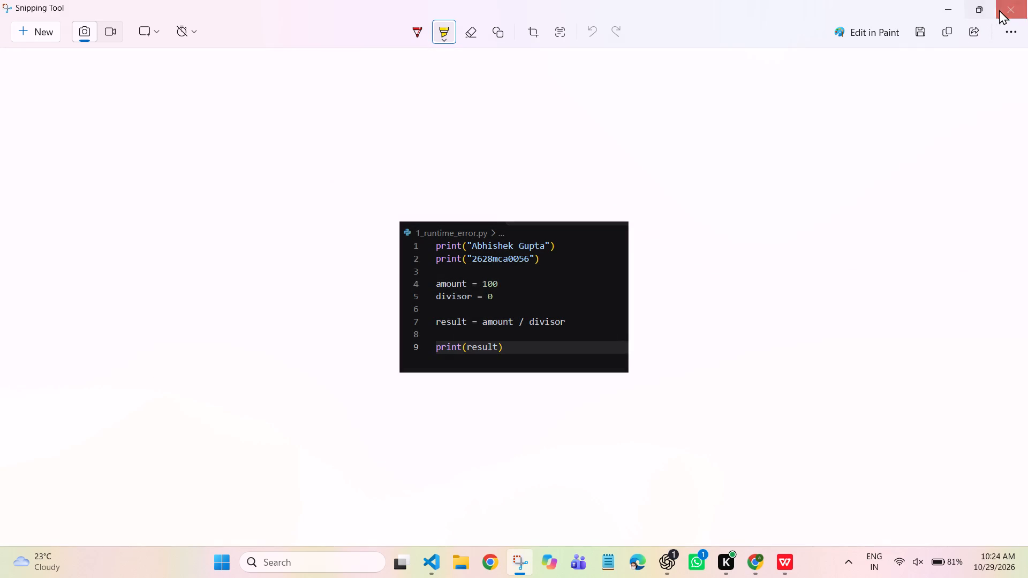
left_click(1004, 10)
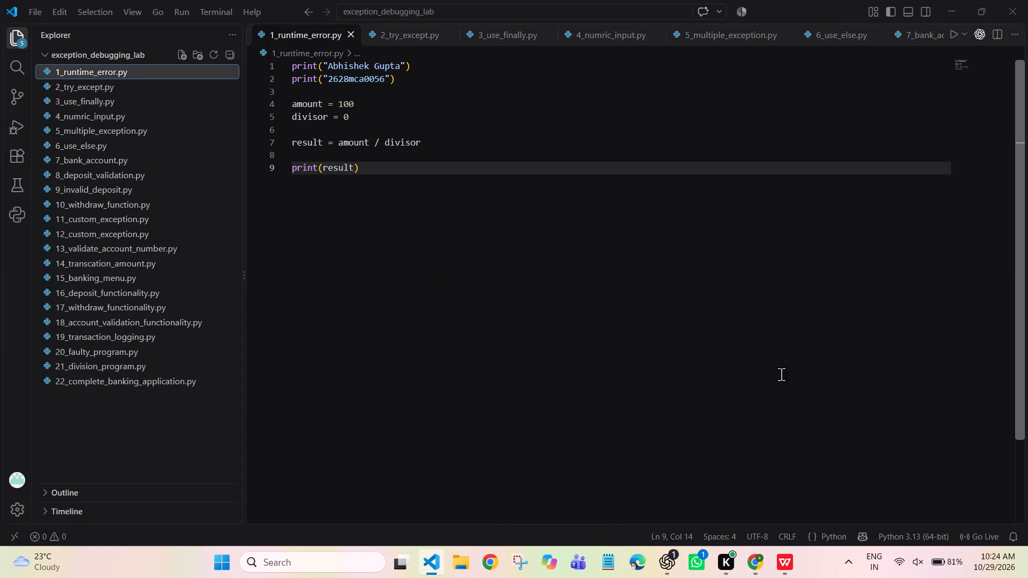
key("alt+Tab")
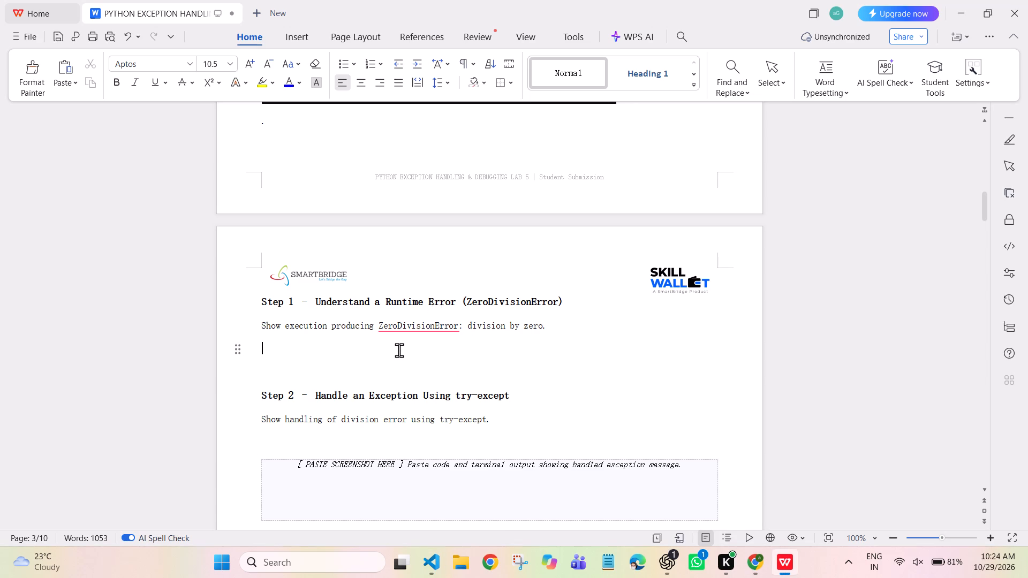
key("ctrl+v")
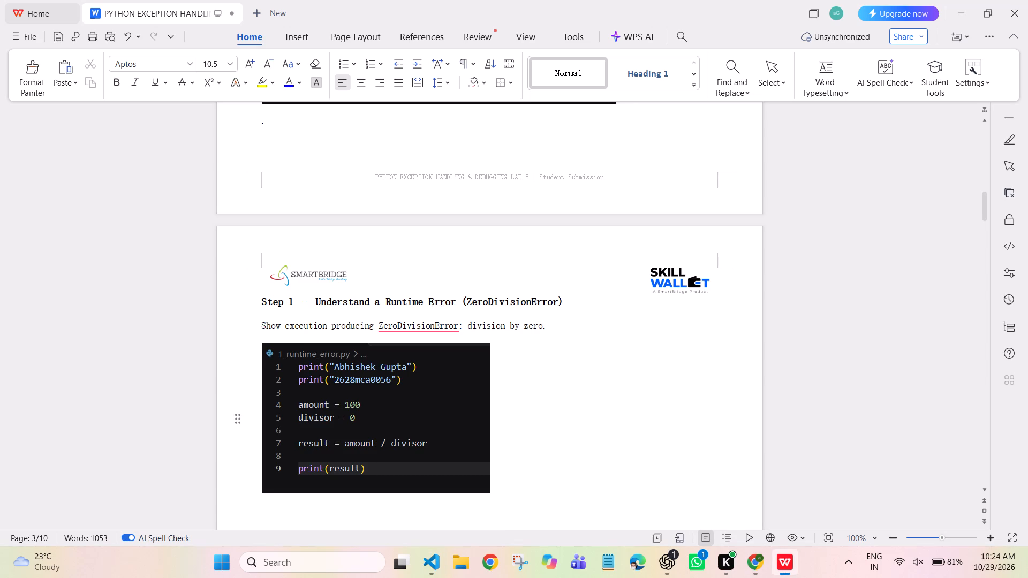
Add a bold 14 pt "Output:" label below the Step 1 code screenshot, followed by a new empty line.
scroll(393, 392, "down", 2)
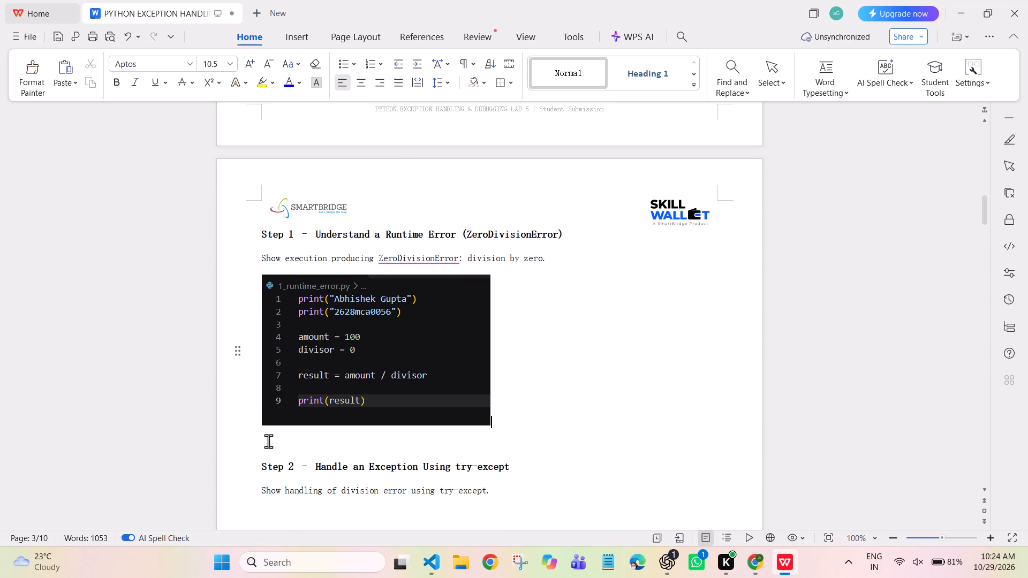
left_click(264, 440)
type("out")
type("put")
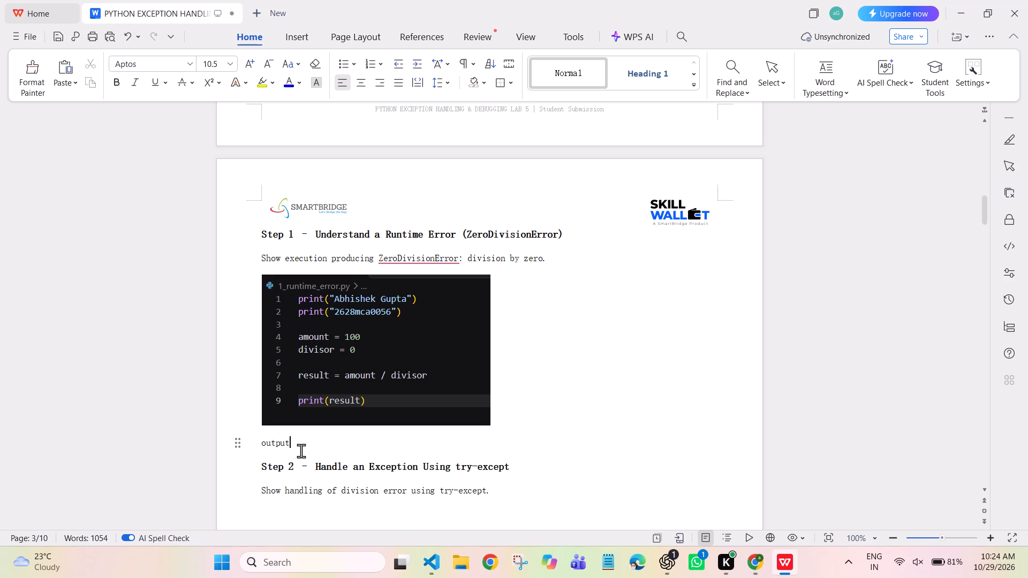
key("Return")
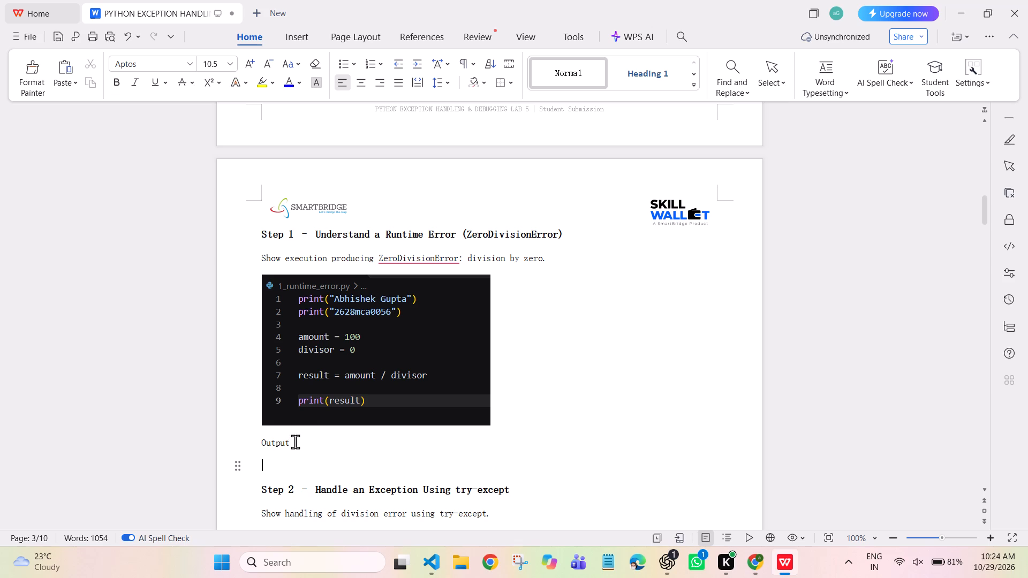
left_click_drag(295, 443, 256, 441)
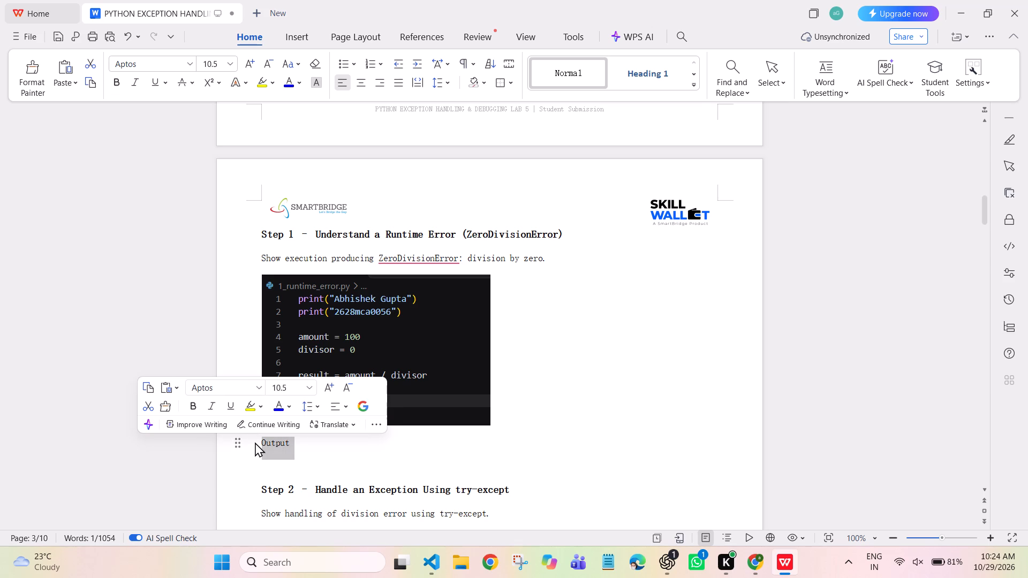
left_click(190, 405)
left_click(308, 387)
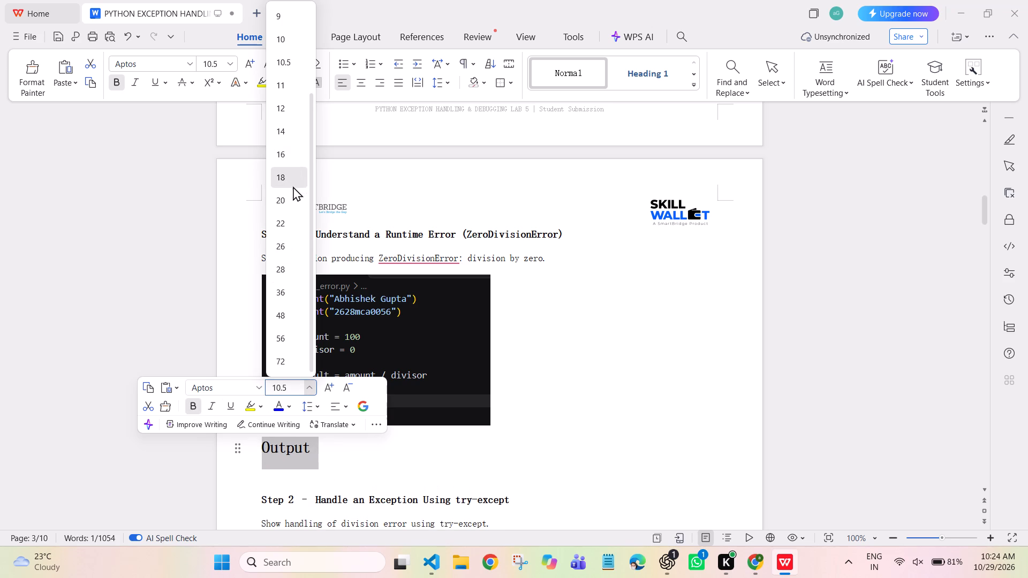
left_click(287, 129)
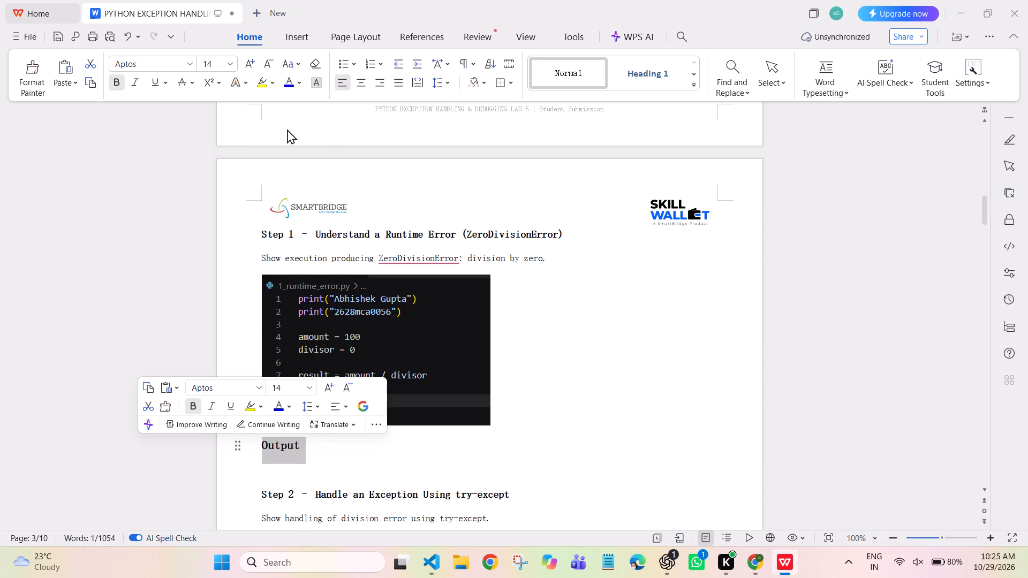
left_click(334, 437)
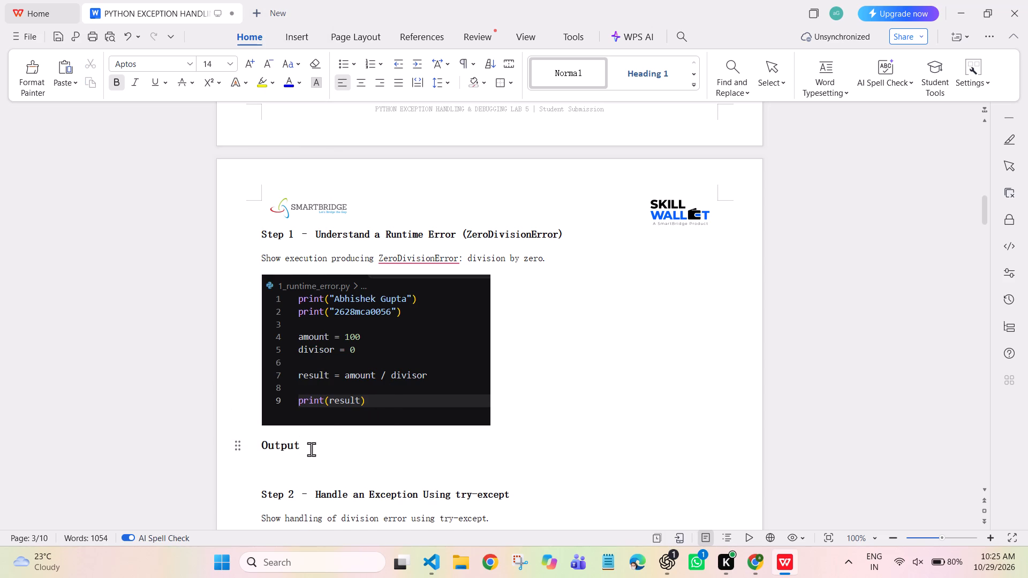
key("shift+colon")
key("Return")
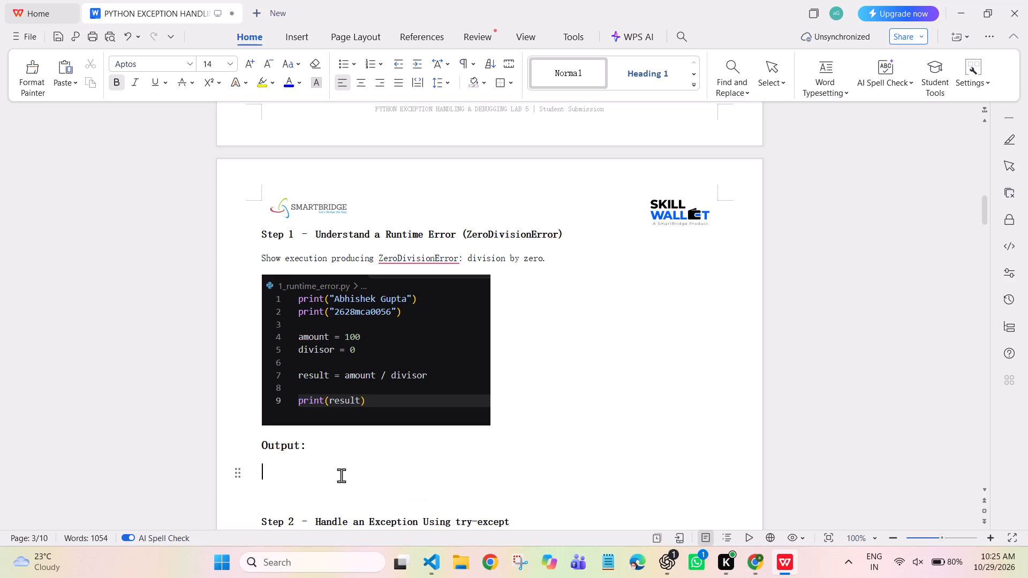
Switch to Visual Studio Code and run 1_runtime_error.py in a dedicated terminal.
scroll(341, 475, "down", 2)
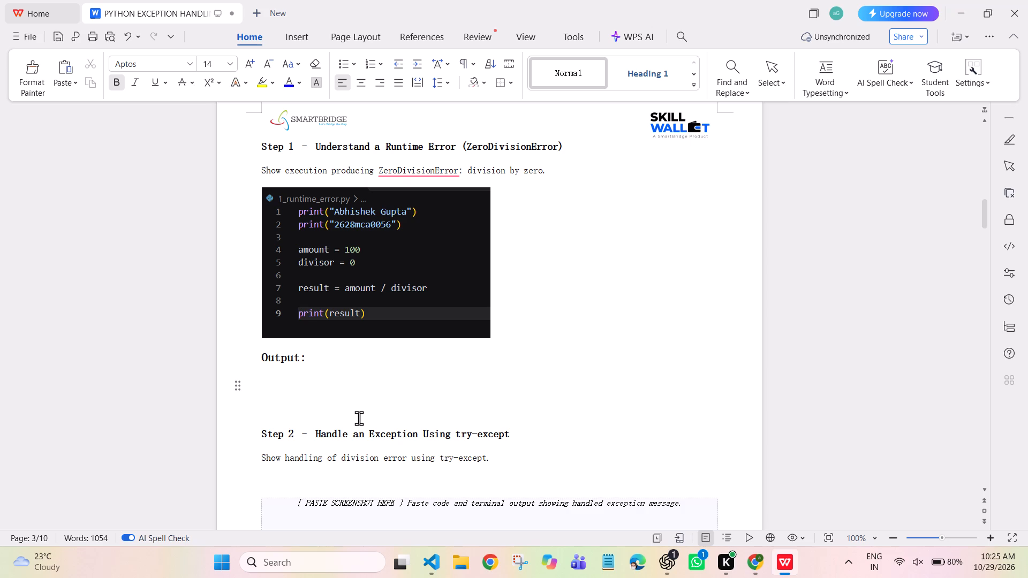
key("alt+Tab")
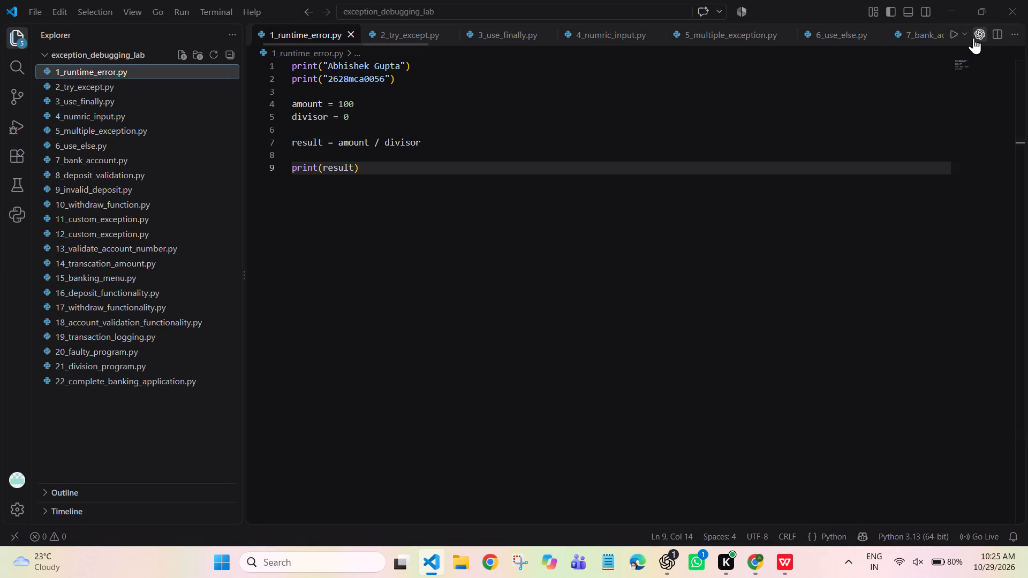
left_click(967, 34)
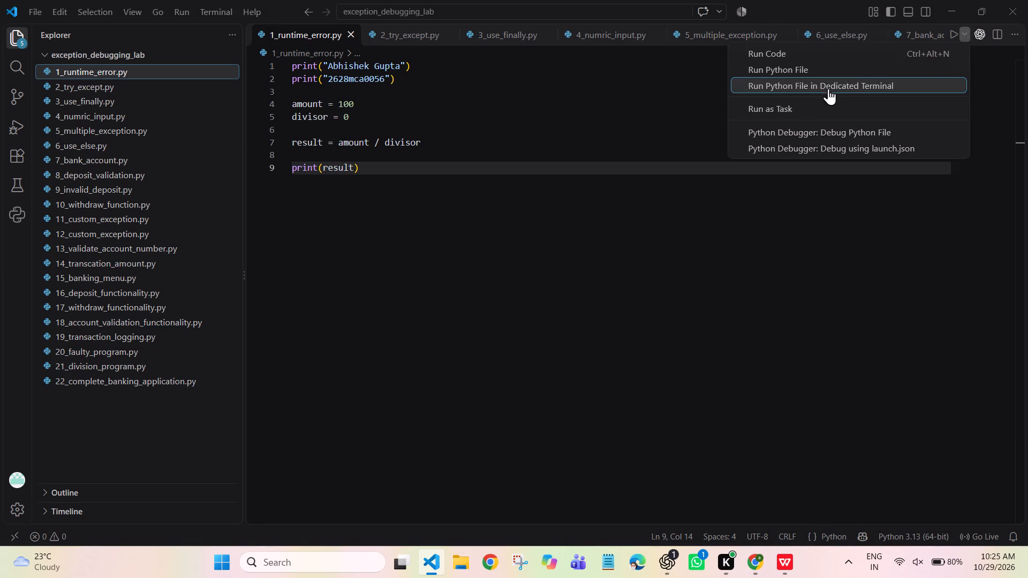
left_click(828, 86)
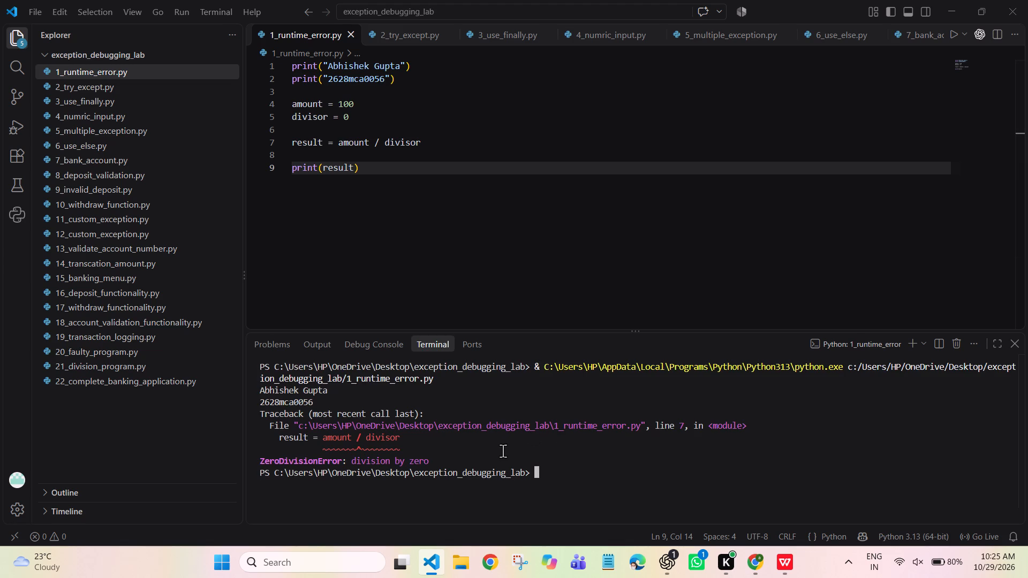
Capture a screenshot of the terminal output, from the run command through the ZeroDivisionError line to the final prompt.
key("Print")
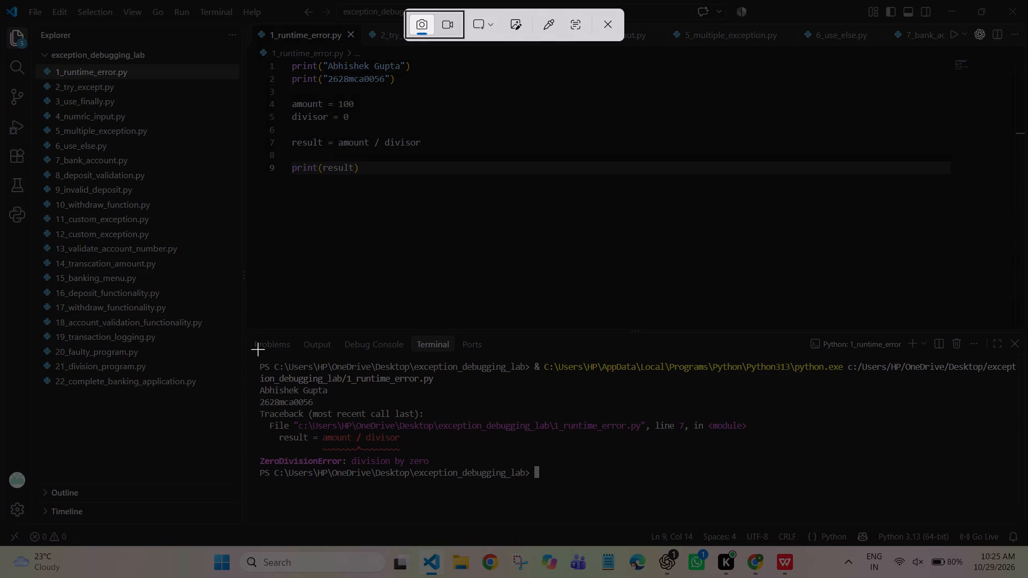
left_click_drag(257, 360, 639, 428)
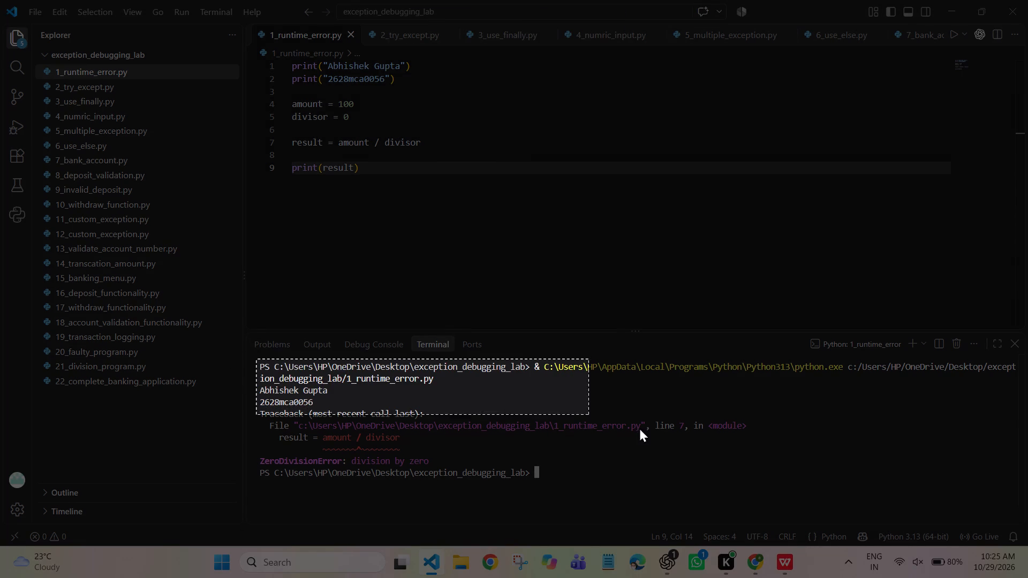
left_click_drag(639, 428, 1022, 484)
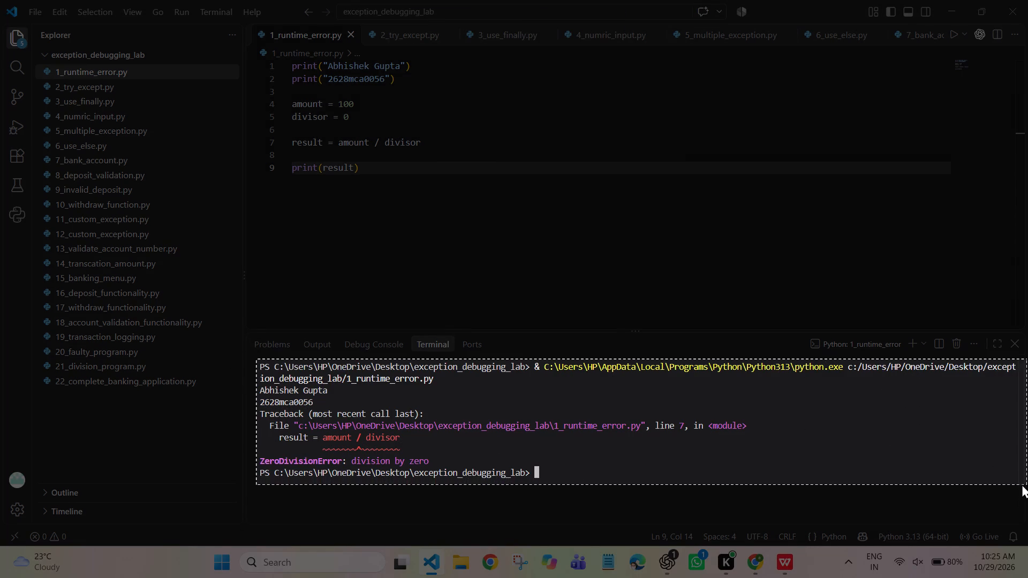
left_click_drag(1022, 484, 1001, 470)
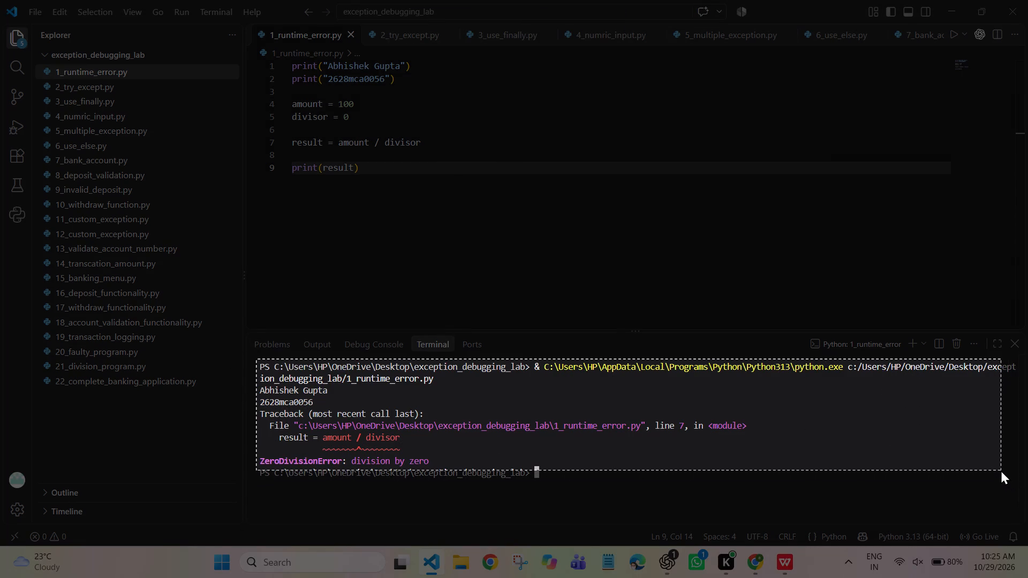
left_click_drag(1001, 470, 1027, 478)
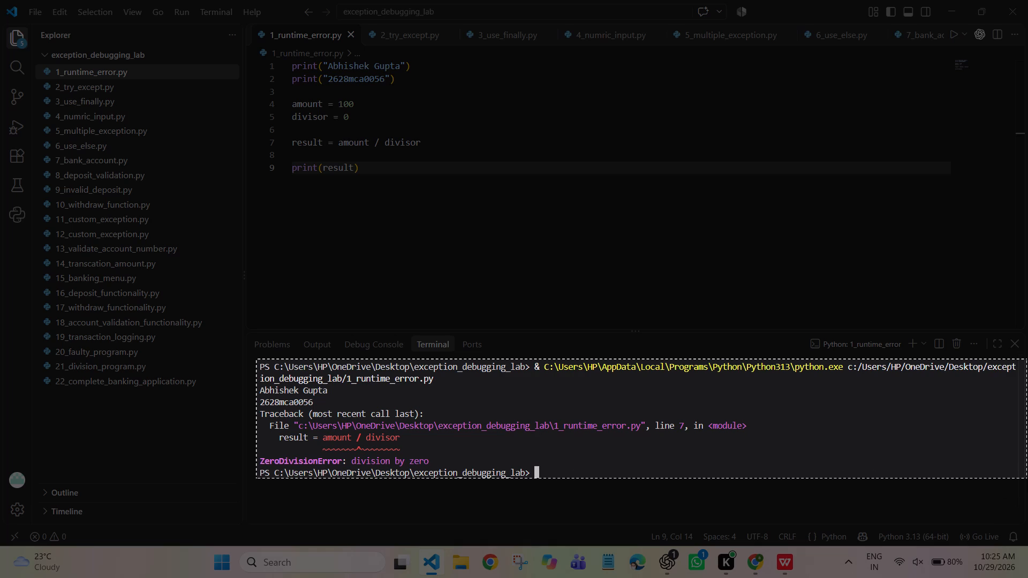
left_click_drag(1027, 478, 1018, 481)
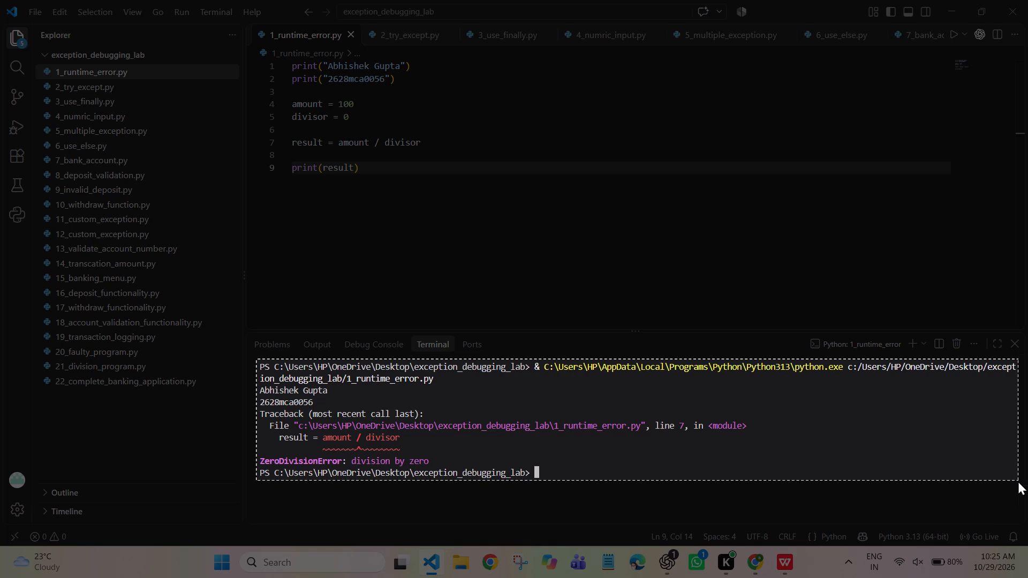
left_click_drag(1018, 481, 1018, 481)
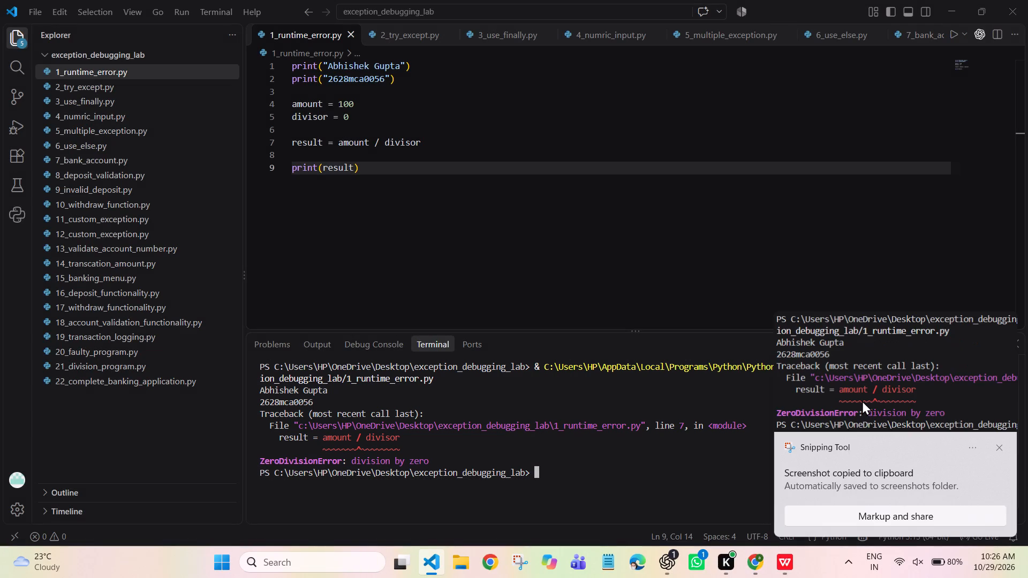
Copy the captured terminal output screenshot and paste it into the WPS report below the Step 1 "Output:" label.
left_click(862, 400)
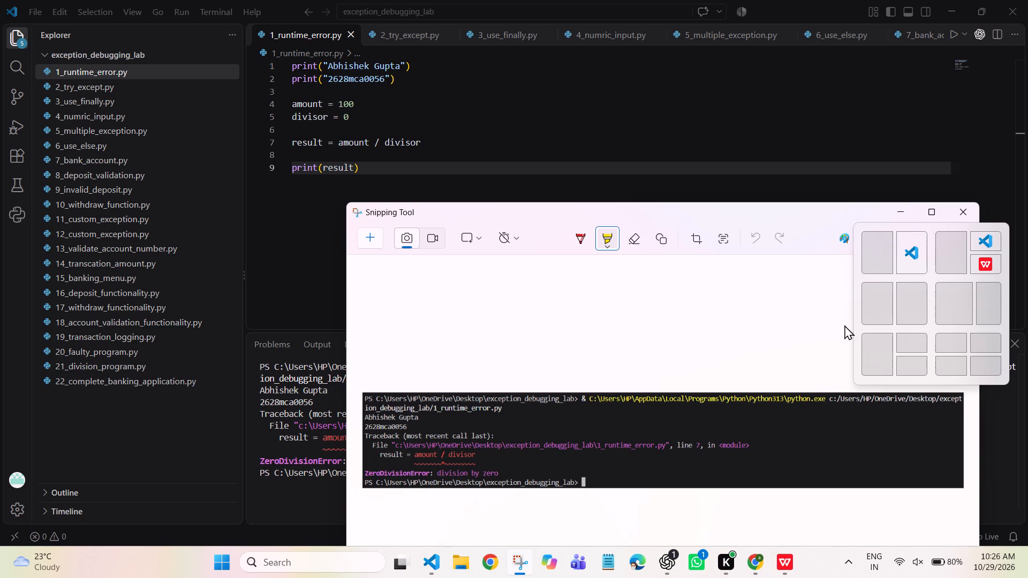
left_click(902, 240)
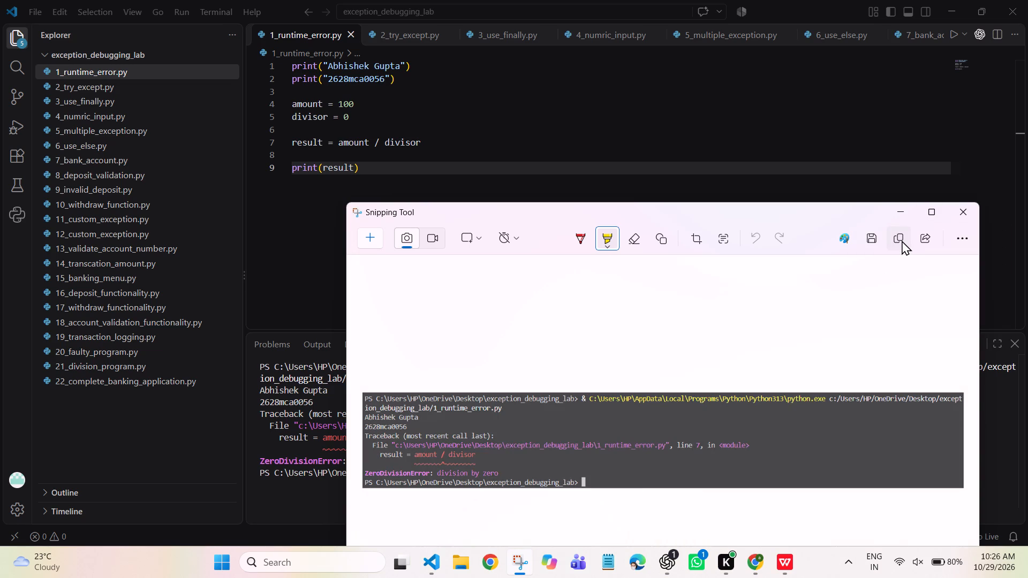
left_click(952, 206)
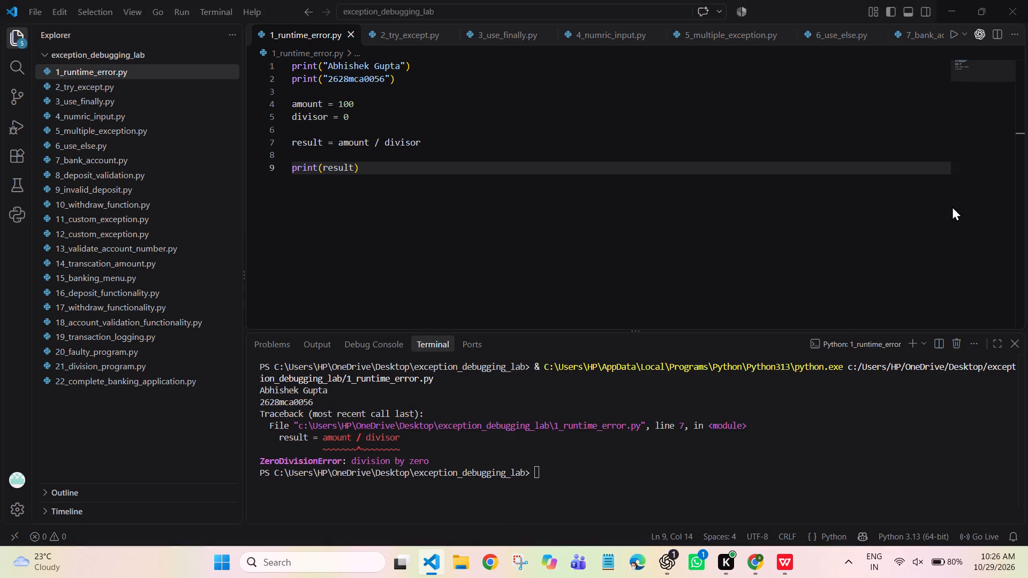
key("alt+Tab")
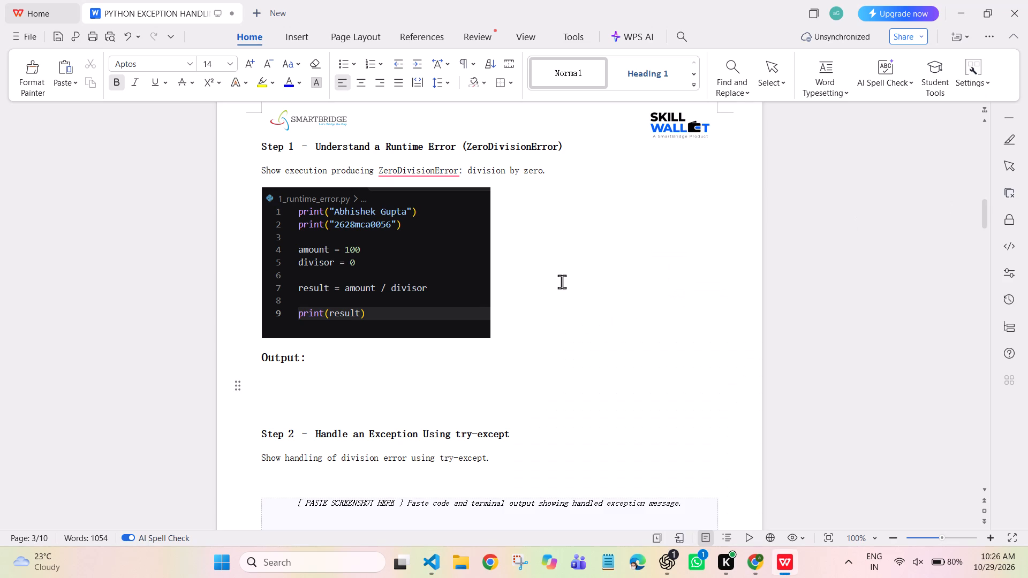
key("ctrl+v")
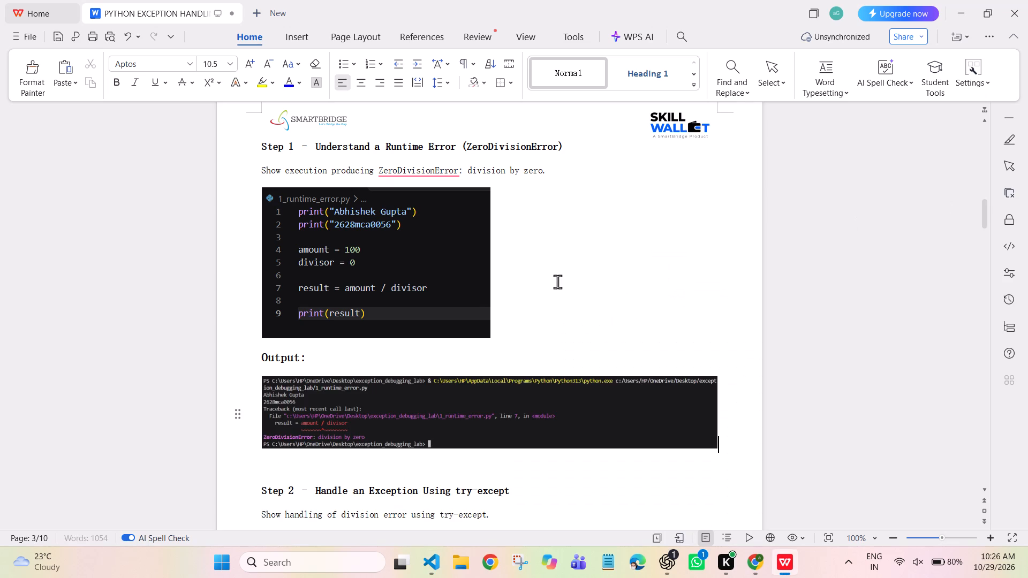
Delete the "[ PASTE SCREENSHOT HERE ]" placeholder table under the Step 2 description.
scroll(468, 410, "down", 5)
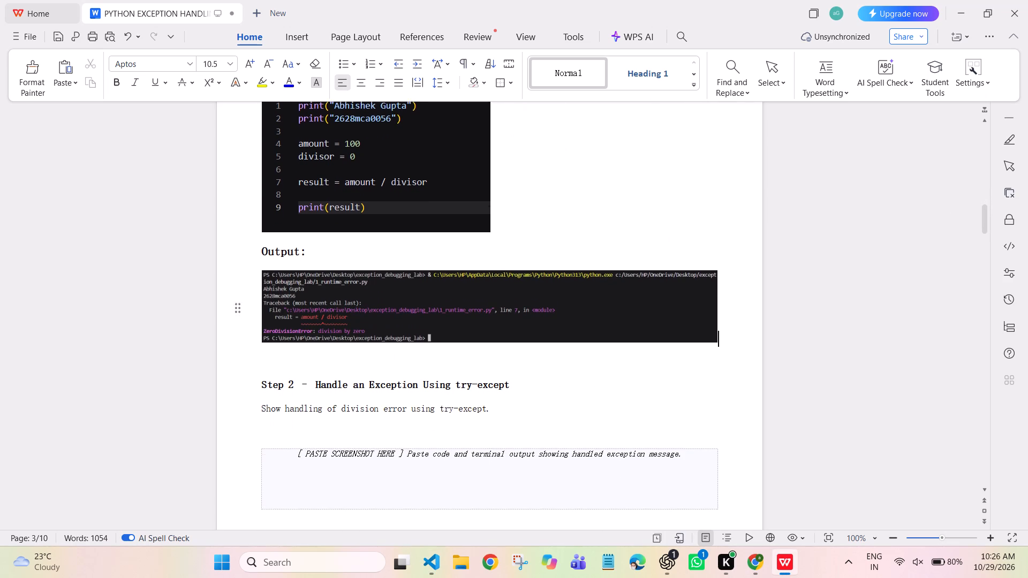
scroll(468, 410, "down", 2)
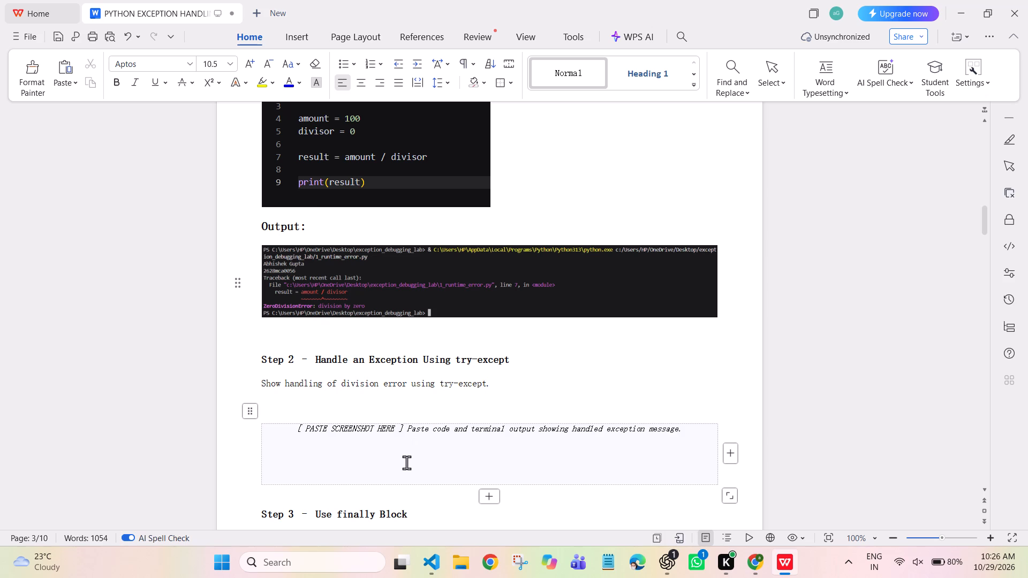
left_click(406, 462)
scroll(406, 462, "down", 1)
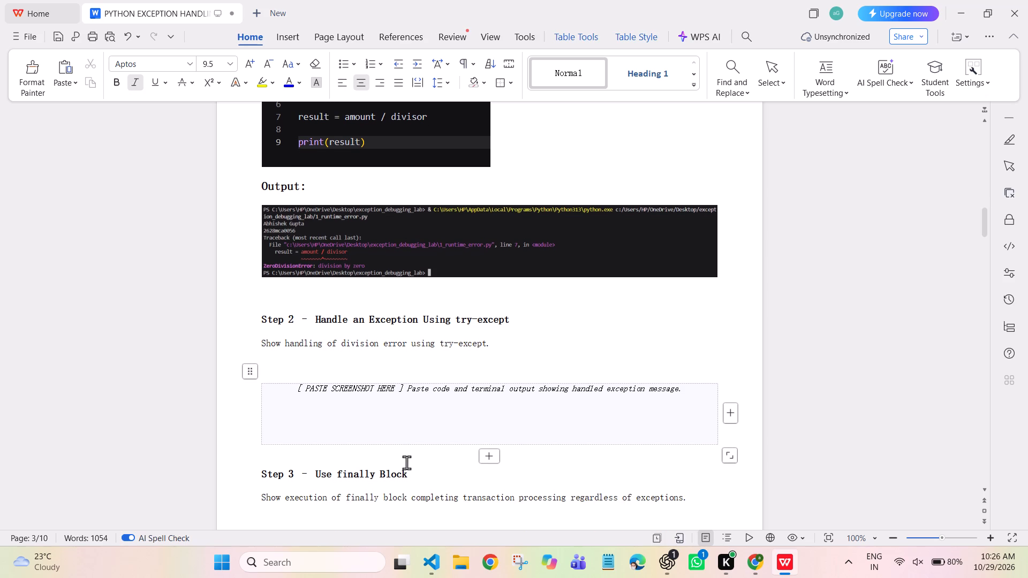
right_click(519, 434)
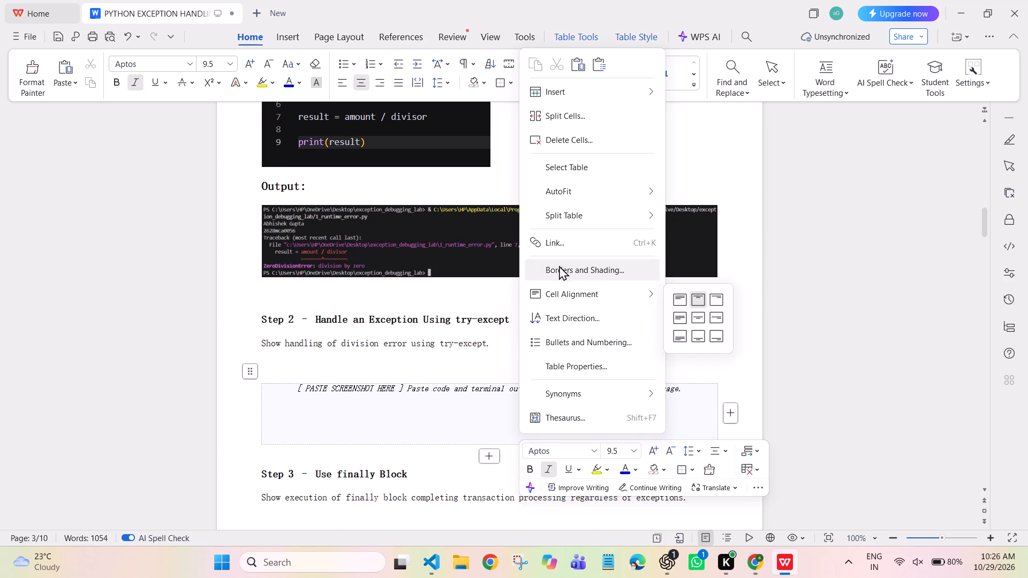
left_click(569, 161)
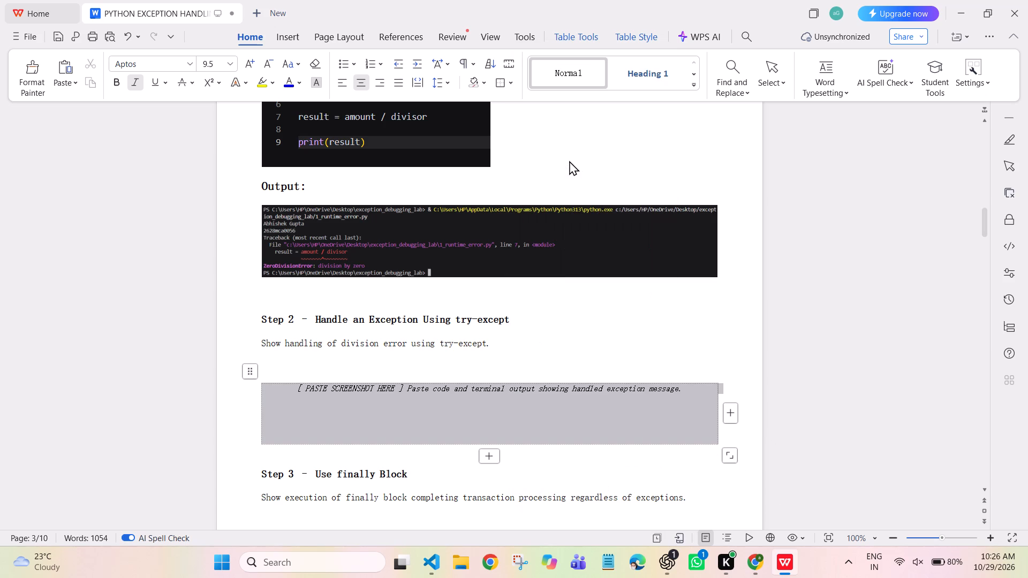
right_click(493, 428)
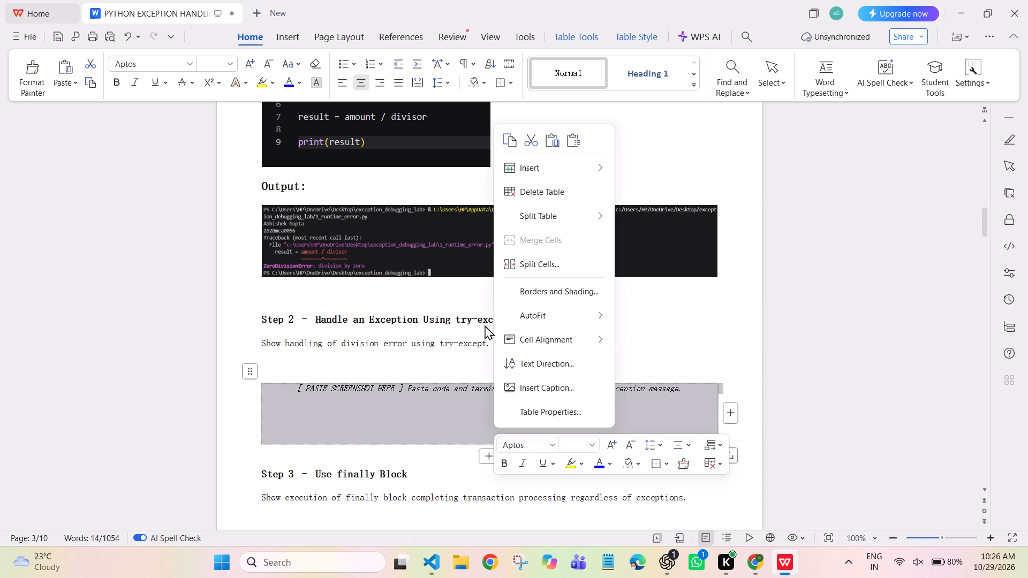
left_click(525, 192)
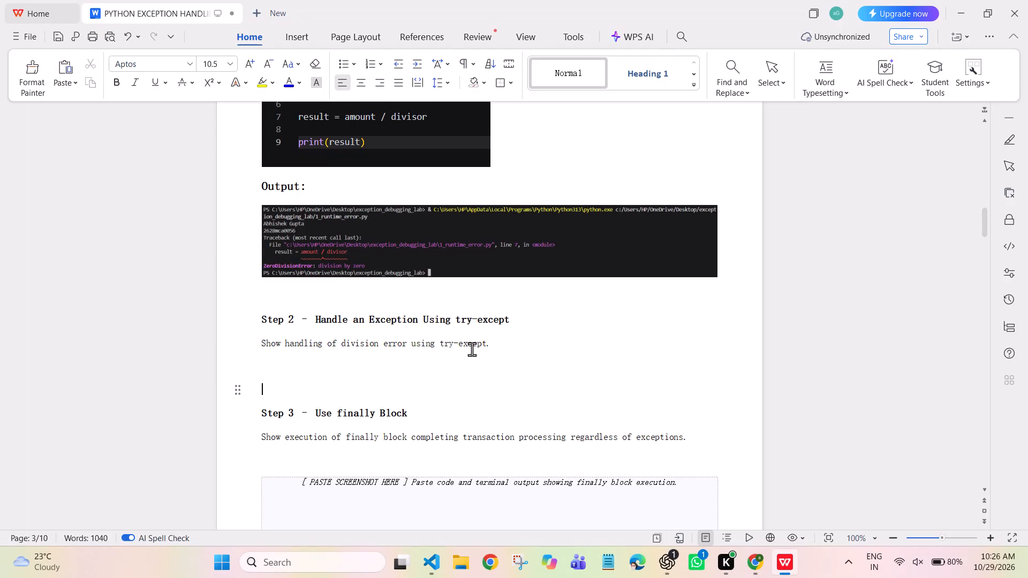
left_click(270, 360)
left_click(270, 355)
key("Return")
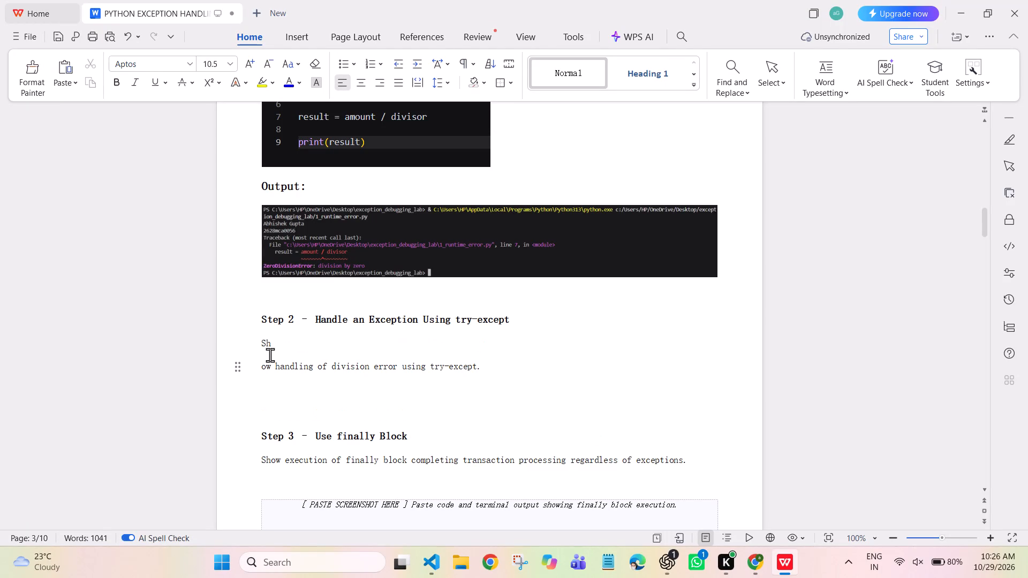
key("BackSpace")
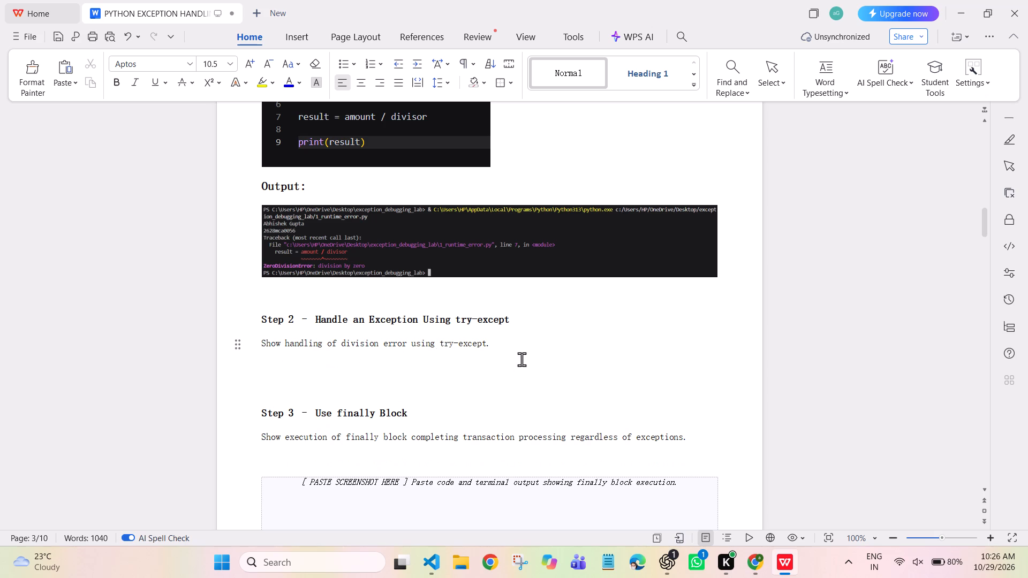
Add a new empty line after the Step 2 description "Show handling of division error using try-except.".
left_click(499, 339)
key("Return")
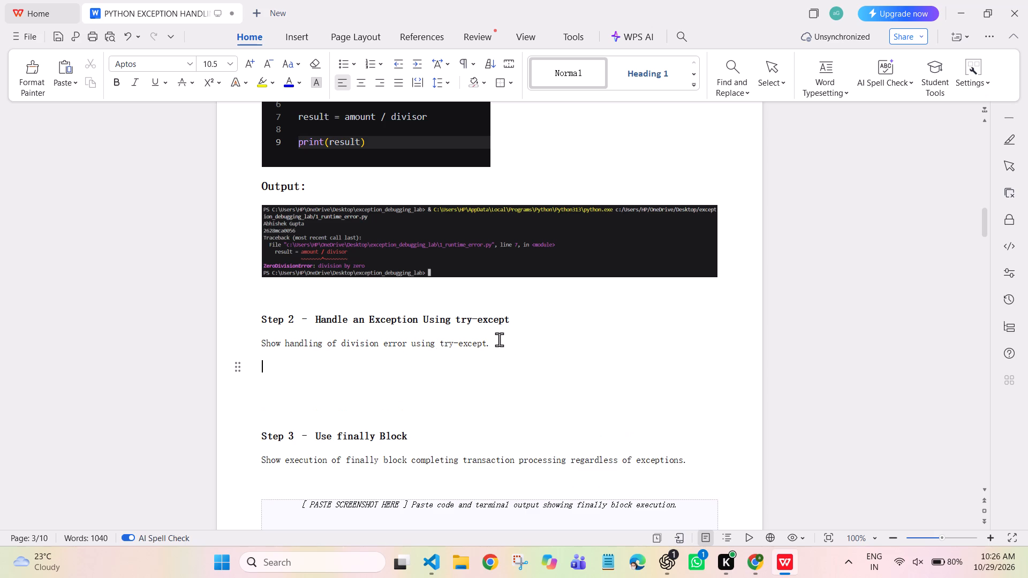
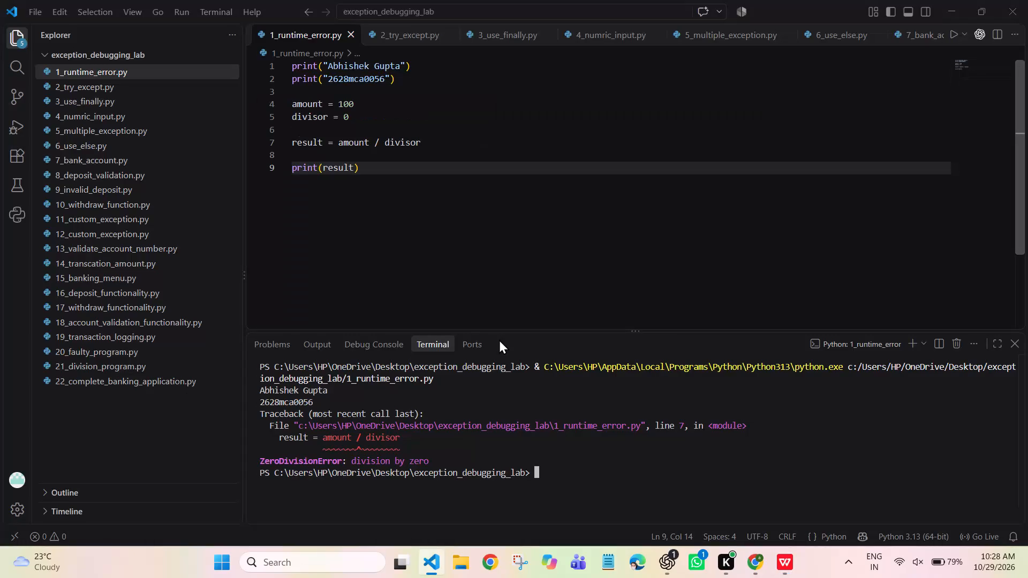
Open 2_try_except.py and capture a screenshot of its code, from the file name through line 11.
left_click(122, 89)
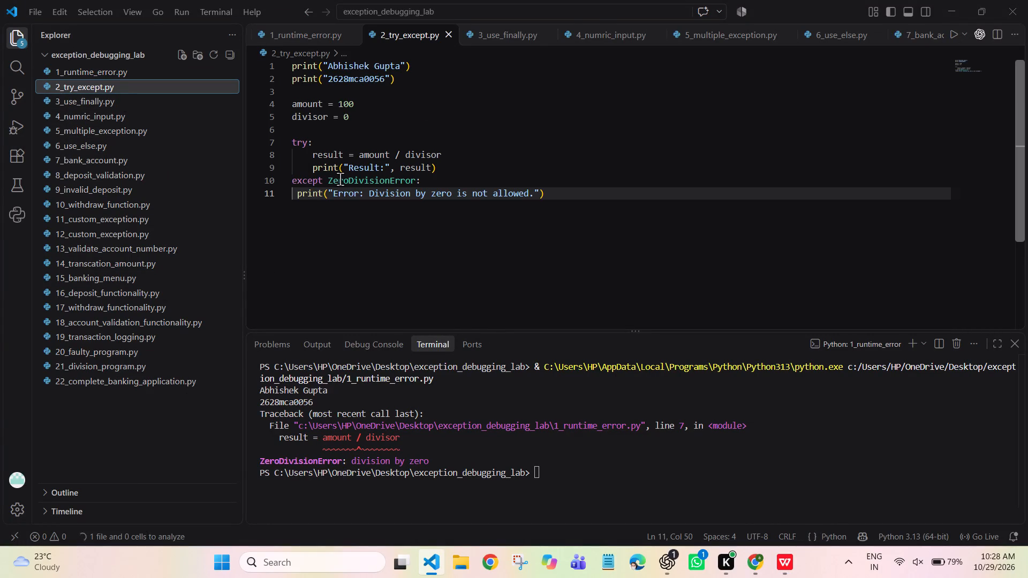
key("Print")
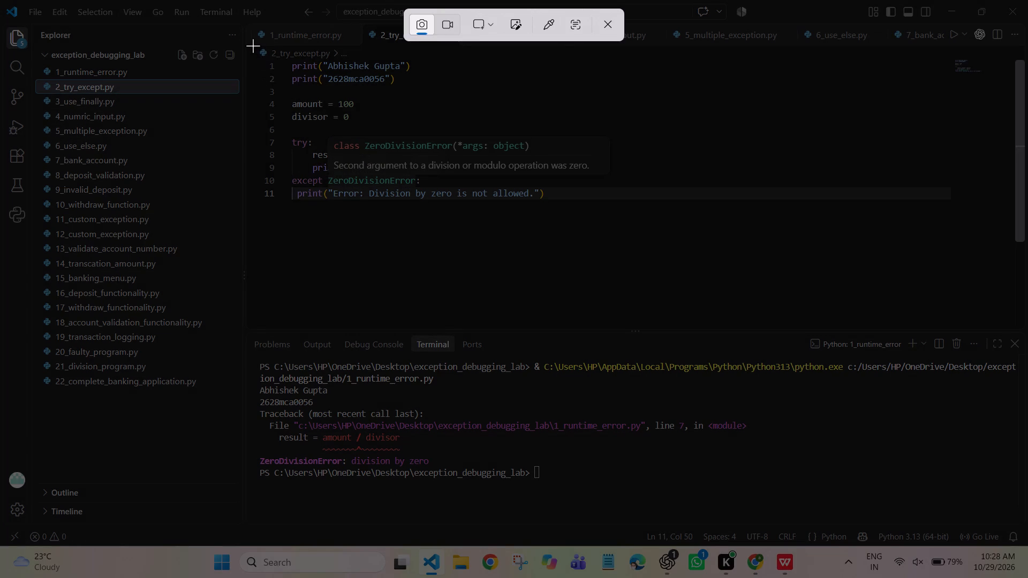
left_click_drag(253, 45, 525, 246)
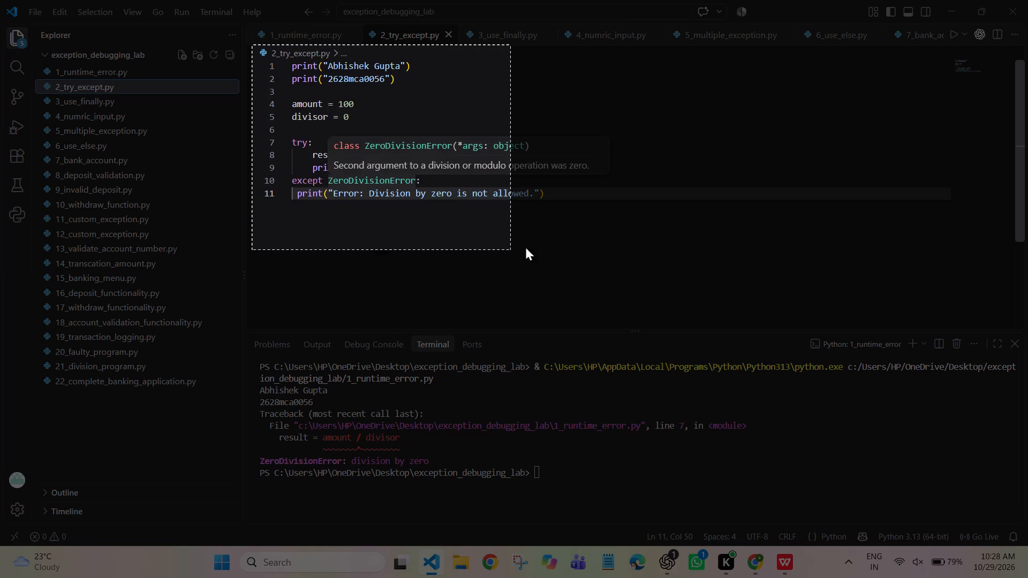
left_click_drag(525, 246, 606, 208)
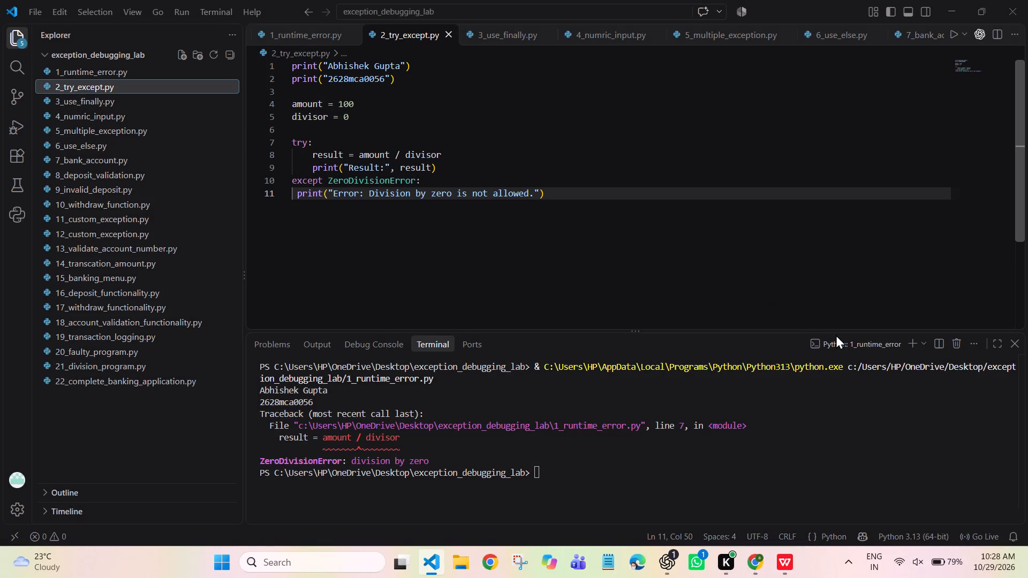
Copy the captured code screenshot and paste it into the WPS report below the Step 2 description.
left_click(836, 366)
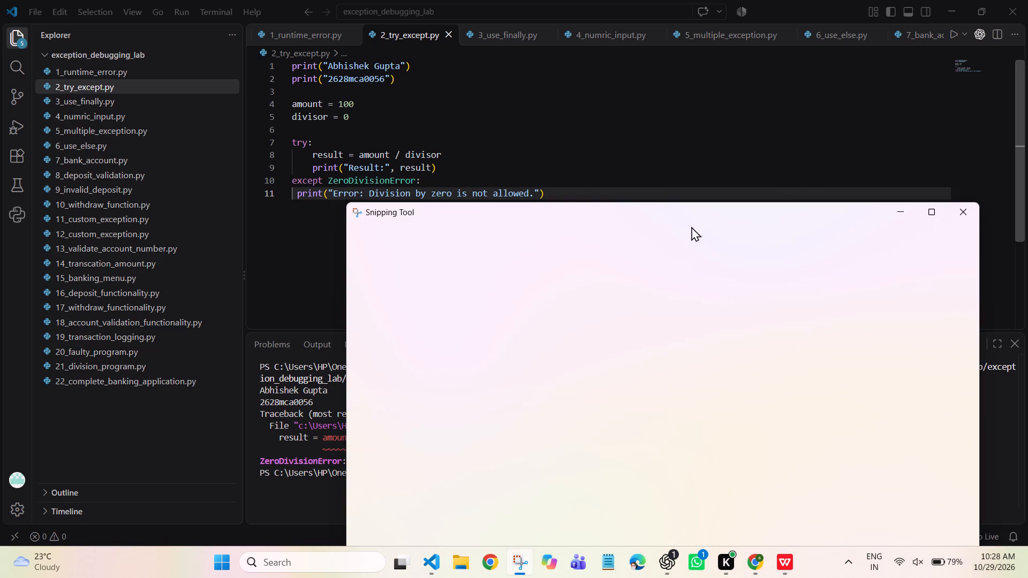
left_click(933, 209)
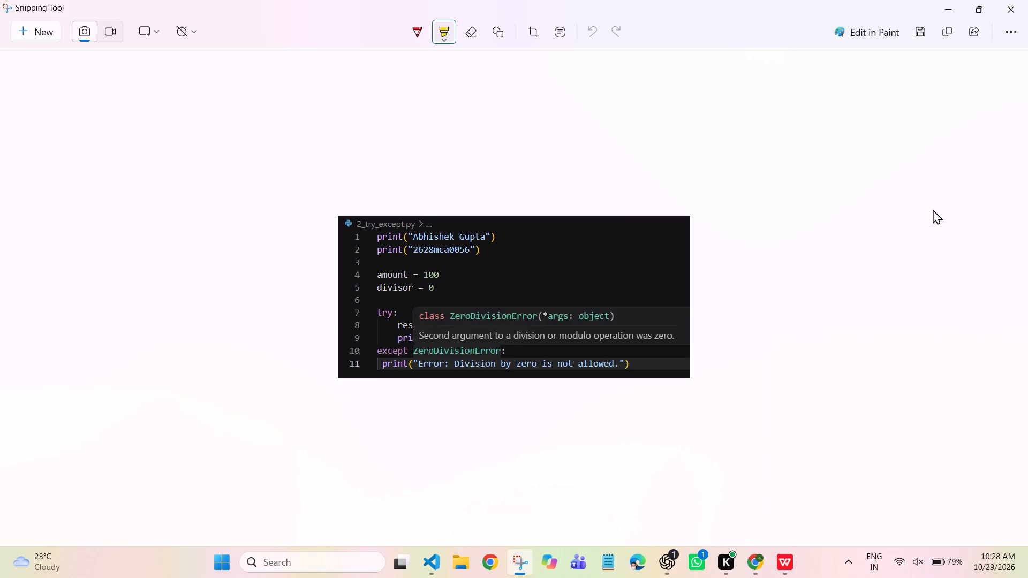
left_click(948, 30)
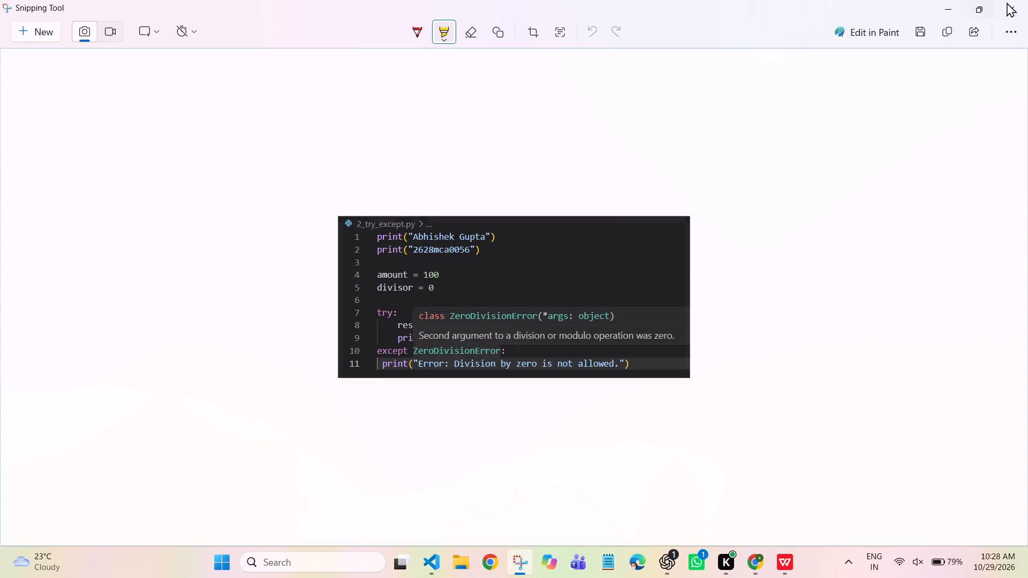
left_click(1024, 0)
key("alt+Tab")
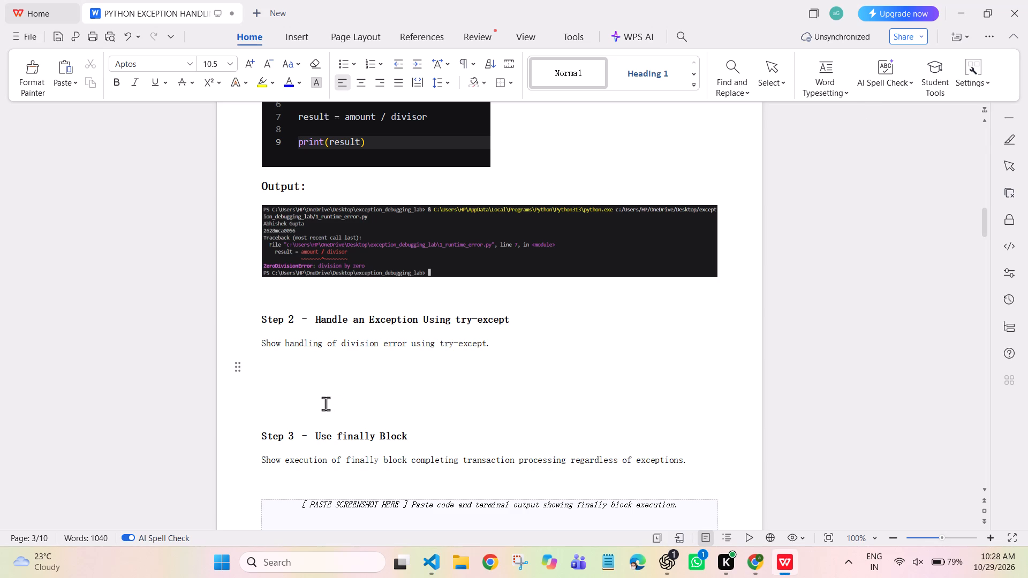
key("ctrl+v")
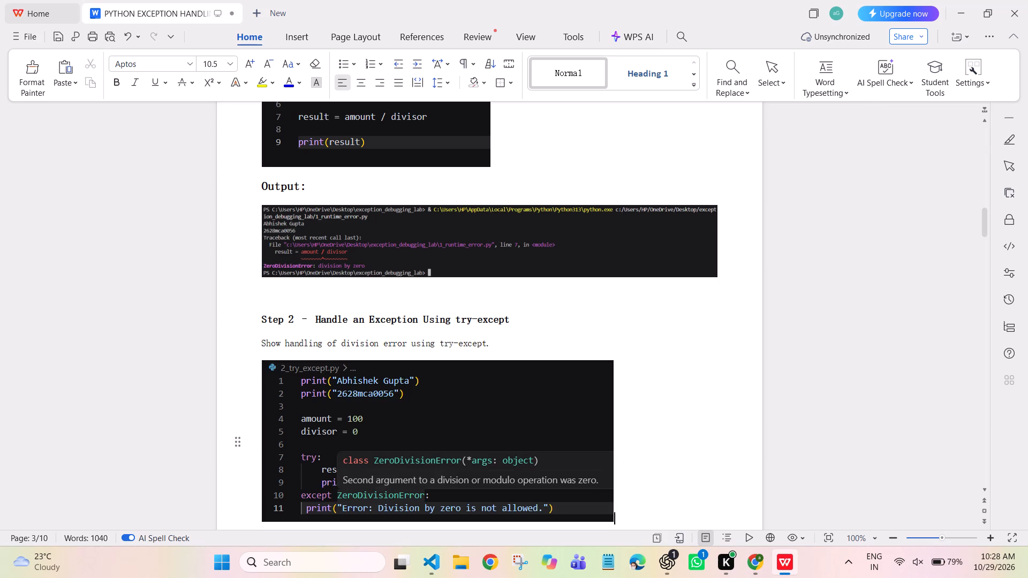
Add an "Output:" label on a new line below the Step 2 code screenshot.
scroll(335, 404, "down", 1)
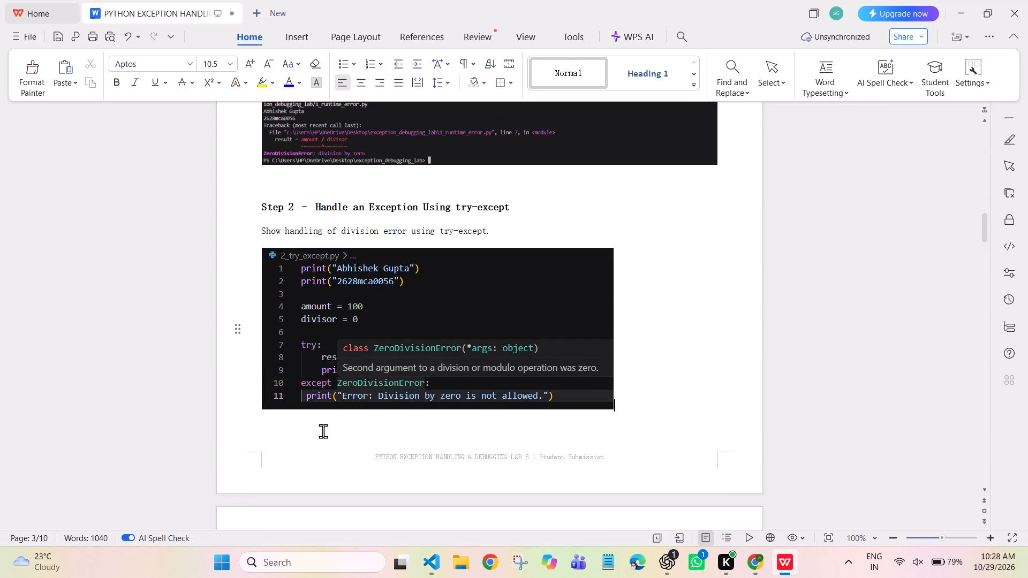
key("Return")
type("out")
type("put")
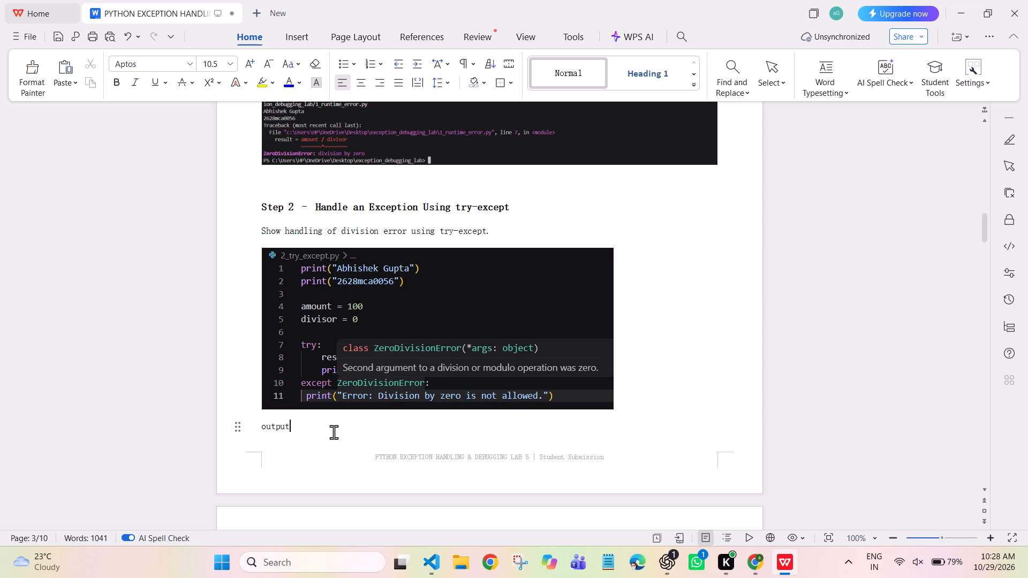
key("shift+colon")
Make the Step 2 "Output:" label bold at font size 16 and add an empty line after it.
left_click_drag(300, 435, 290, 430)
left_click_drag(290, 430, 259, 427)
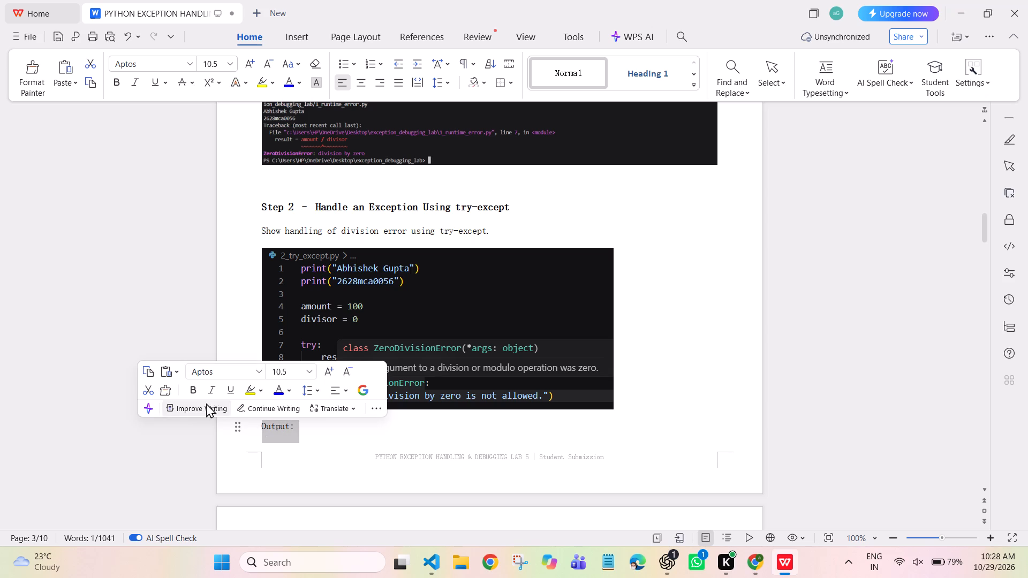
left_click(192, 386)
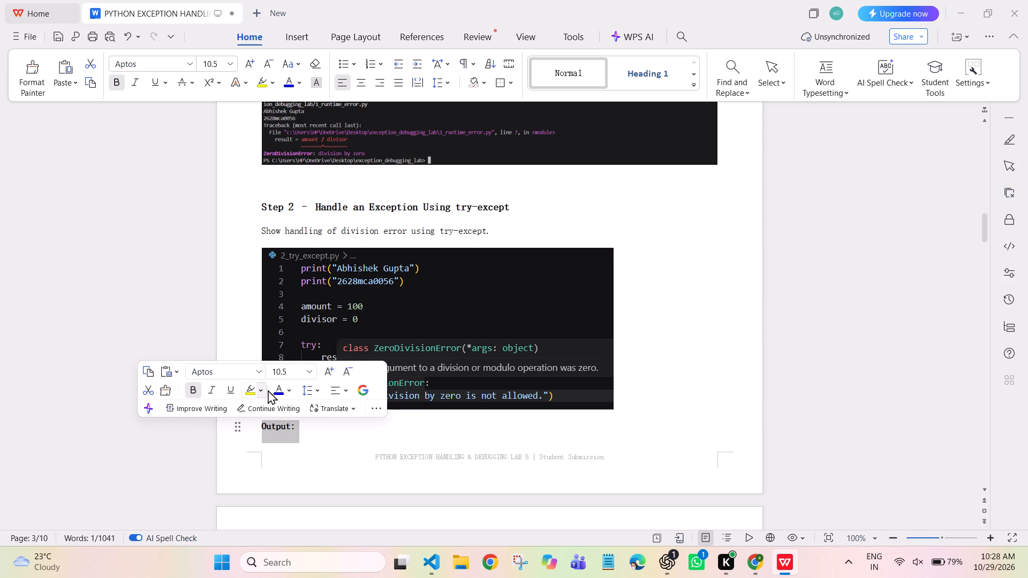
left_click(308, 369)
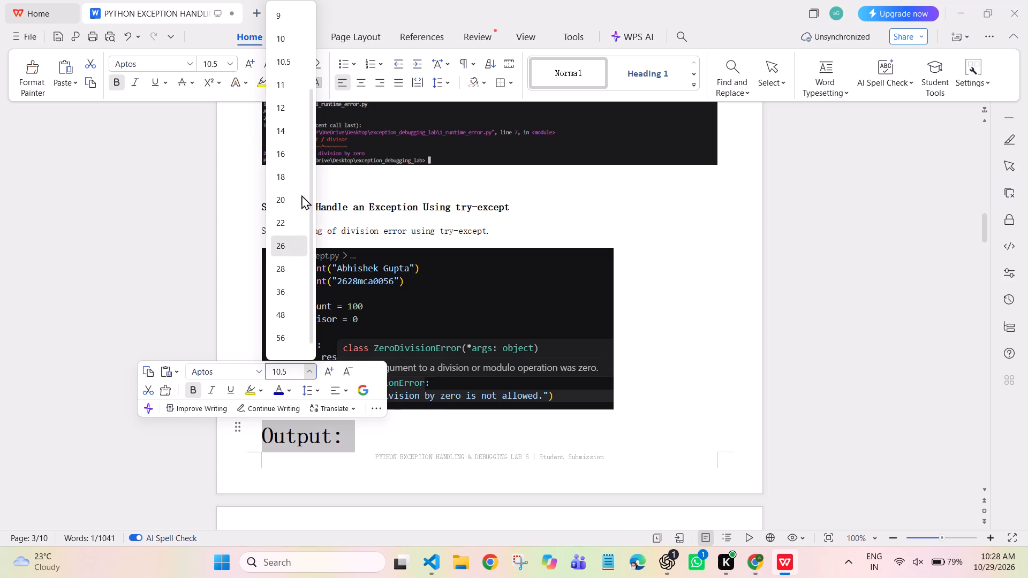
left_click(292, 155)
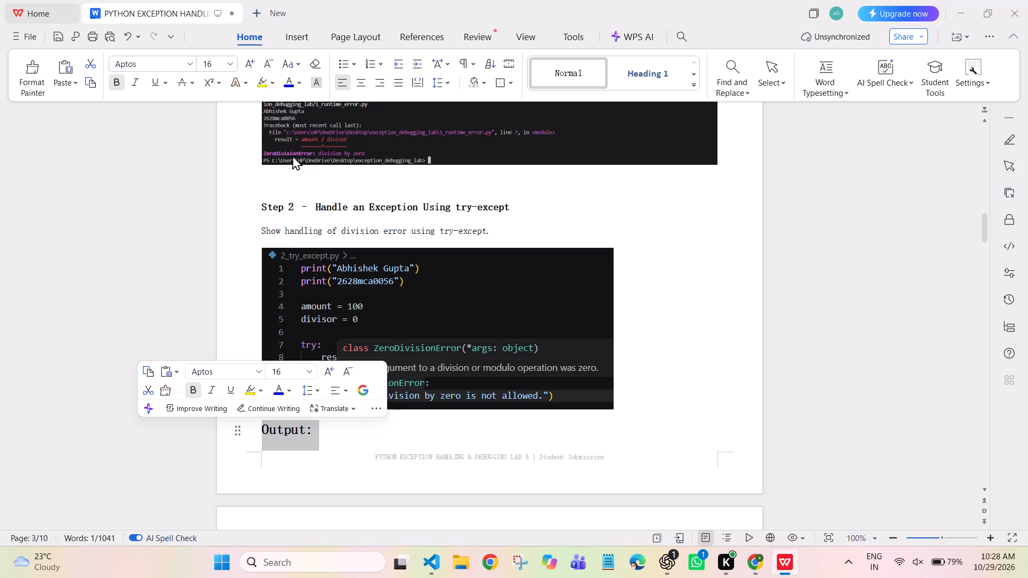
left_click(350, 465)
key("Return")
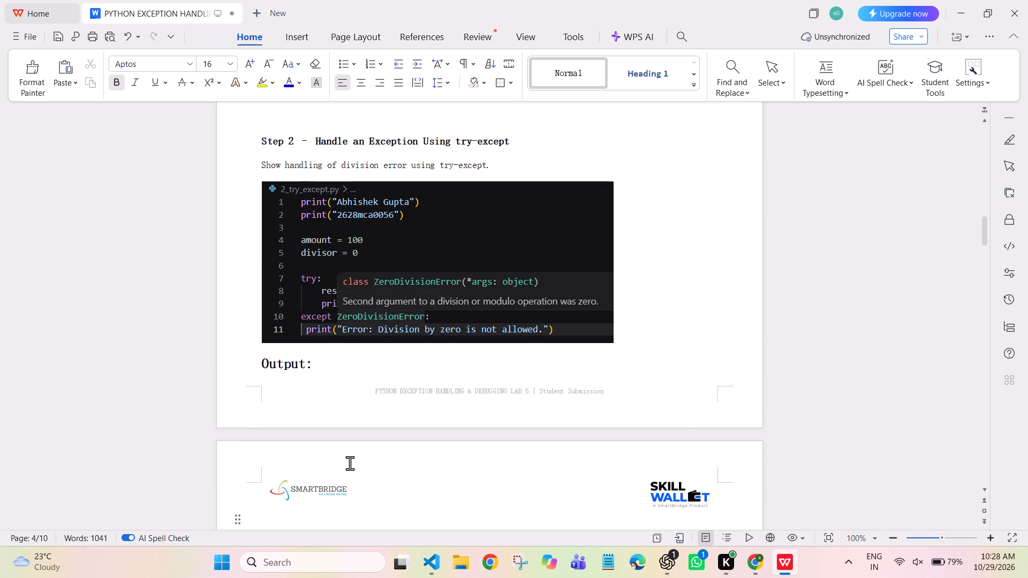
scroll(350, 463, "down", 1)
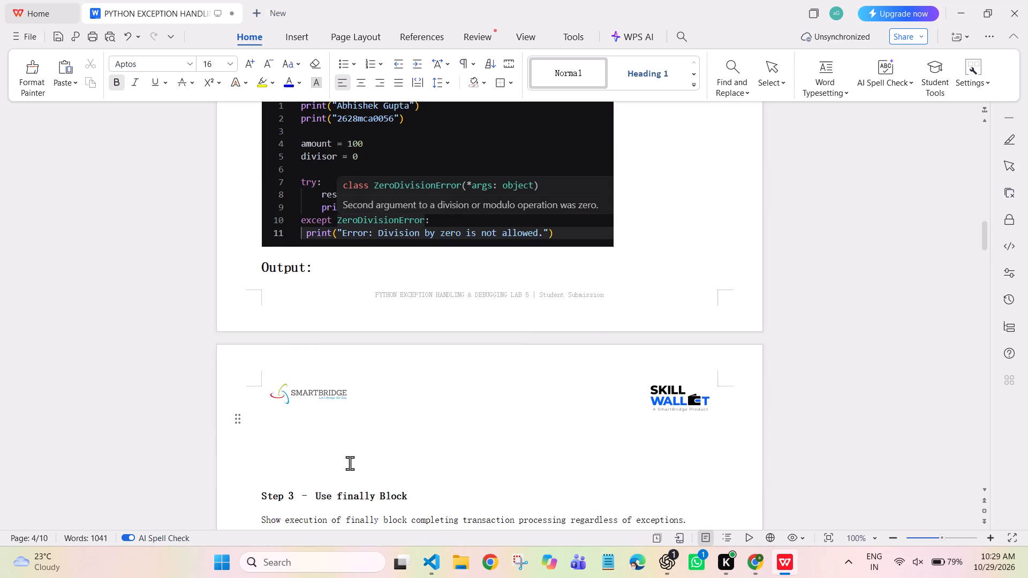
scroll(350, 463, "down", 2)
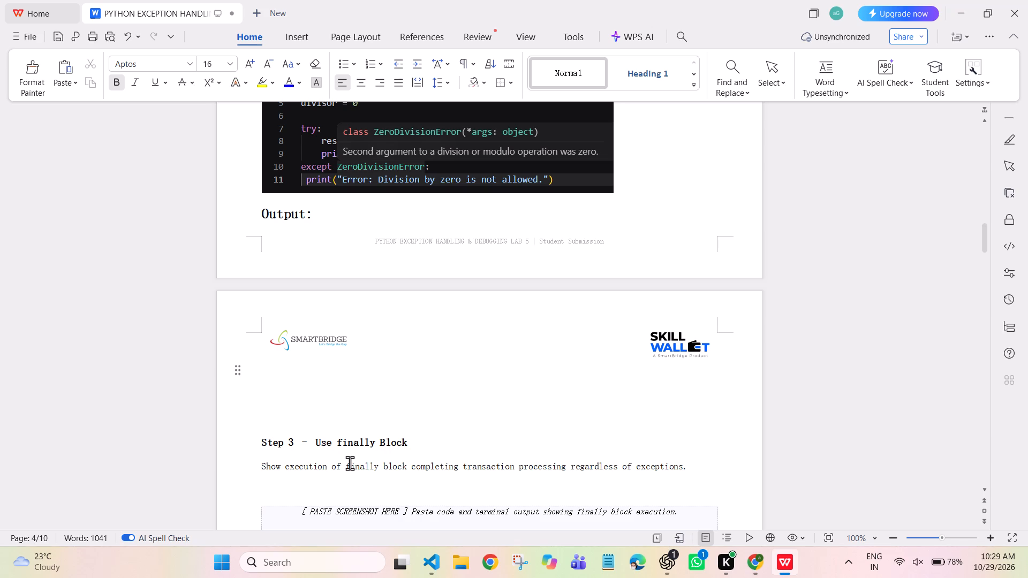
Switch to Visual Studio Code, kill the 1_runtime_error terminal and run 2_try_except.py in a dedicated terminal.
key("alt+Tab")
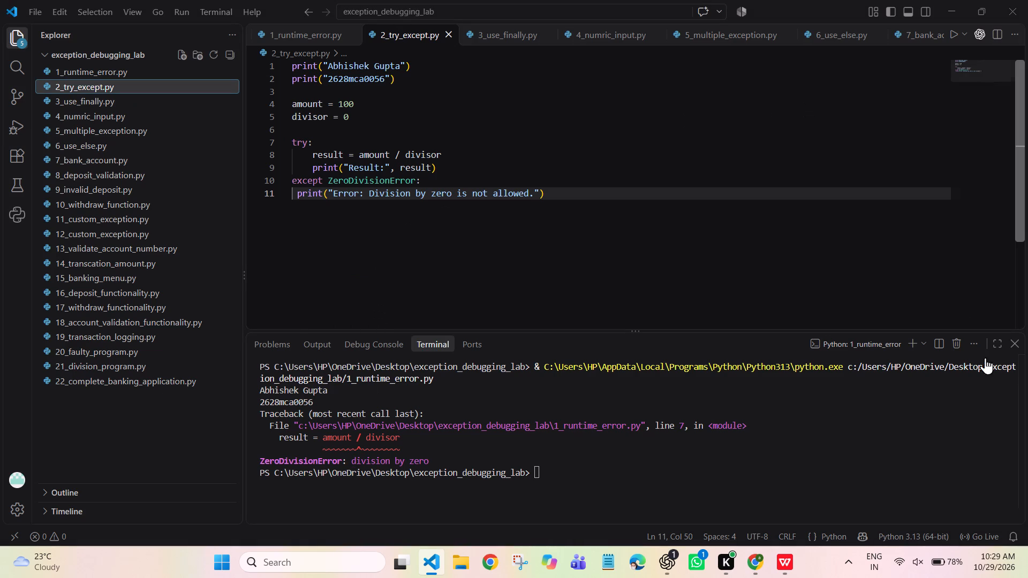
left_click(959, 340)
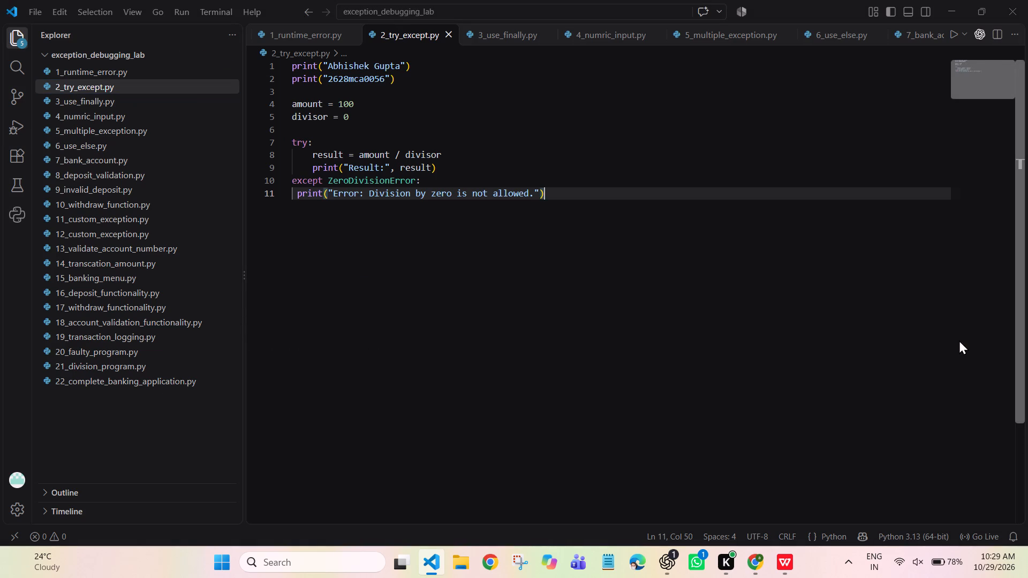
left_click(967, 32)
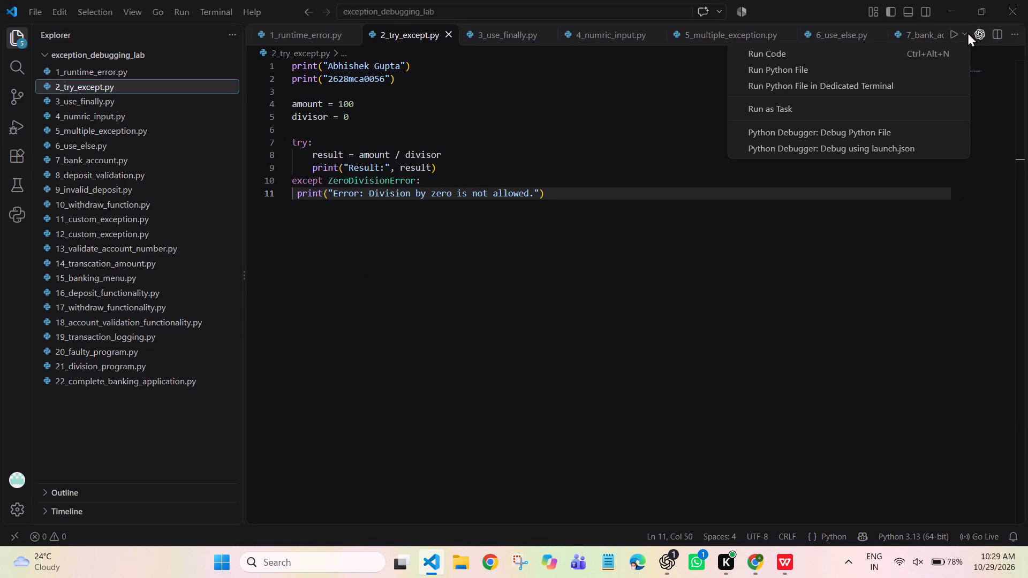
left_click(897, 90)
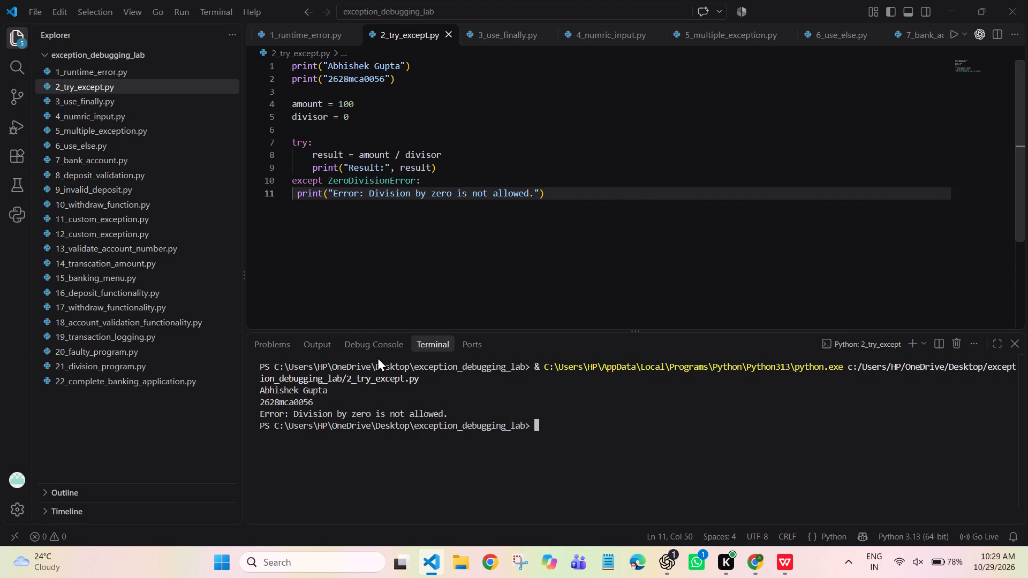
Capture a screenshot of the 2_try_except.py terminal output, from the run command through the final prompt.
key("Print")
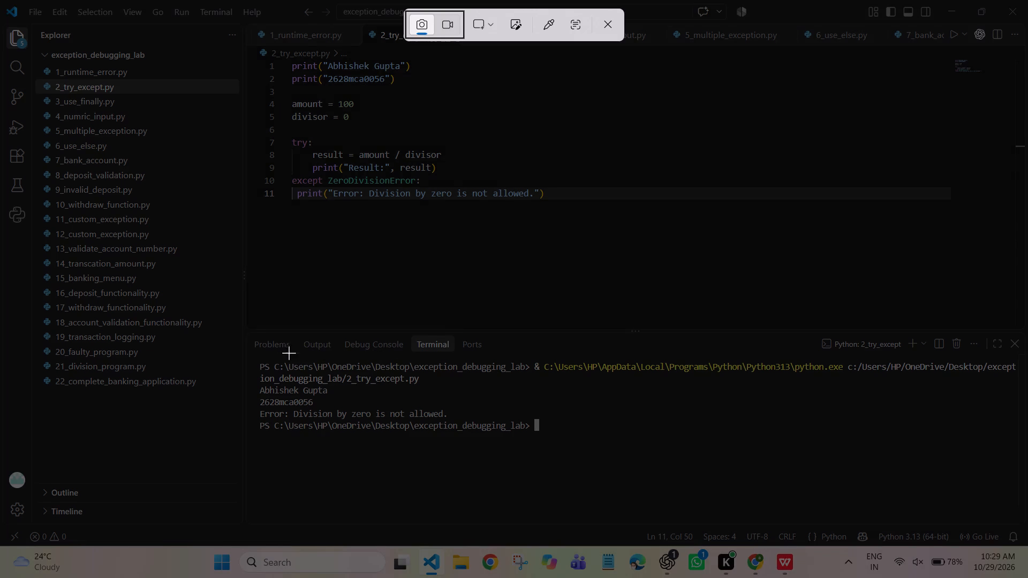
left_click_drag(253, 362, 408, 421)
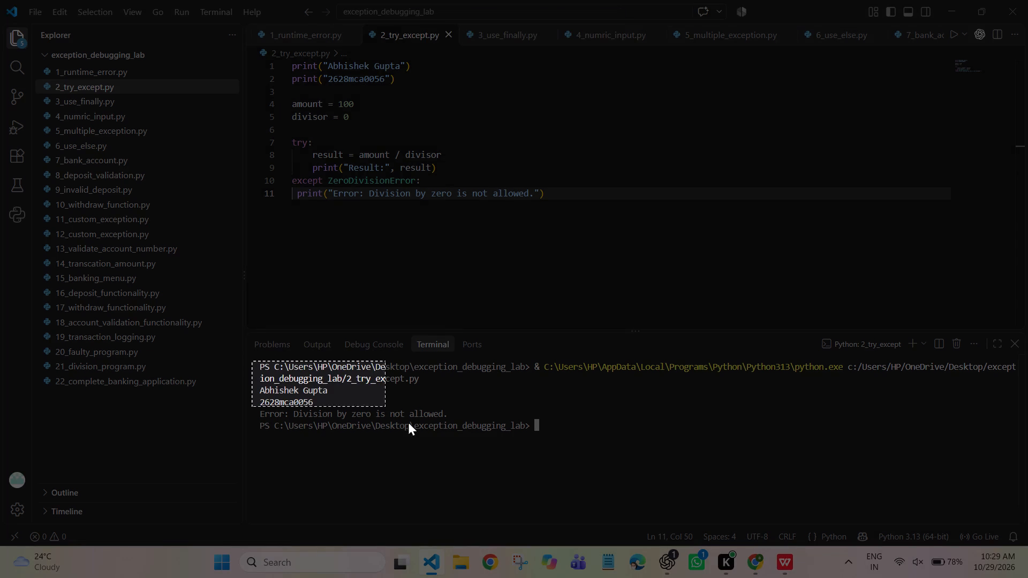
left_click_drag(408, 421, 874, 461)
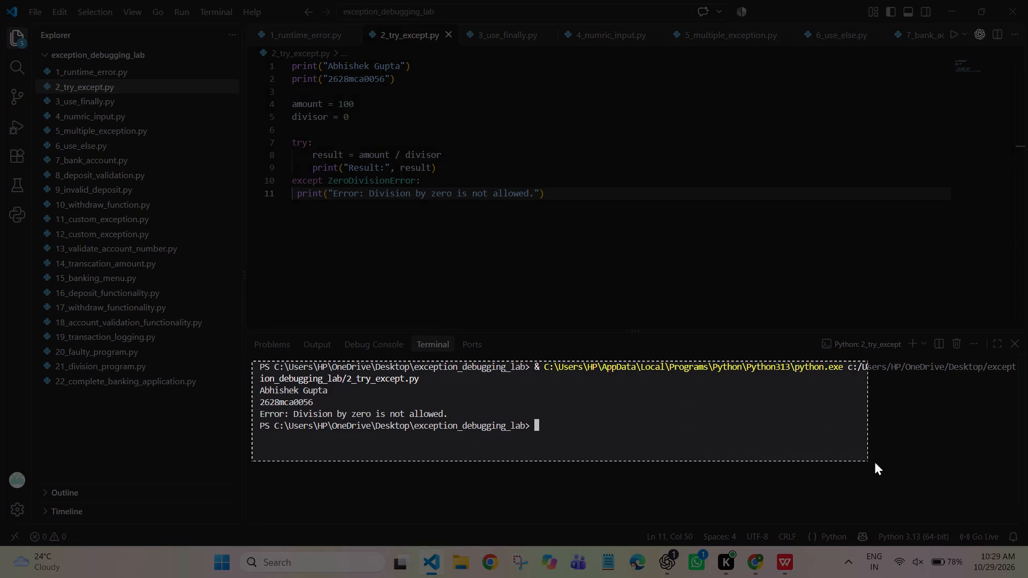
left_click_drag(874, 461, 1023, 445)
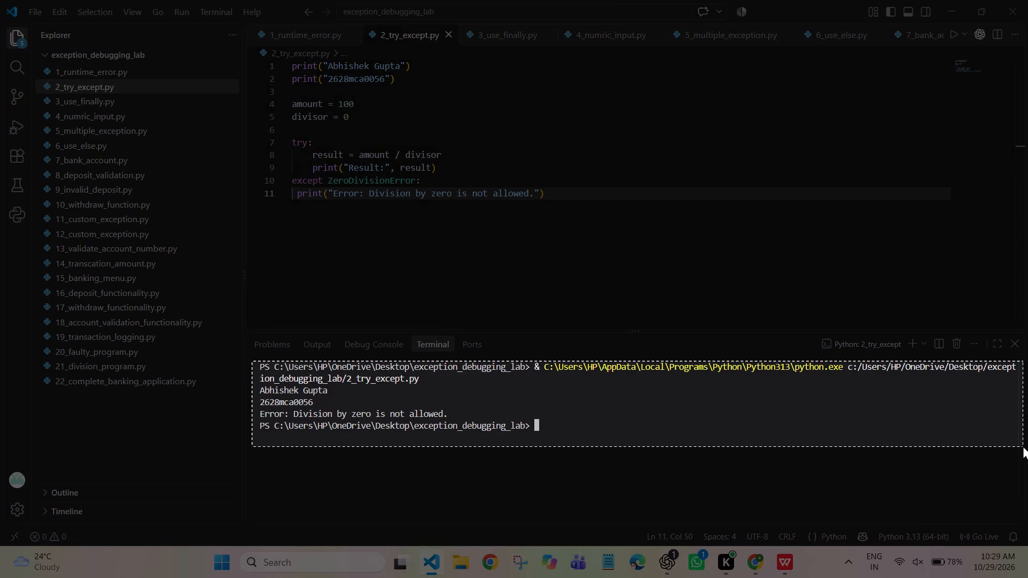
left_click_drag(1023, 445, 1021, 440)
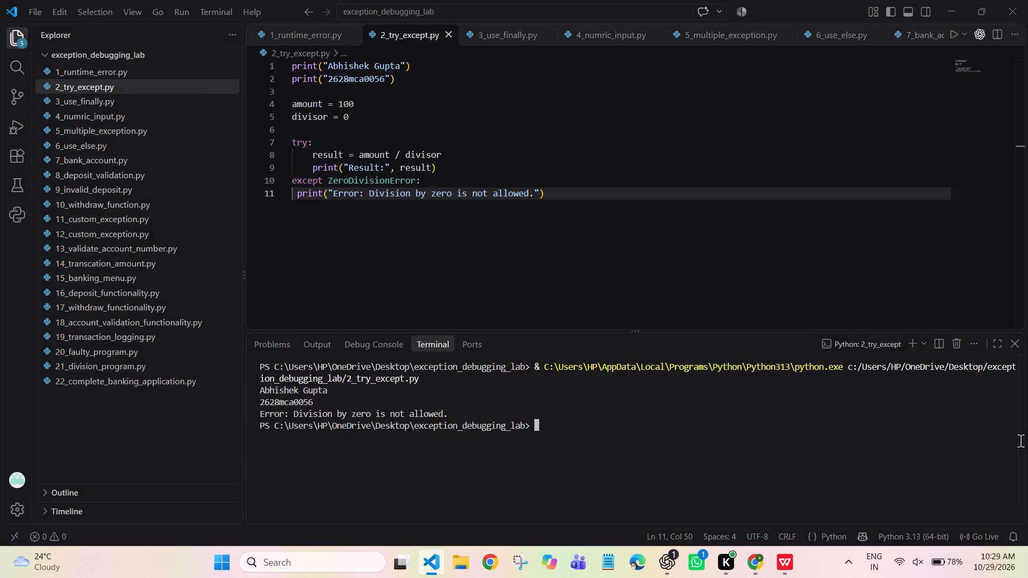
Copy the captured terminal output screenshot and paste it into the WPS report below the Step 2 "Output:" label.
left_click(908, 373)
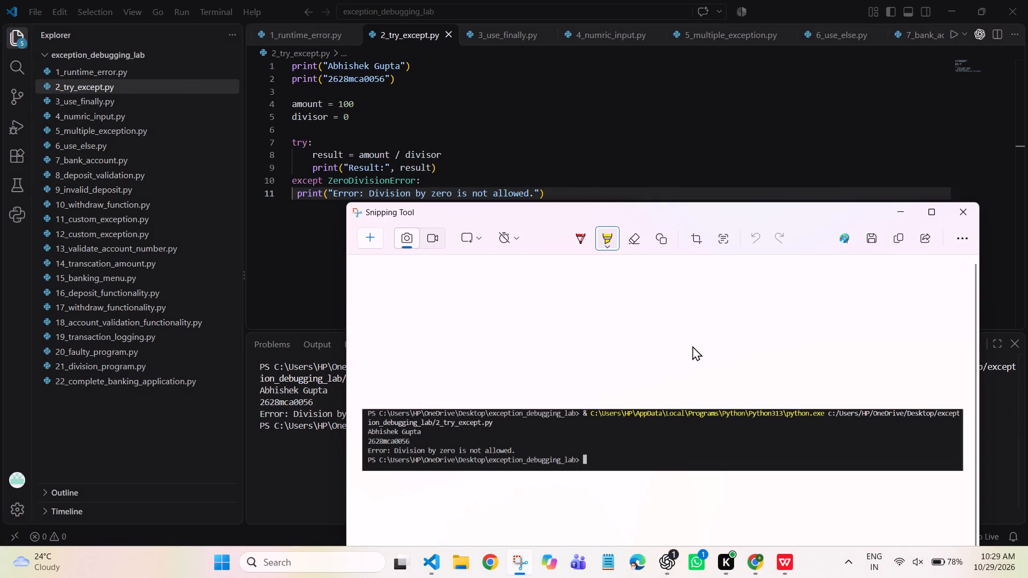
left_click(904, 240)
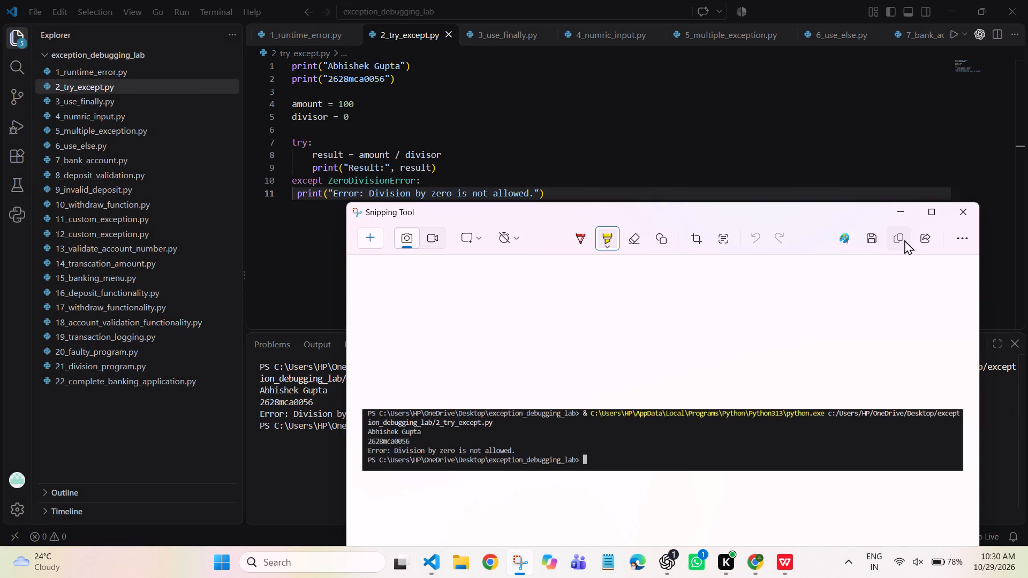
left_click(962, 212)
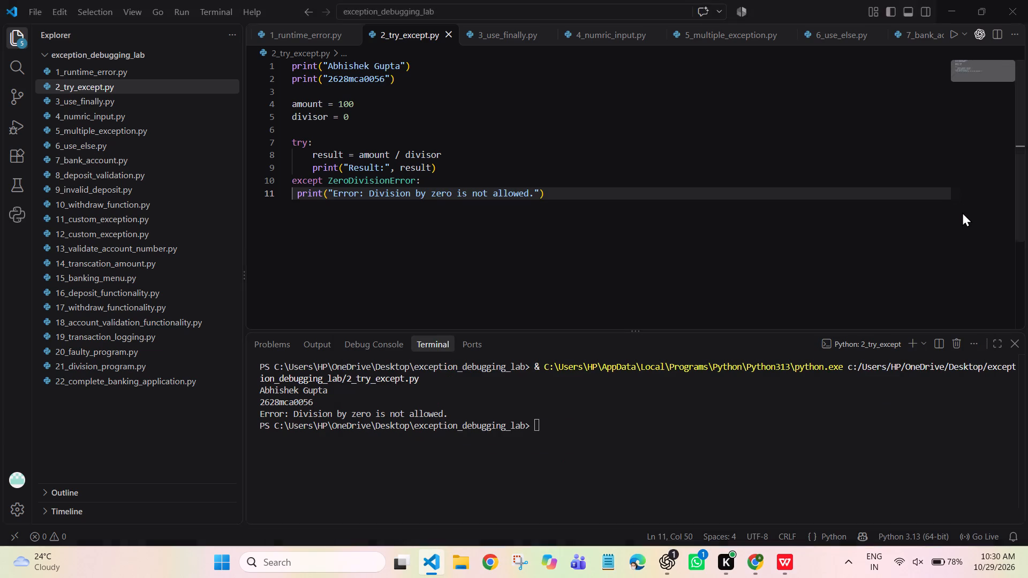
key("alt+Tab")
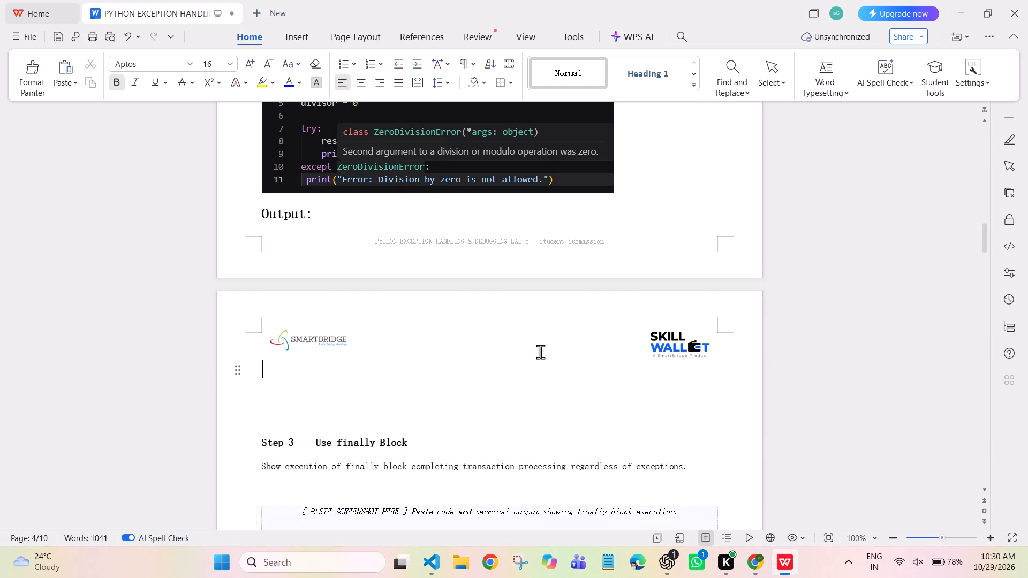
key("ctrl+v")
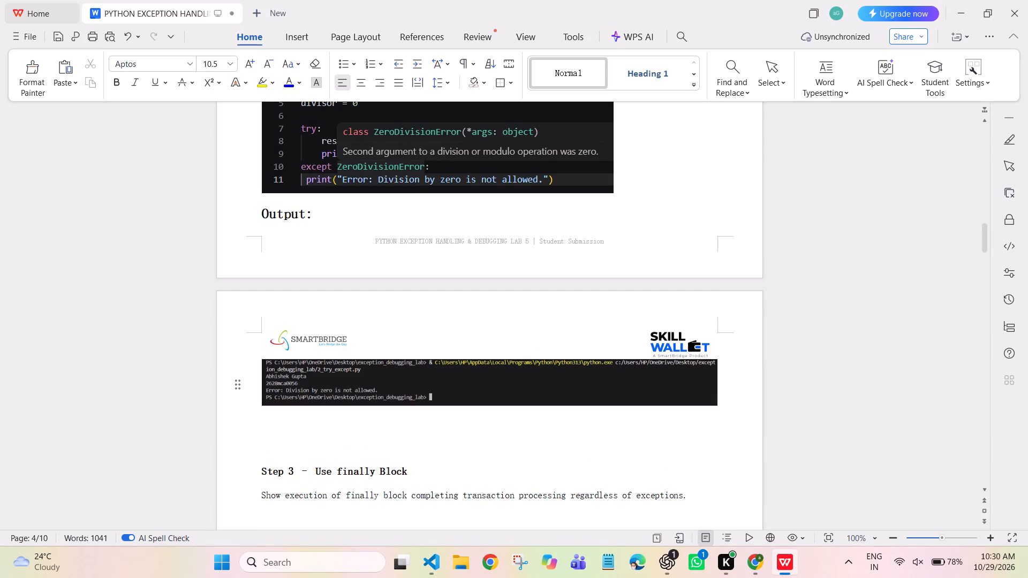
Save the report document with the cursor in the Step 3 screenshot placeholder.
scroll(428, 422, "down", 1)
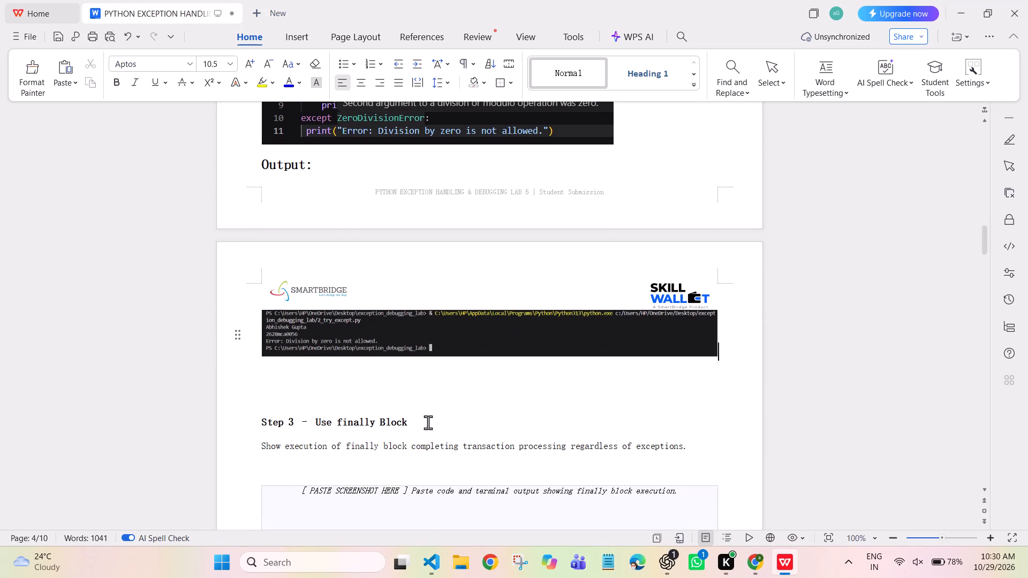
scroll(428, 422, "down", 1)
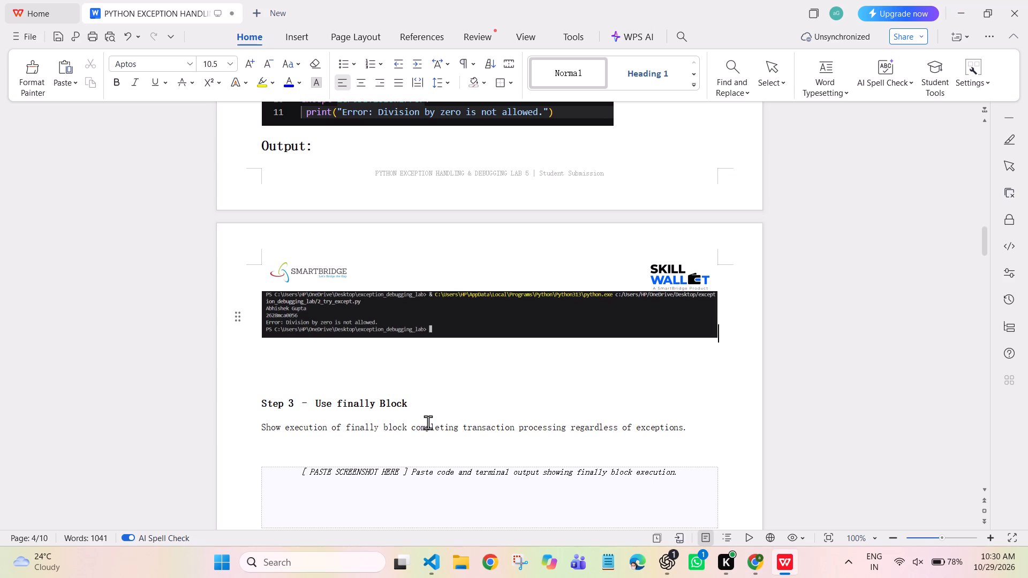
scroll(428, 422, "down", 1)
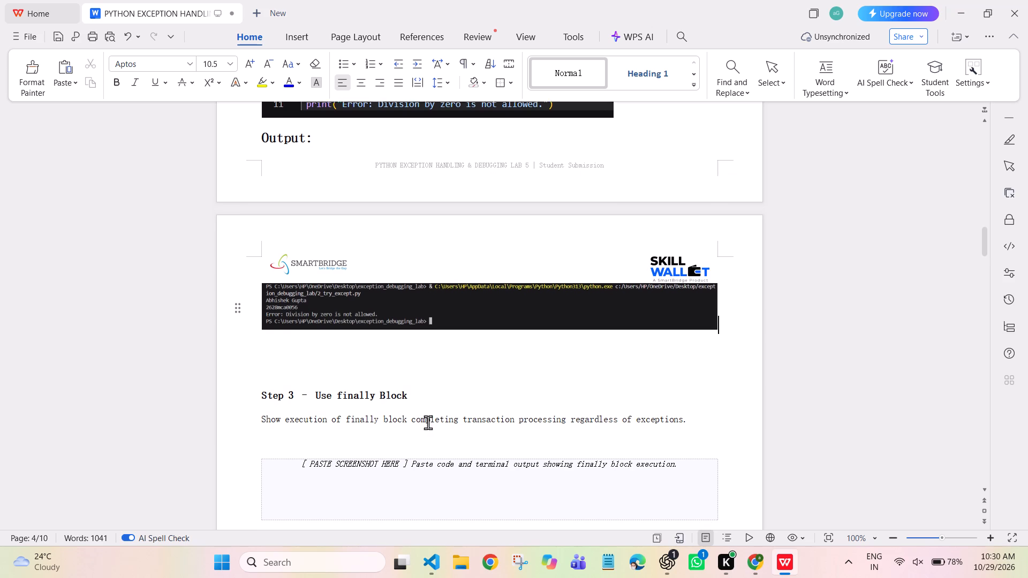
scroll(428, 422, "down", 3)
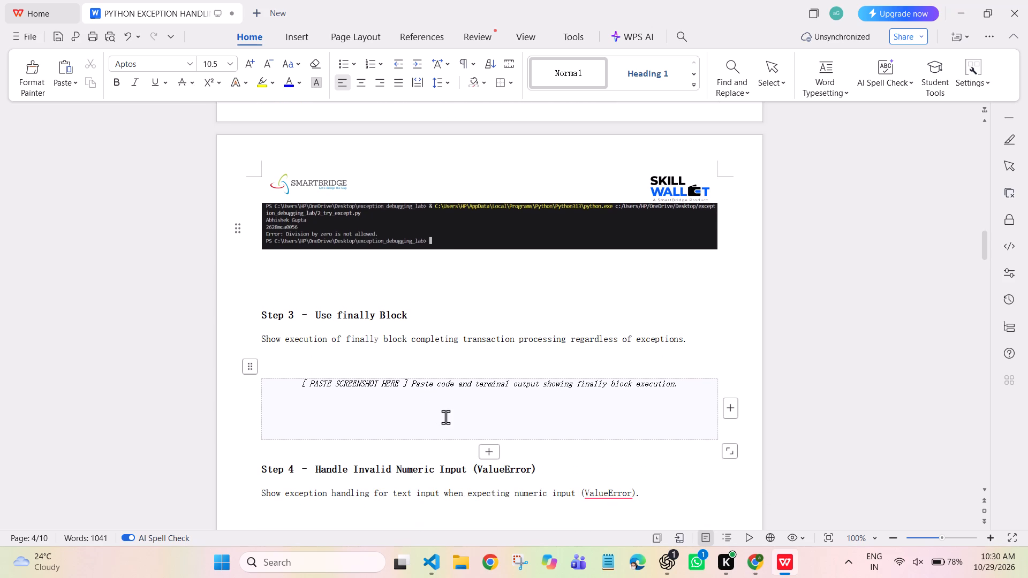
left_click(461, 418)
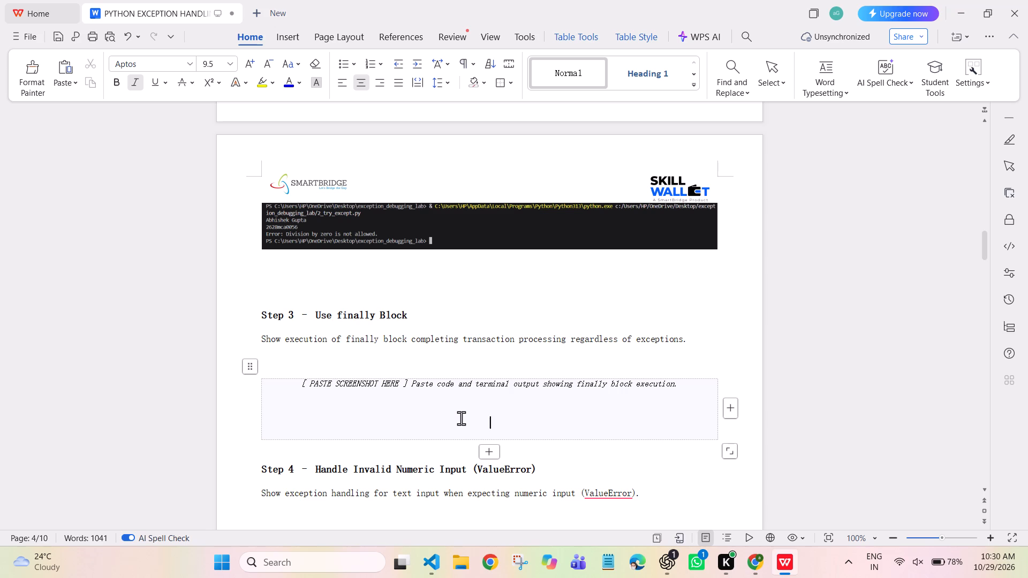
key("ctrl+s")
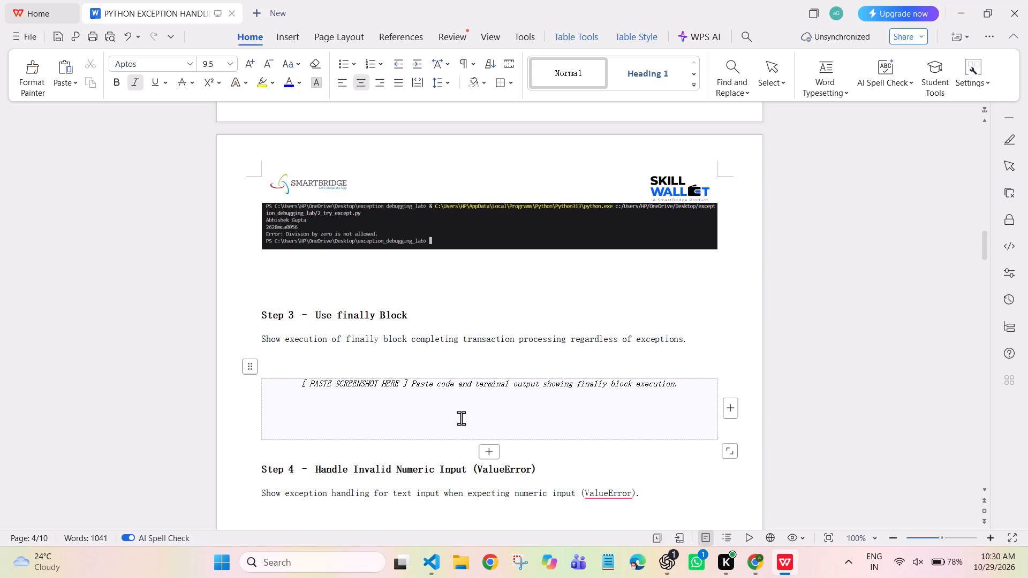
key("ctrl+s")
Clear the "[ PASTE SCREENSHOT HERE ]" template text from the placeholder table under Step 3 – Use finally Block.
left_click(461, 418)
left_click(457, 398)
right_click(671, 429)
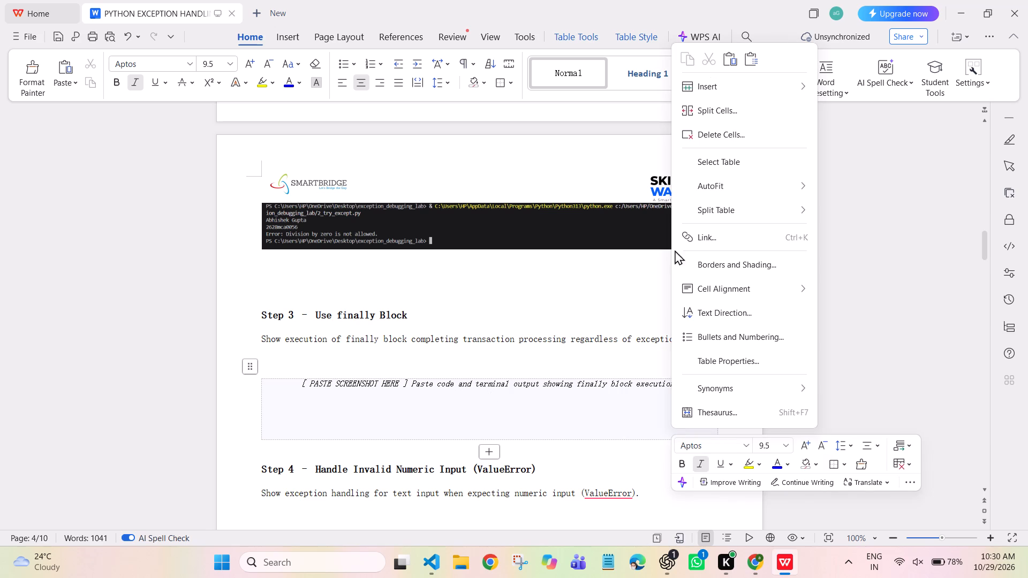
left_click(707, 157)
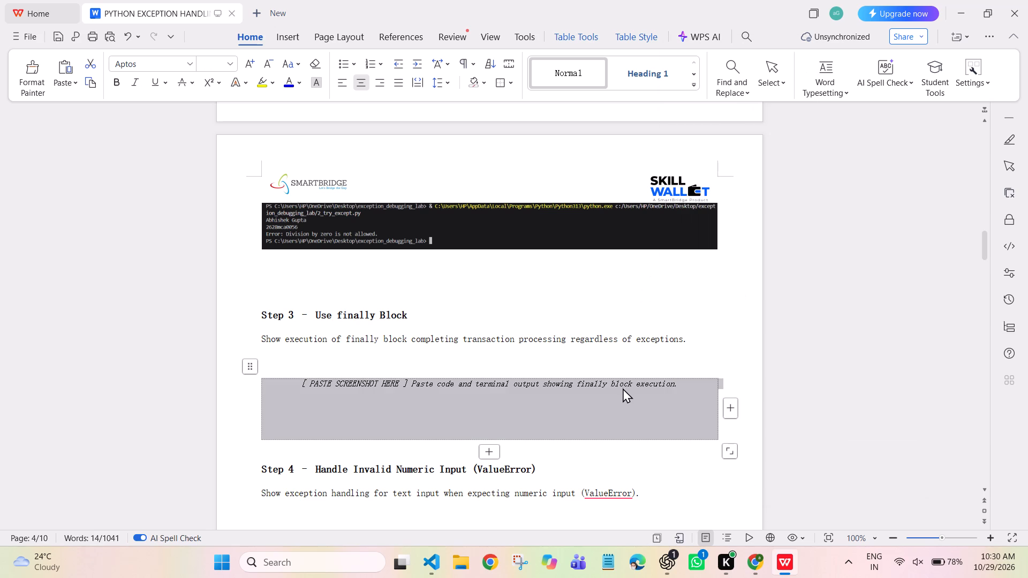
key("Delete")
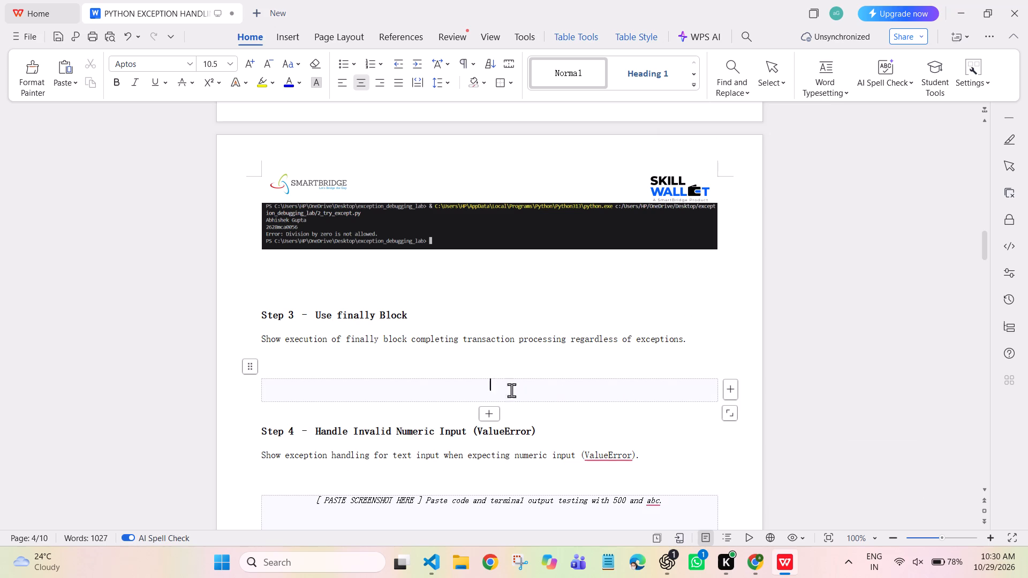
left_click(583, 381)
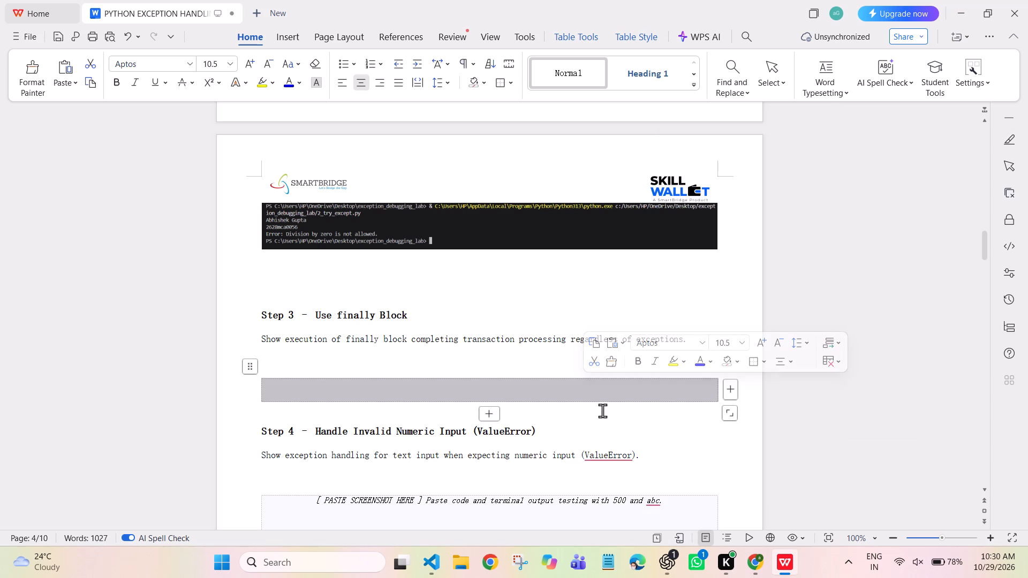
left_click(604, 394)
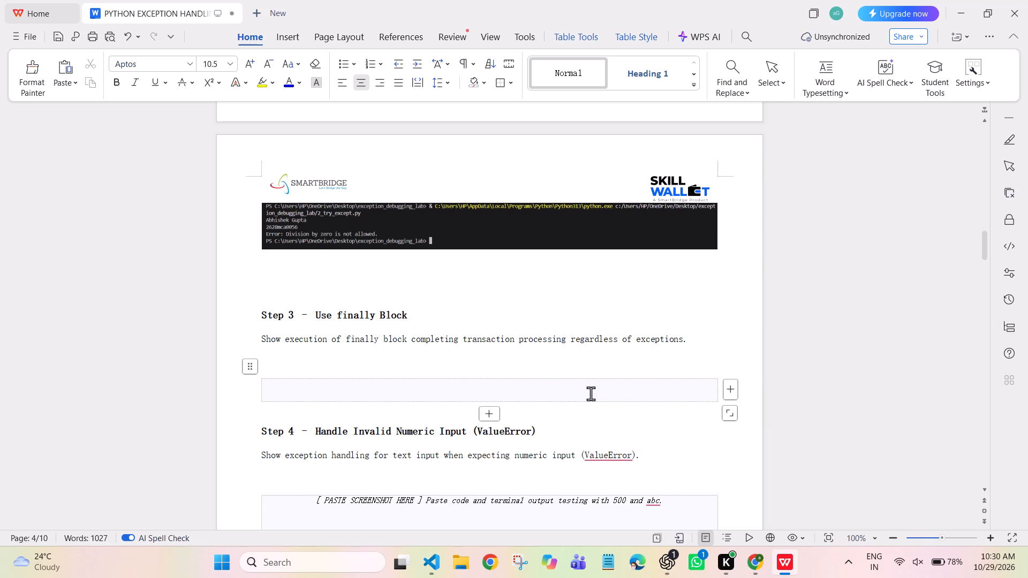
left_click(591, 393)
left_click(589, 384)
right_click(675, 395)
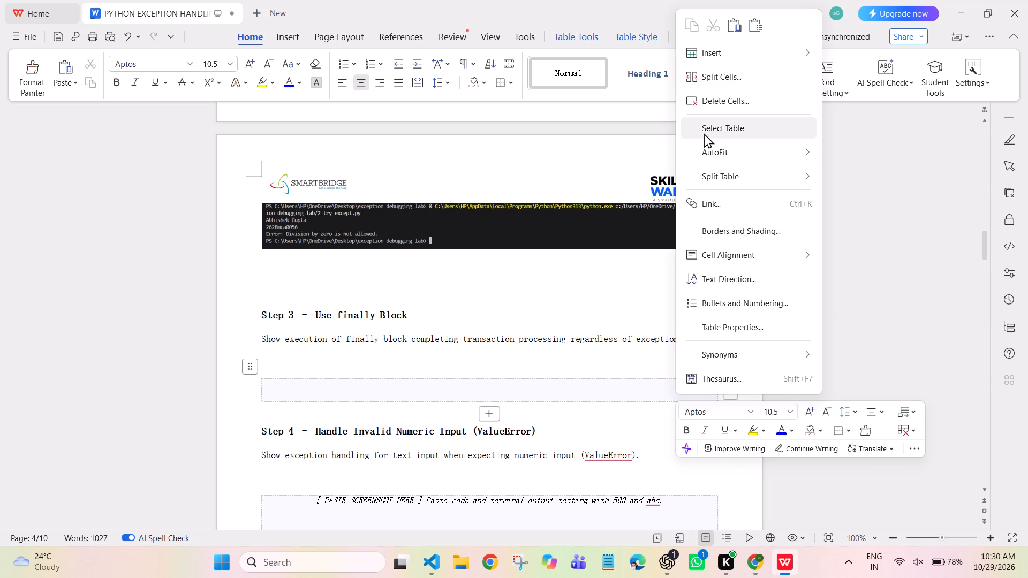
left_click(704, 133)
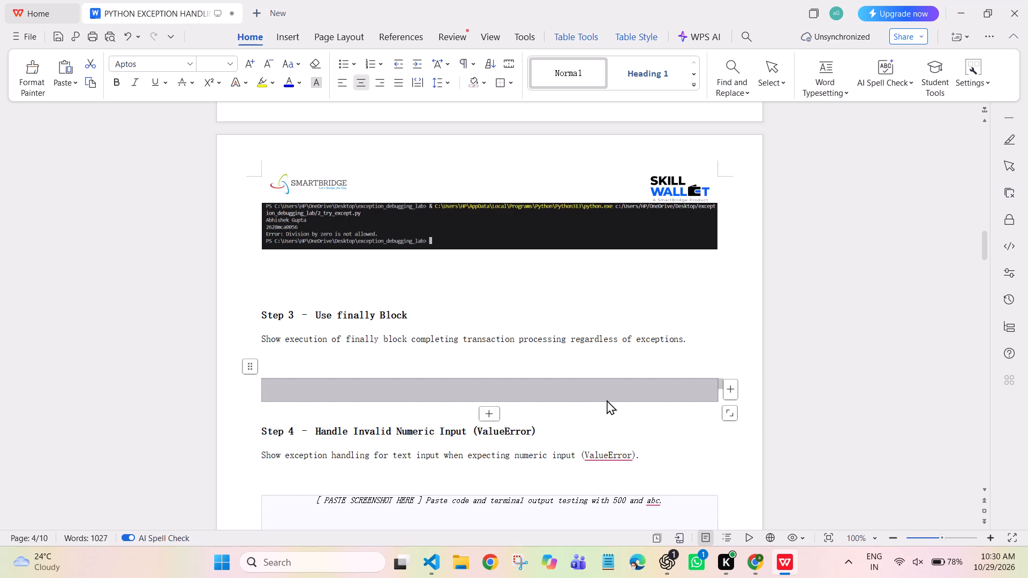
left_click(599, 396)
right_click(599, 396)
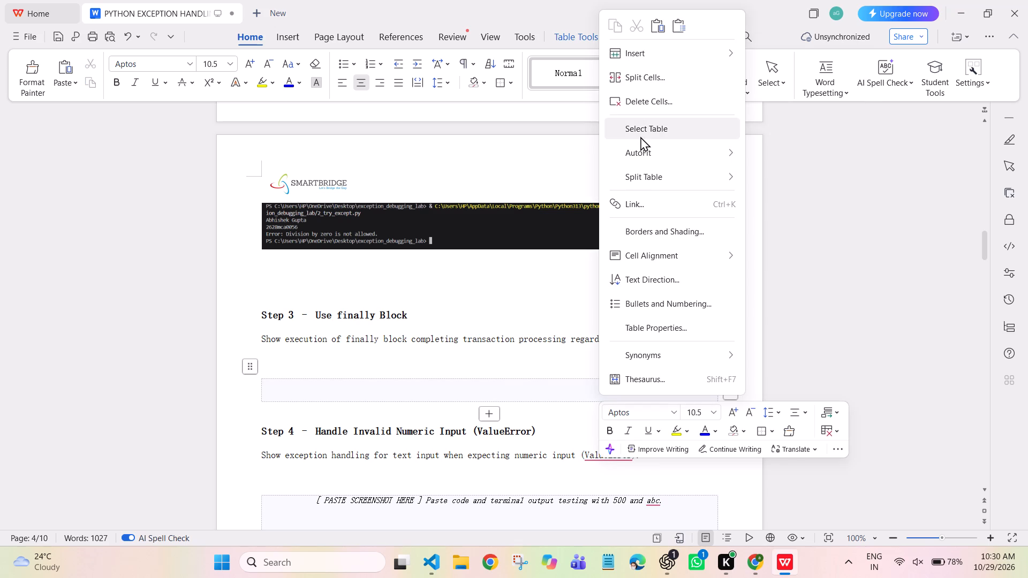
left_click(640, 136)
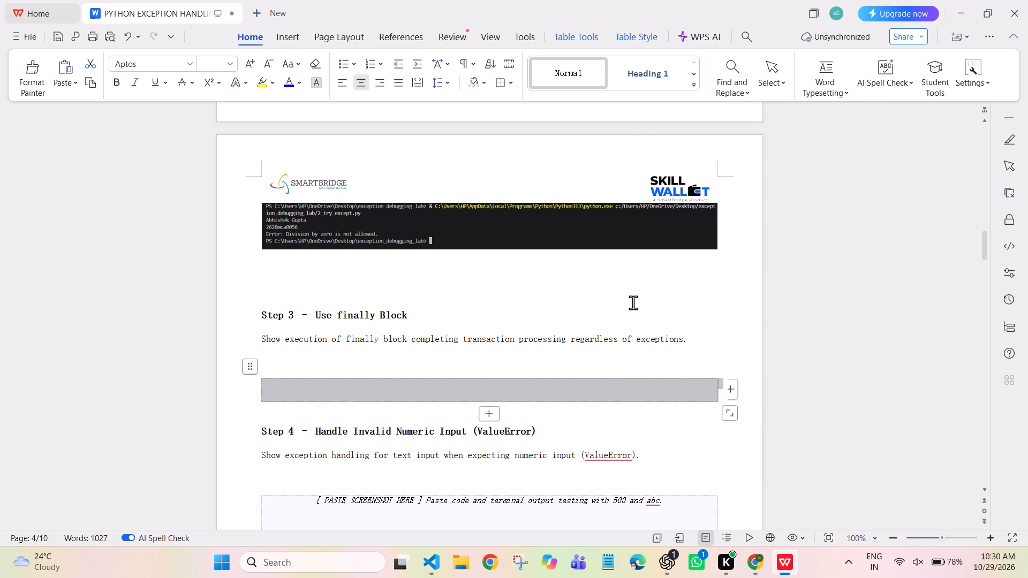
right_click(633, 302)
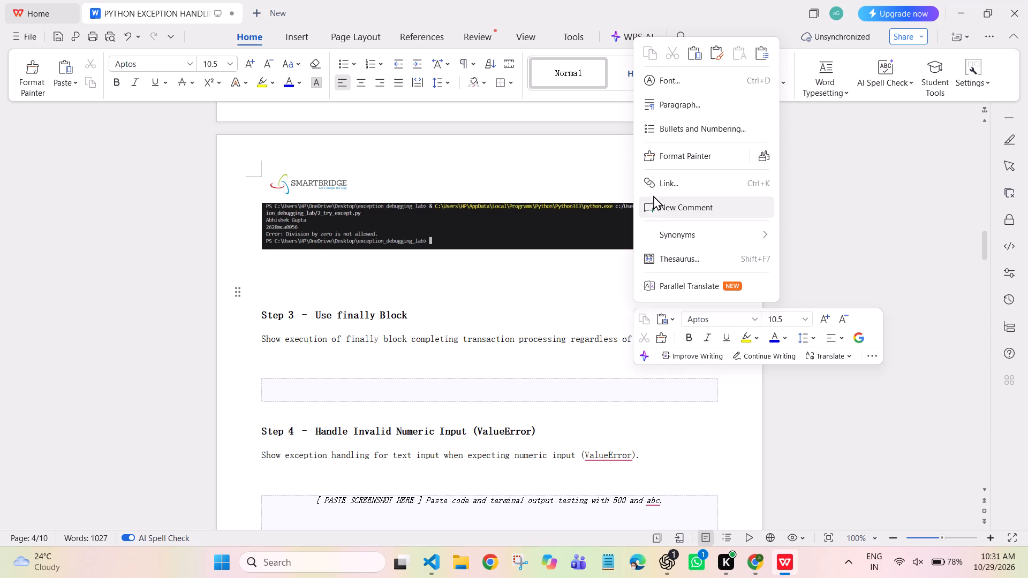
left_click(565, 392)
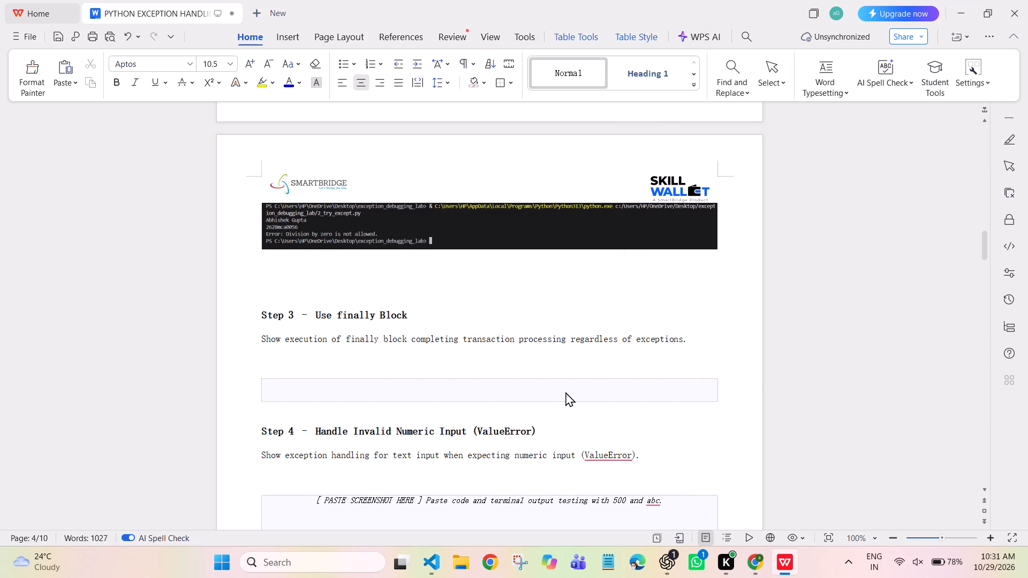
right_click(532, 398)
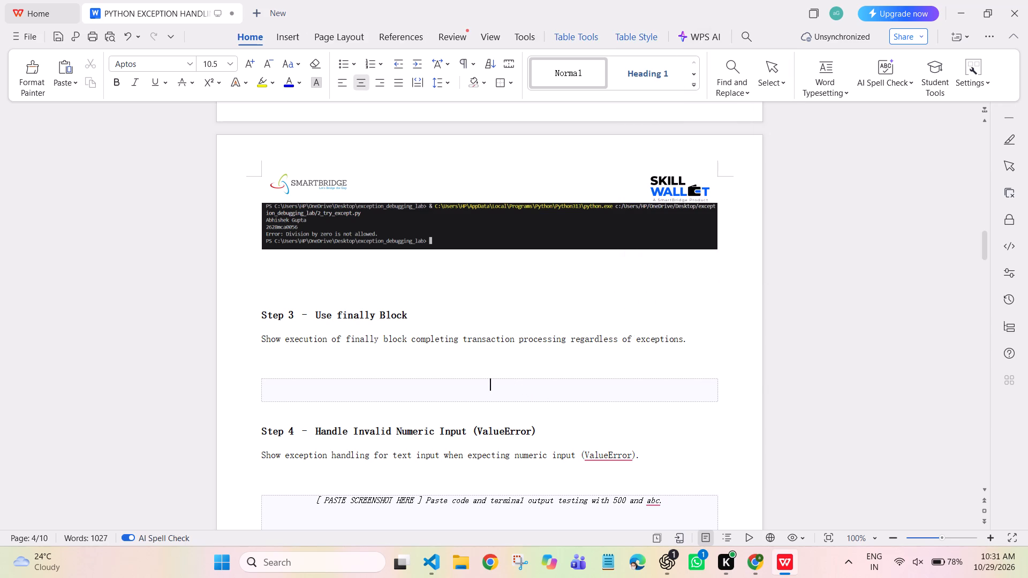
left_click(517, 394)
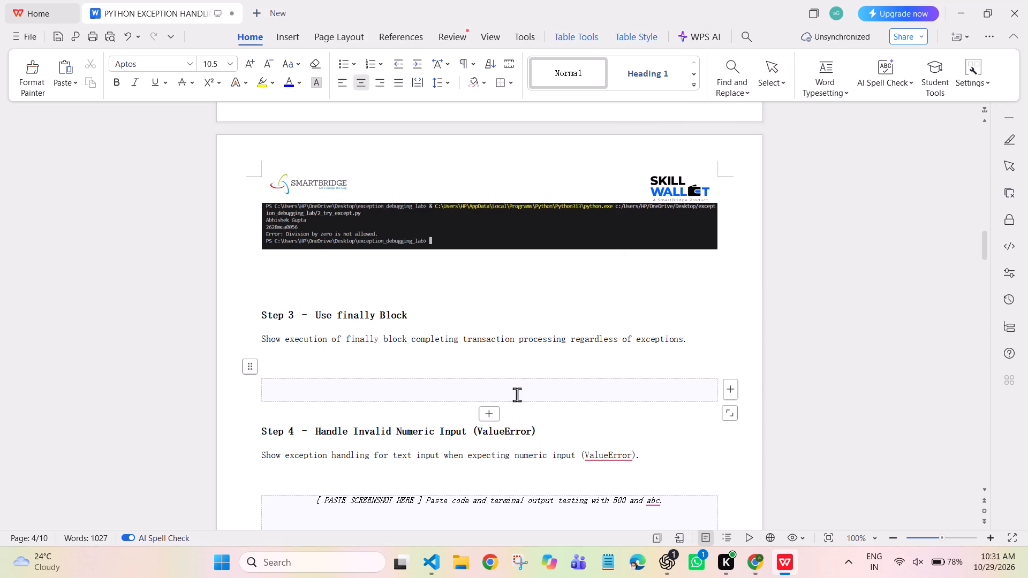
Delete the empty placeholder table under Step 3 – Use finally Block.
right_click(546, 383)
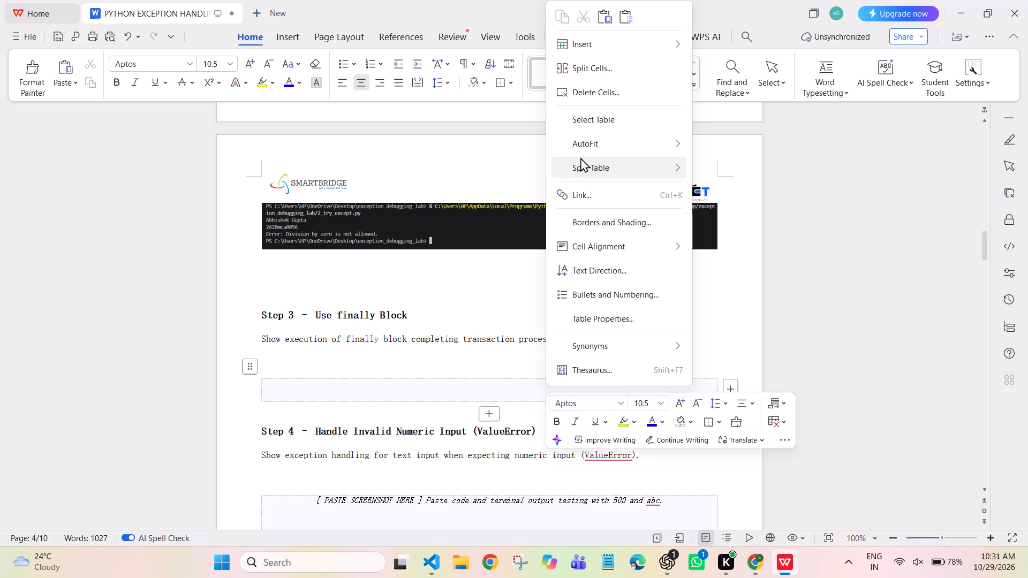
left_click(592, 110)
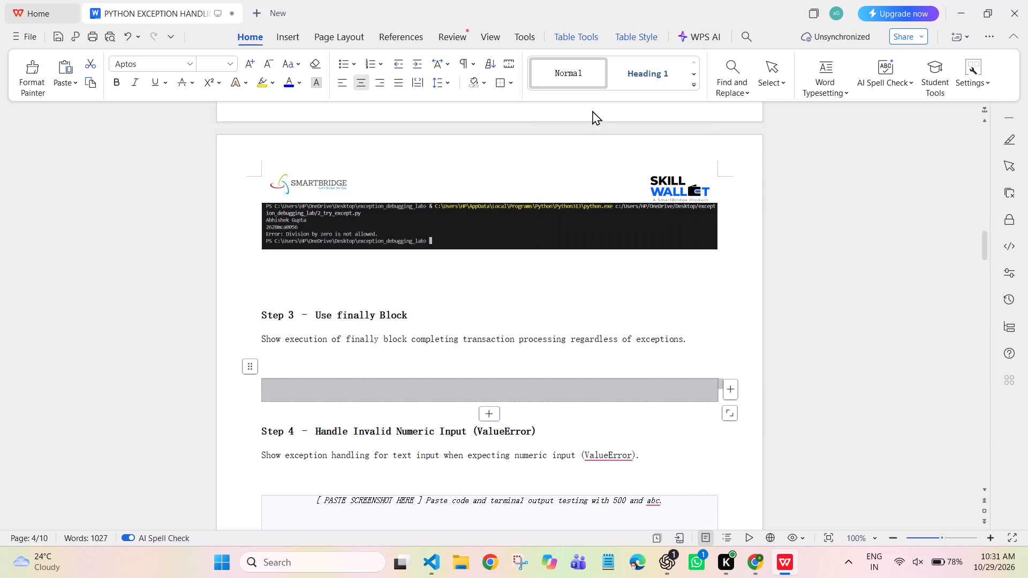
right_click(547, 383)
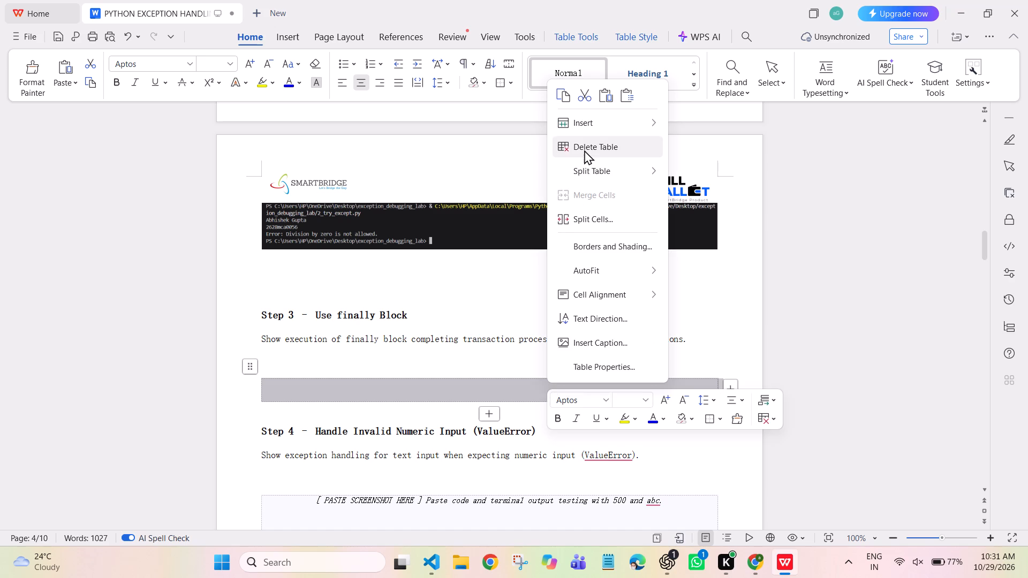
left_click(584, 146)
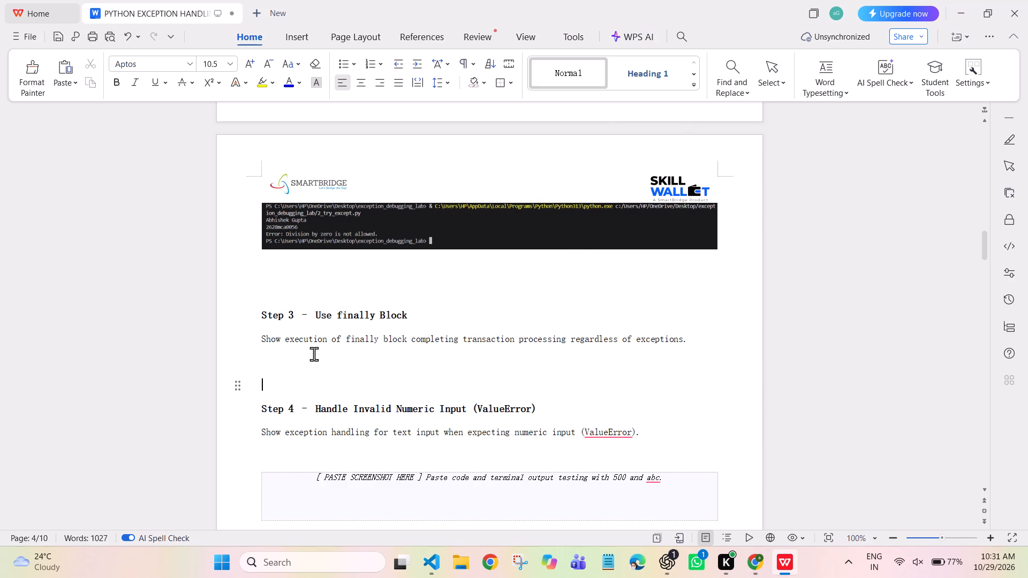
Add an empty line directly below the Step 3 description sentence about finally block execution.
left_click(261, 351)
left_click(695, 343)
key("Return")
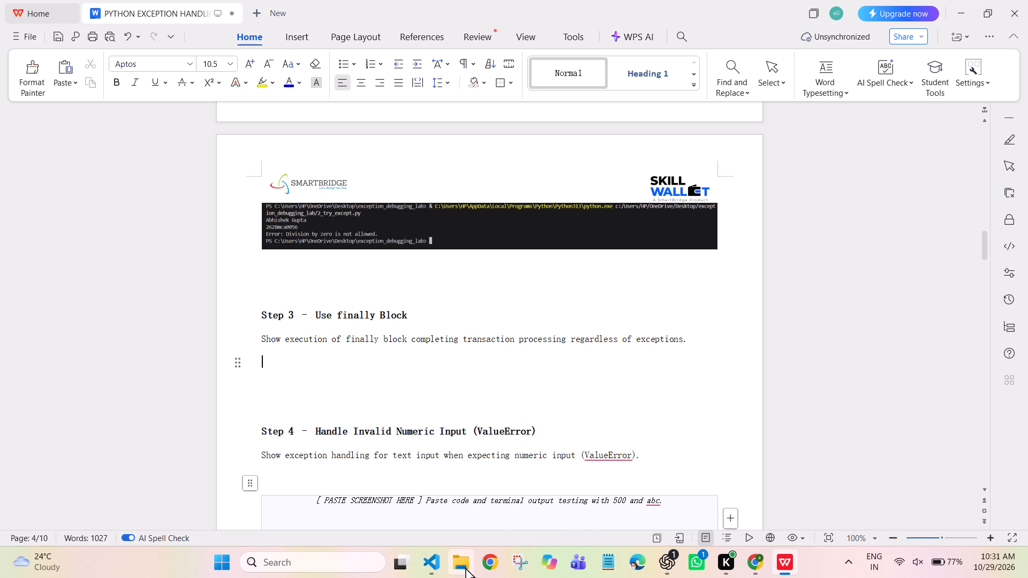
Switch to Visual Studio Code, capture a screenshot of the full 3_use_finally.py code, and open the capture in Snipping Tool.
left_click(436, 569)
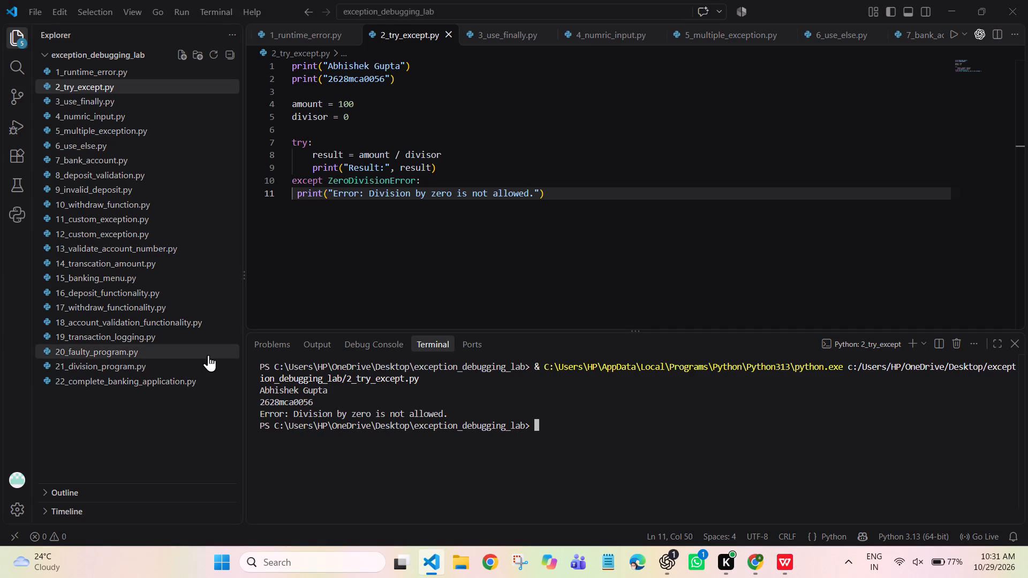
left_click(126, 102)
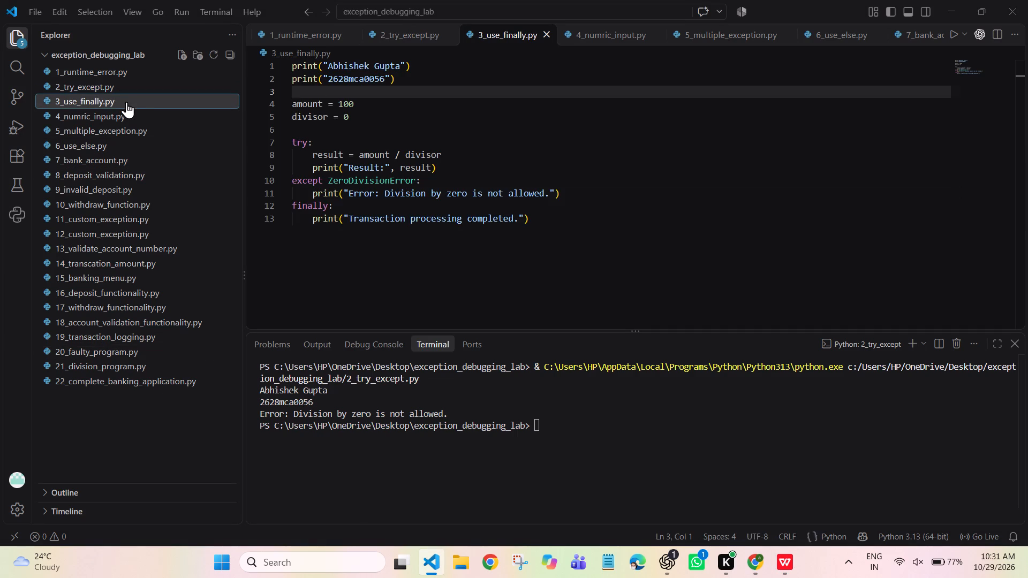
key("Print")
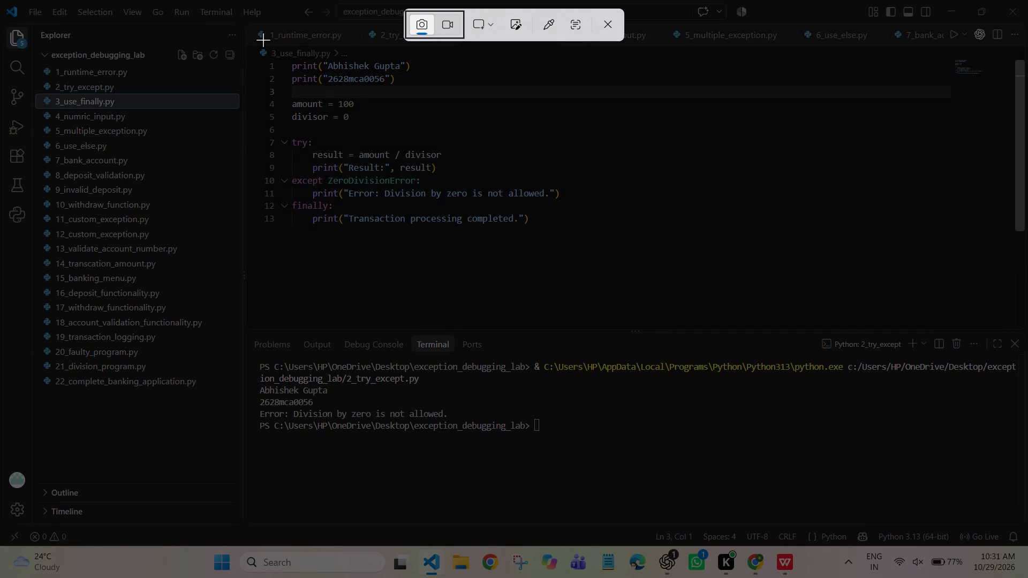
left_click_drag(257, 43, 420, 153)
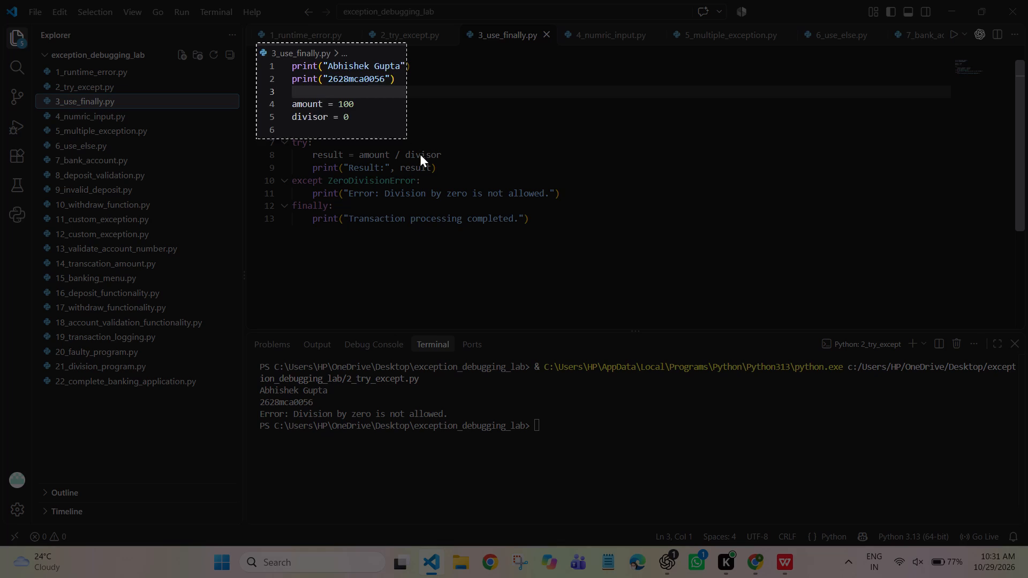
left_click_drag(420, 153, 583, 230)
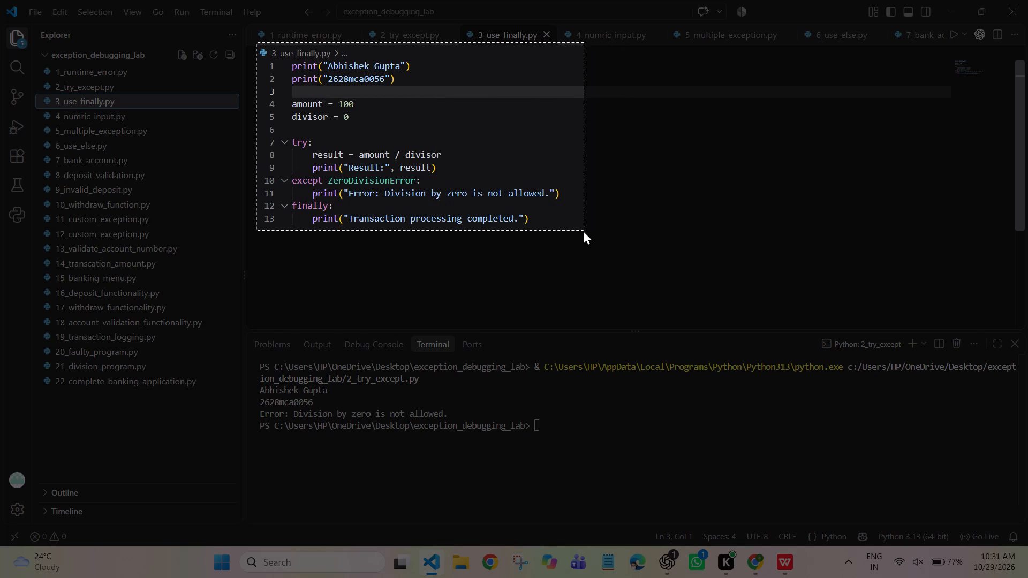
left_click_drag(583, 230, 578, 230)
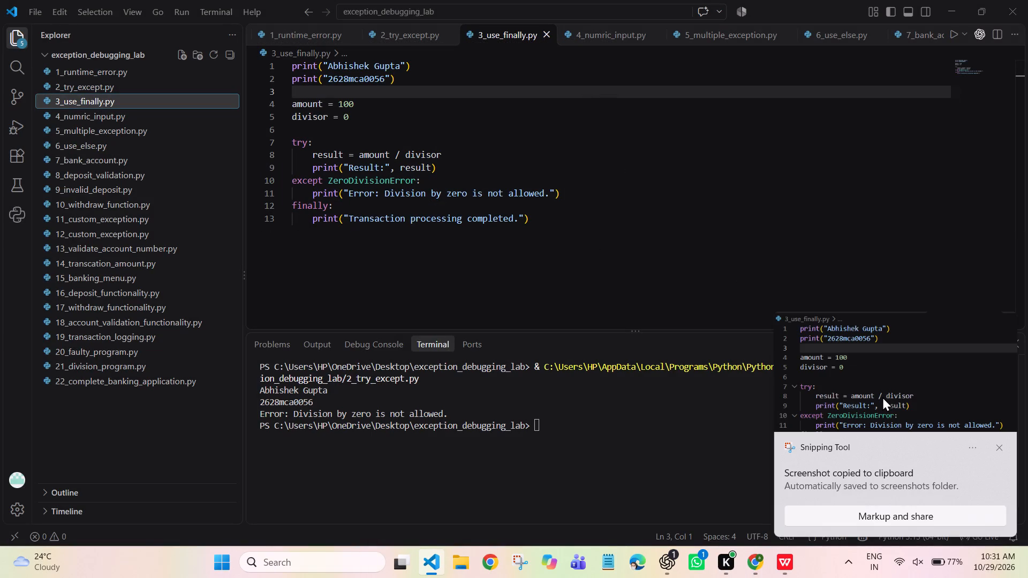
left_click(882, 397)
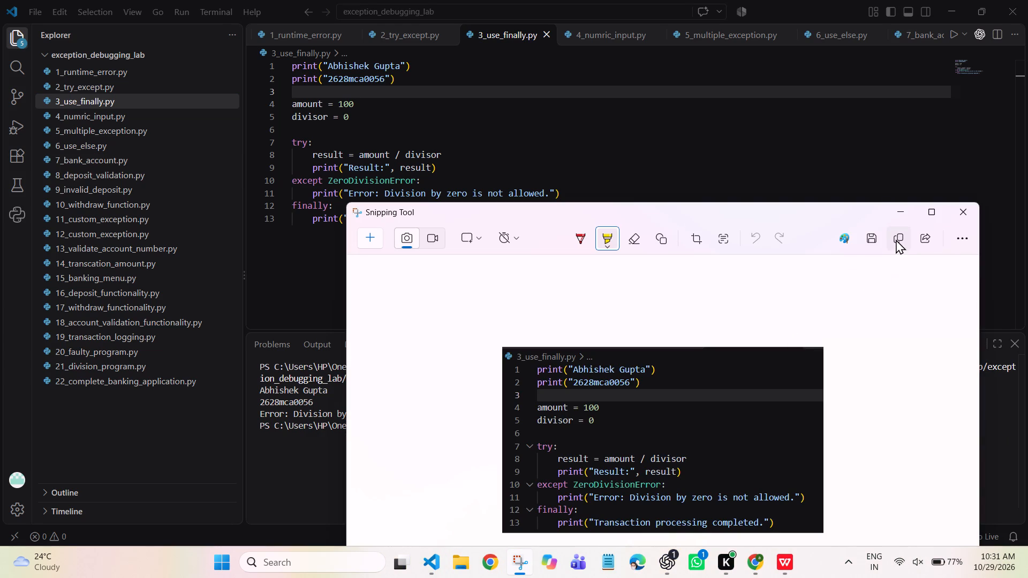
Copy the captured 3_use_finally.py code image, close the capture, and paste it in WPS Office under the Step 3 description.
left_click(896, 240)
left_click(958, 208)
key("alt+Tab")
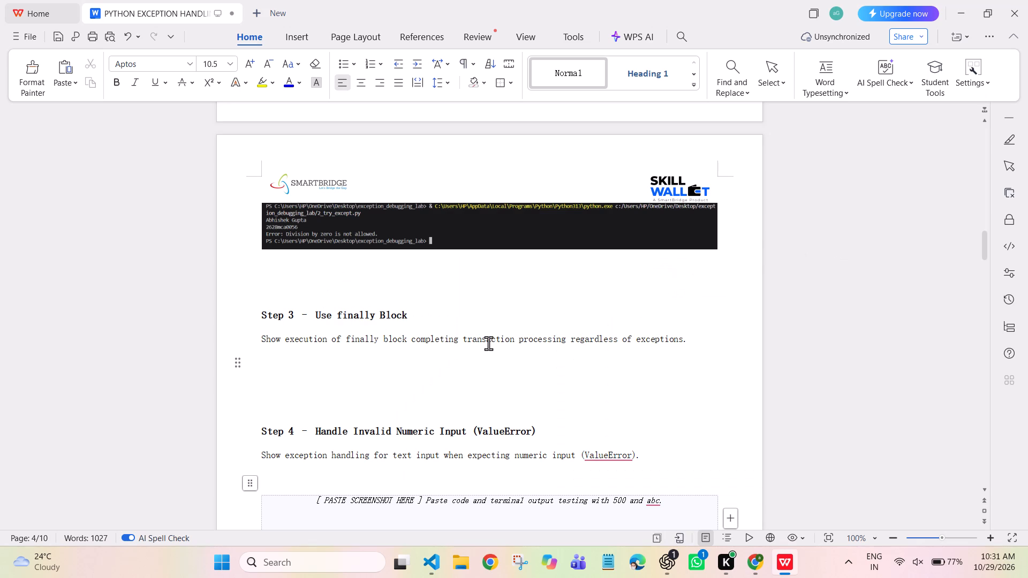
key("ctrl+v")
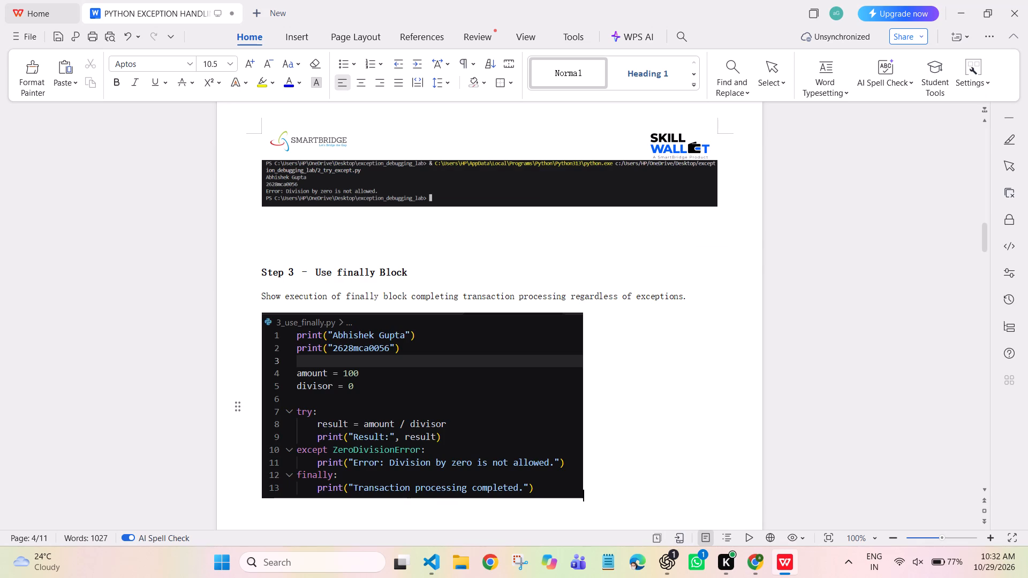
Add the label "Output:" on a new line directly below the Step 3 code screenshot.
scroll(488, 343, "down", 2)
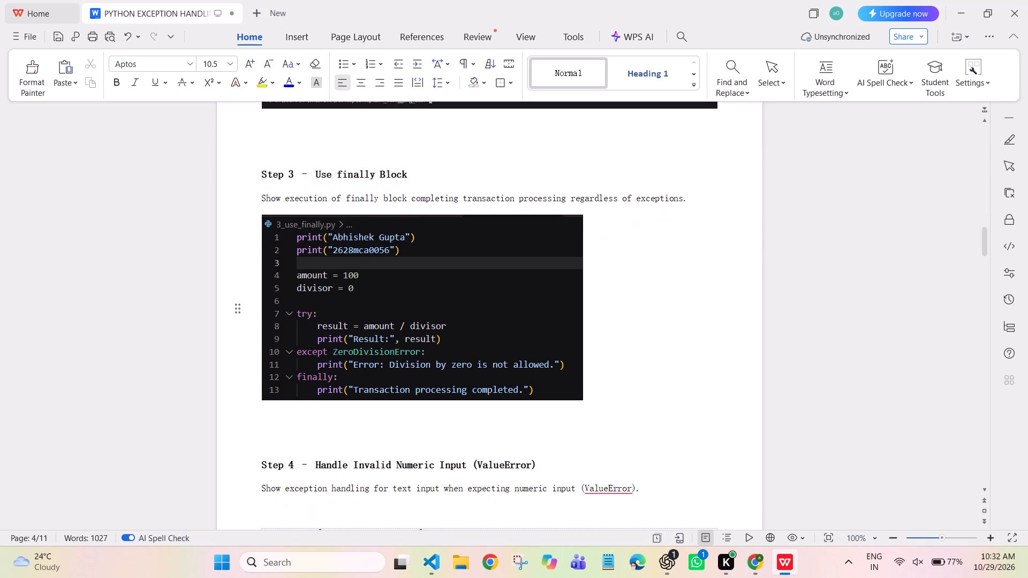
key("Return")
key("o")
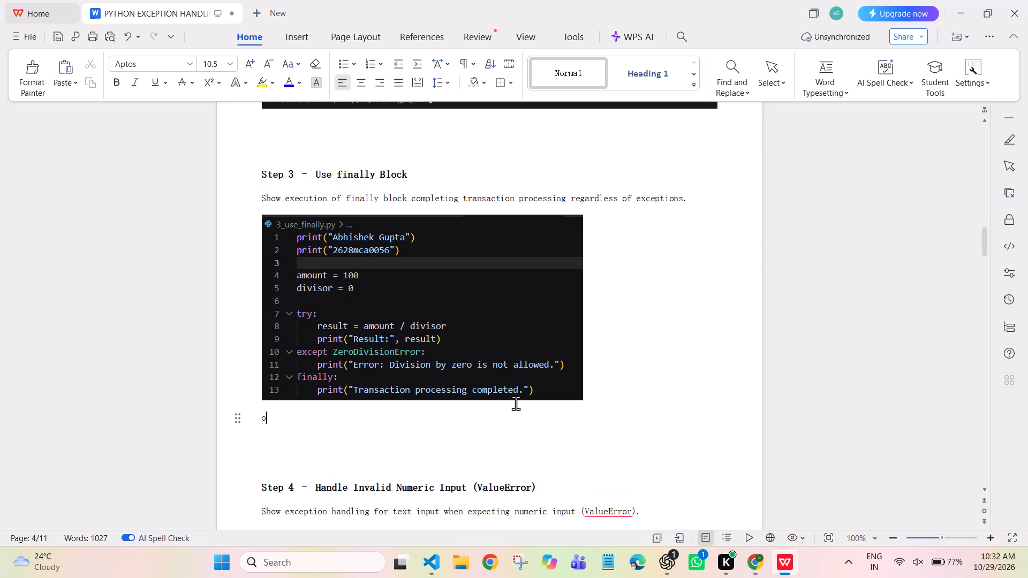
type("utput")
key("shift+colon")
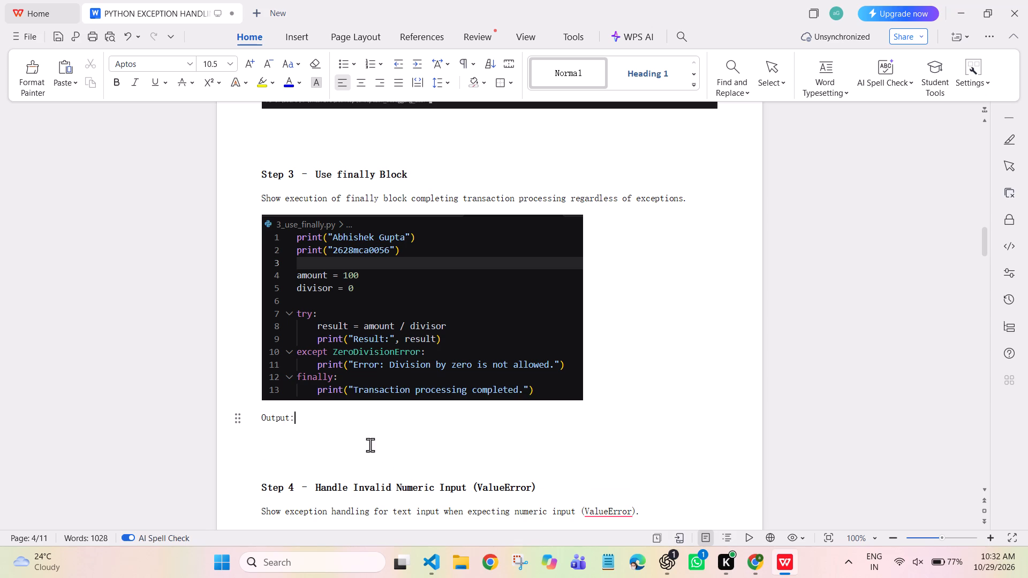
Format the Step 3 "Output:" label as bold at size 16 and add an empty line below it.
left_click(111, 81)
left_click_drag(304, 420, 259, 414)
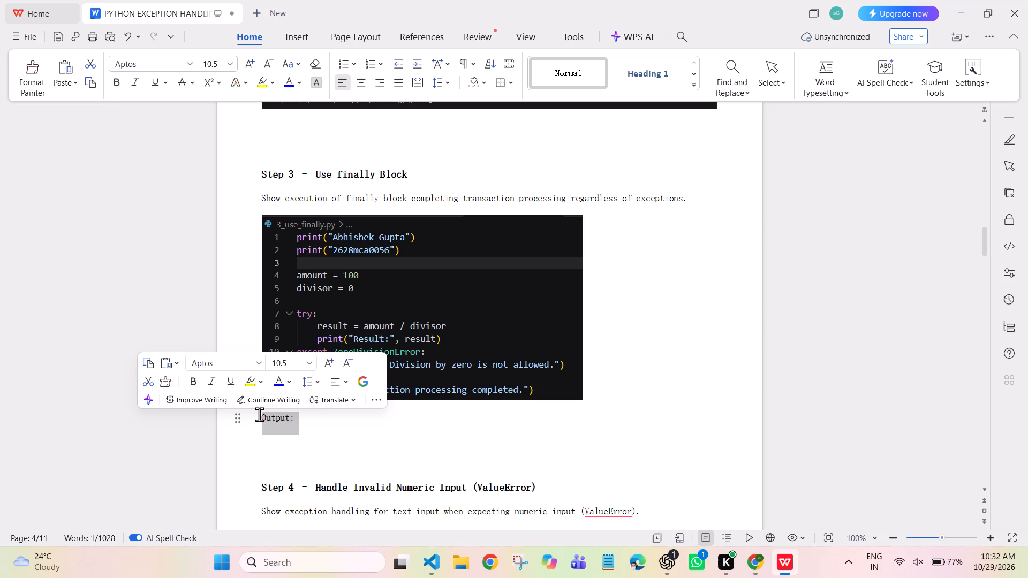
left_click(198, 381)
left_click(303, 364)
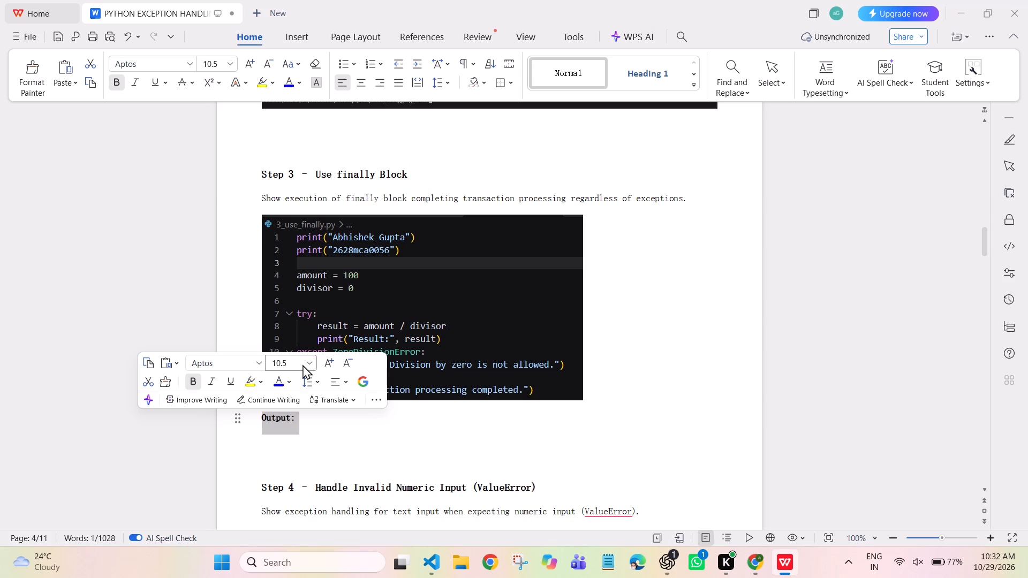
left_click(306, 363)
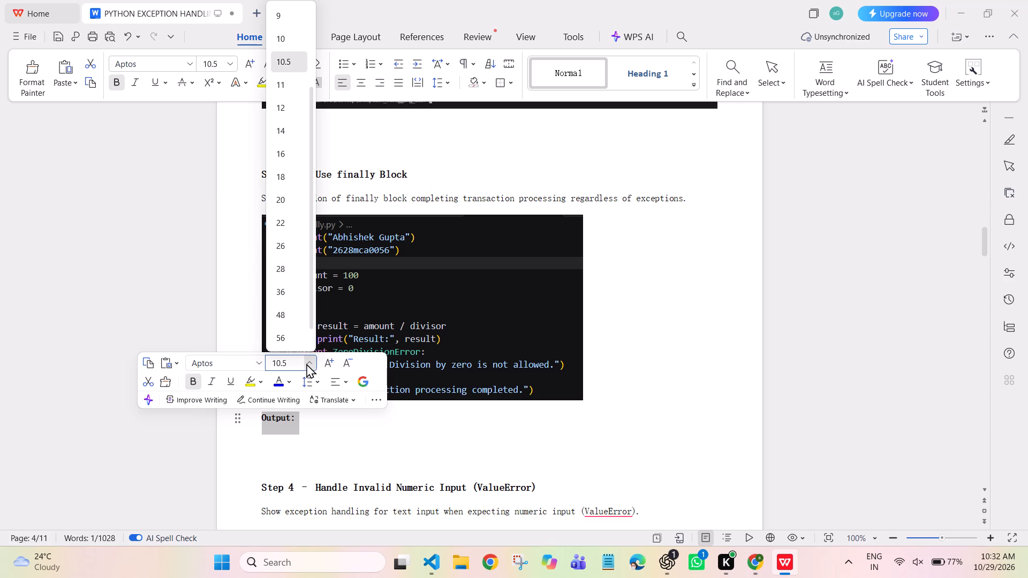
left_click(282, 146)
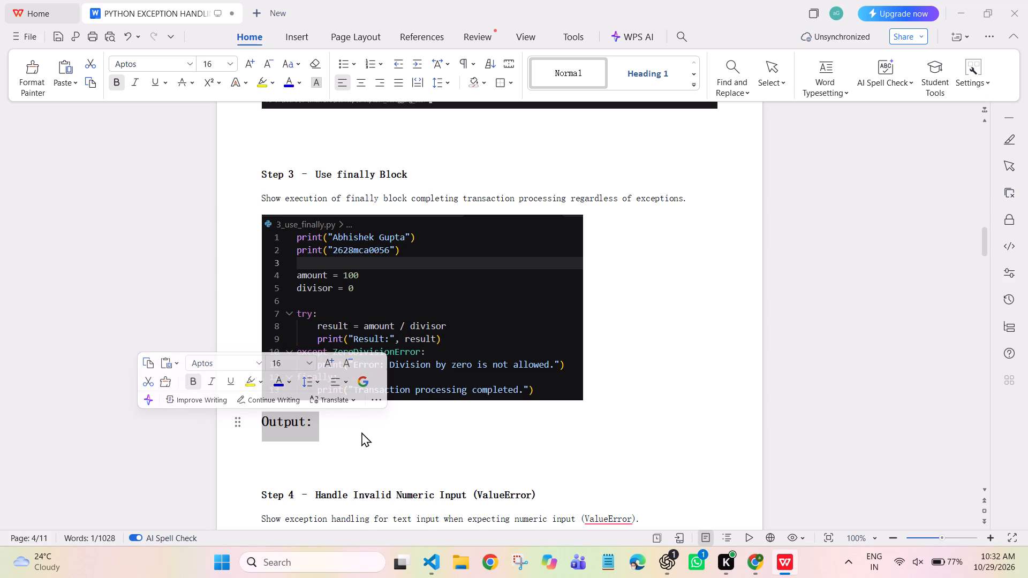
left_click(361, 432)
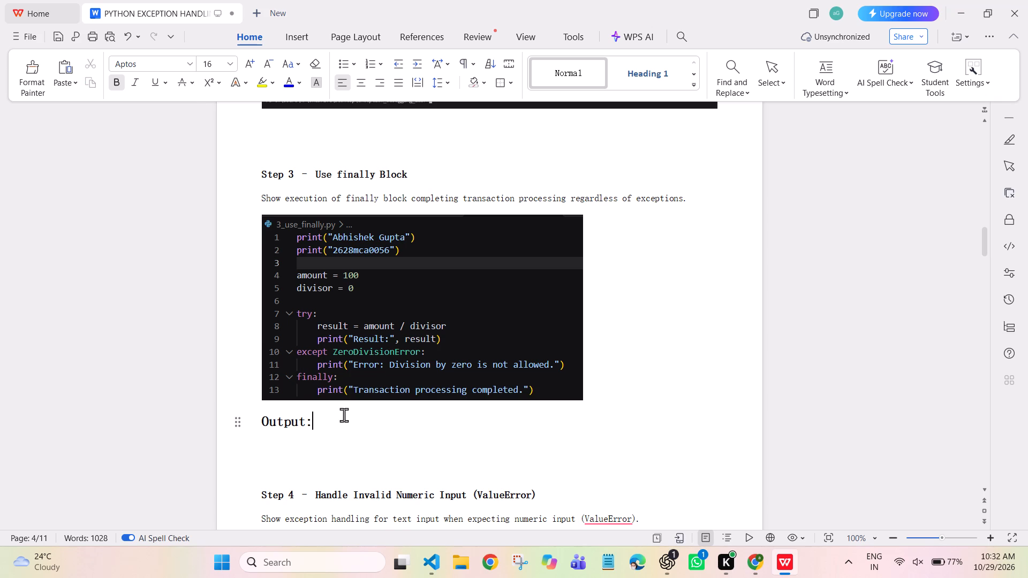
key("Return")
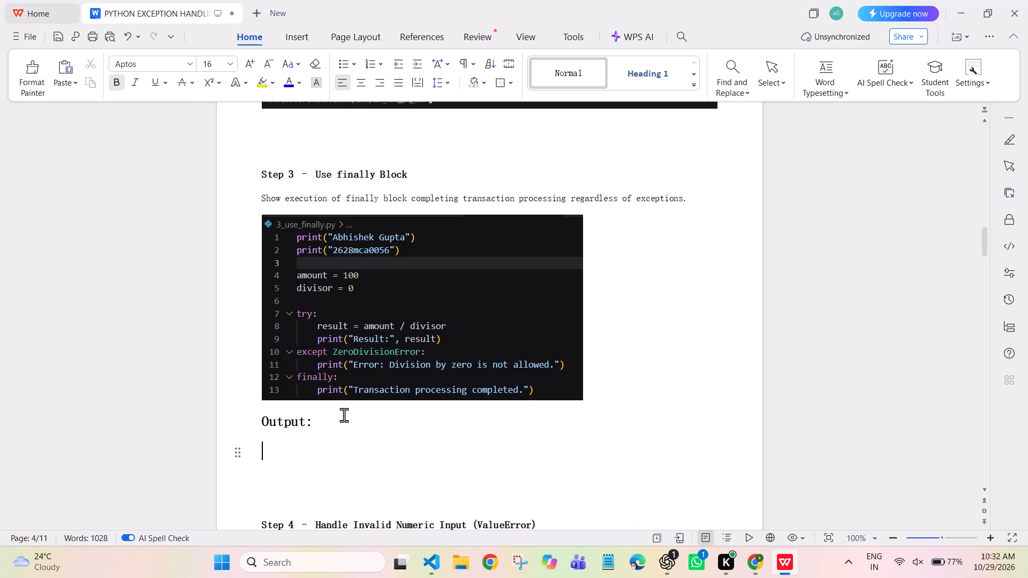
Switch to Visual Studio Code, remove the old 2_try_except terminal, and run 3_use_finally.py in a dedicated terminal.
key("alt+Tab")
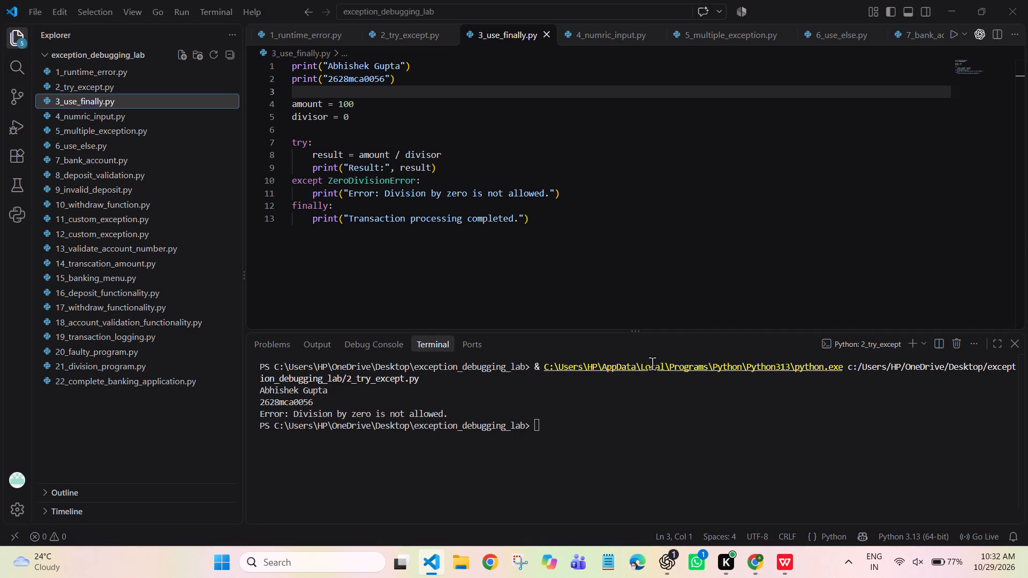
left_click(958, 346)
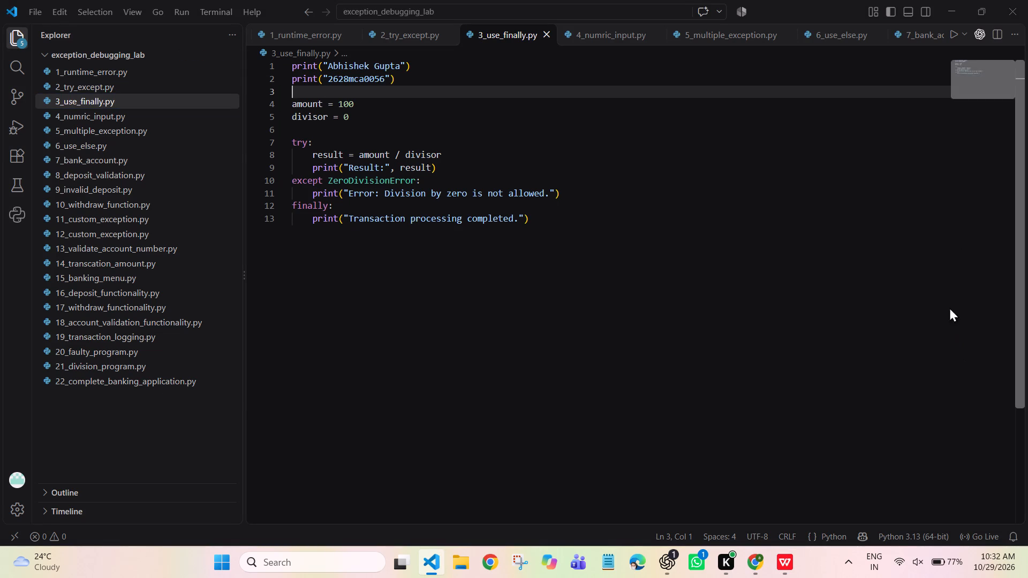
left_click(966, 36)
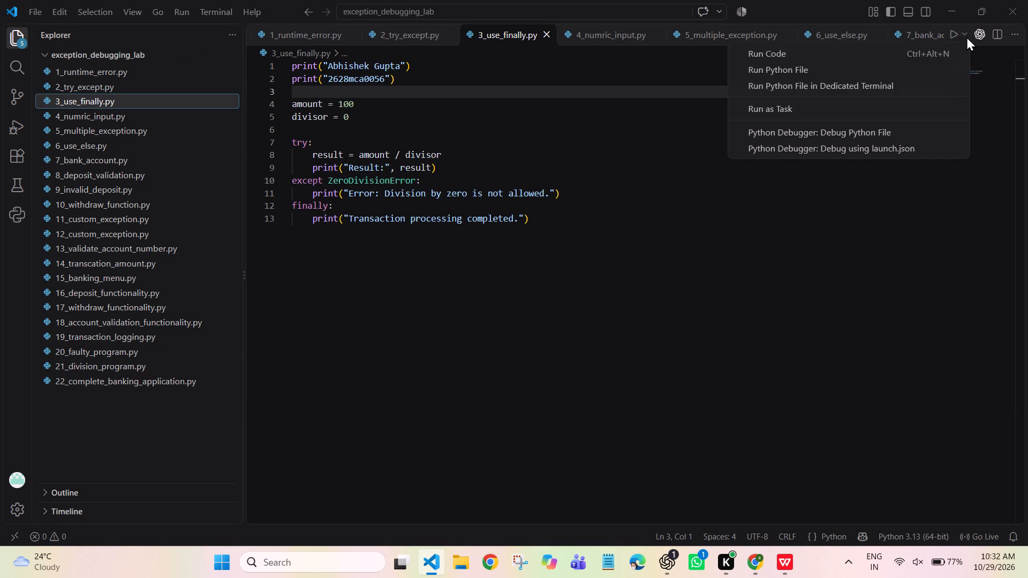
left_click(870, 90)
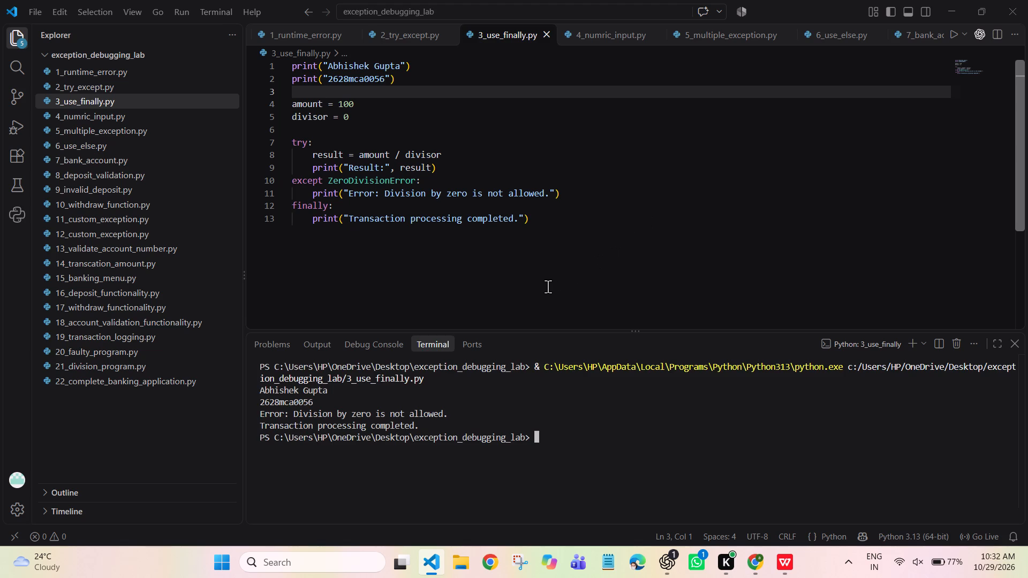
Capture a screenshot of the full terminal output of 3_use_finally.py, from the run command to the final prompt.
key("Print")
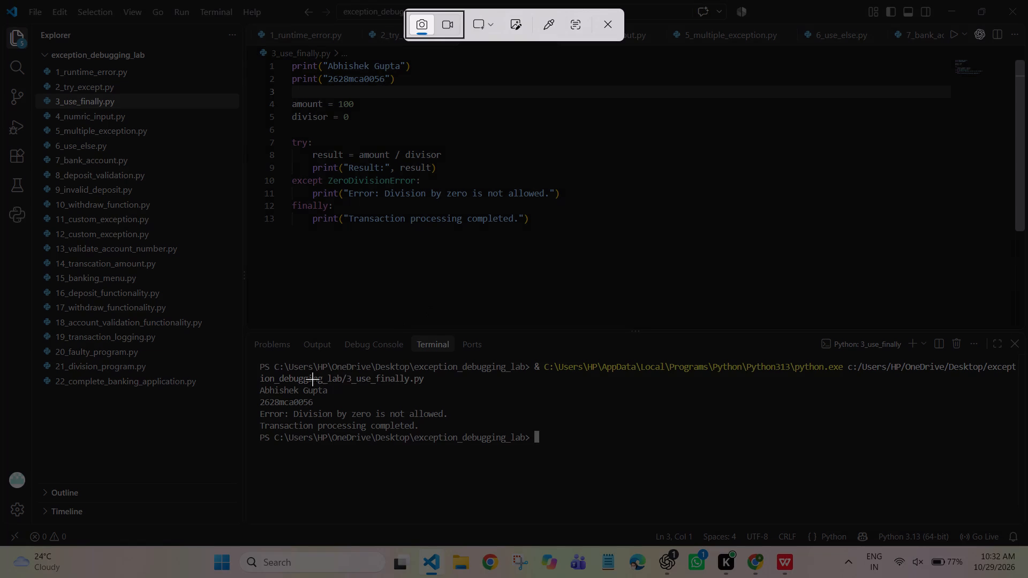
left_click_drag(255, 358, 450, 432)
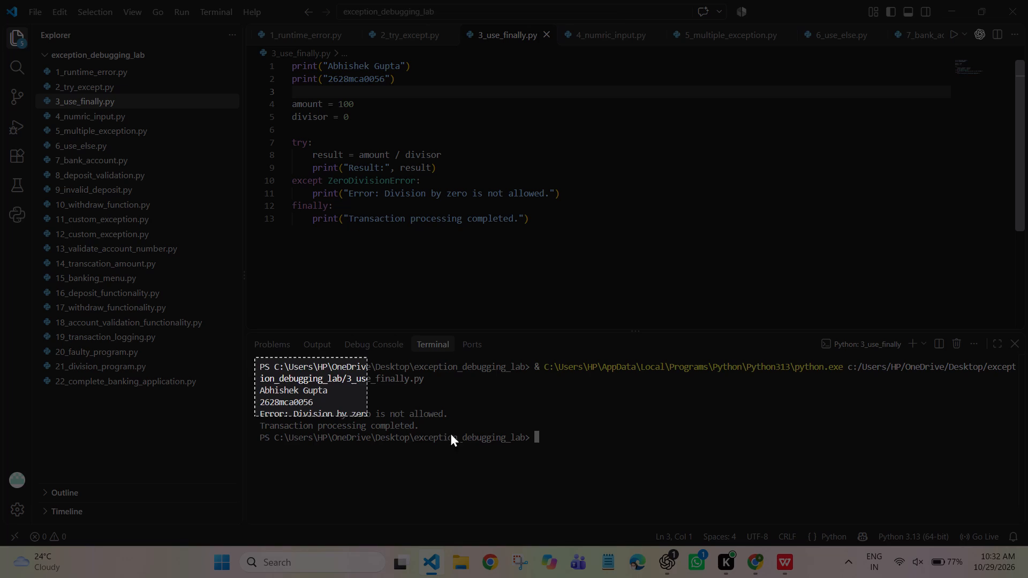
left_click_drag(450, 432, 809, 448)
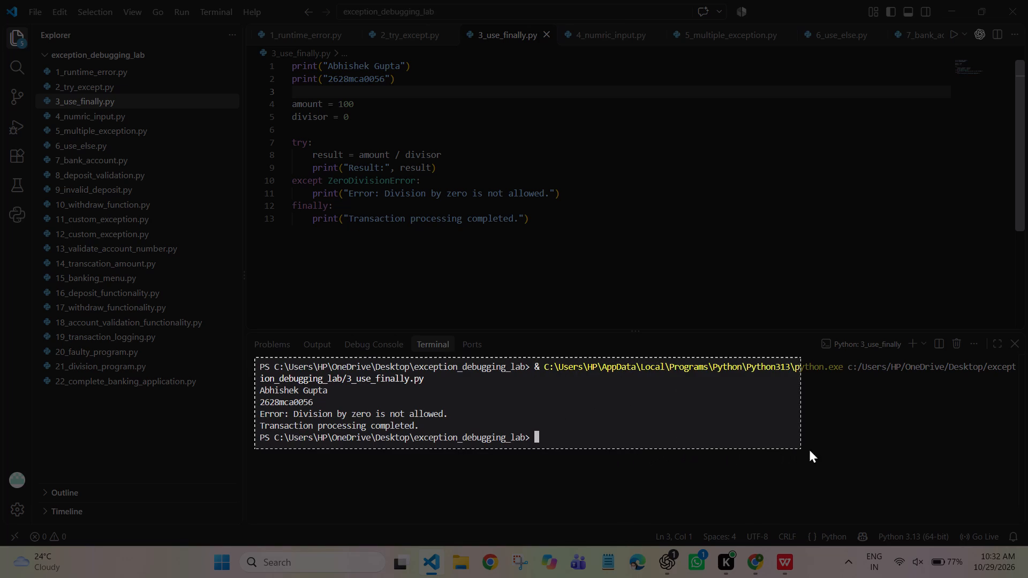
left_click_drag(809, 448, 1014, 473)
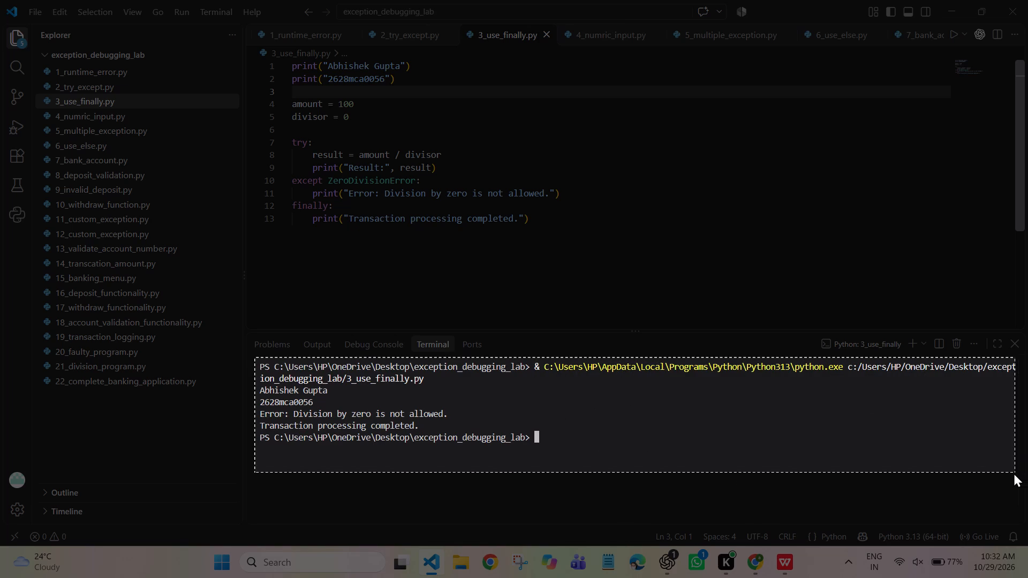
left_click_drag(1014, 473, 1017, 453)
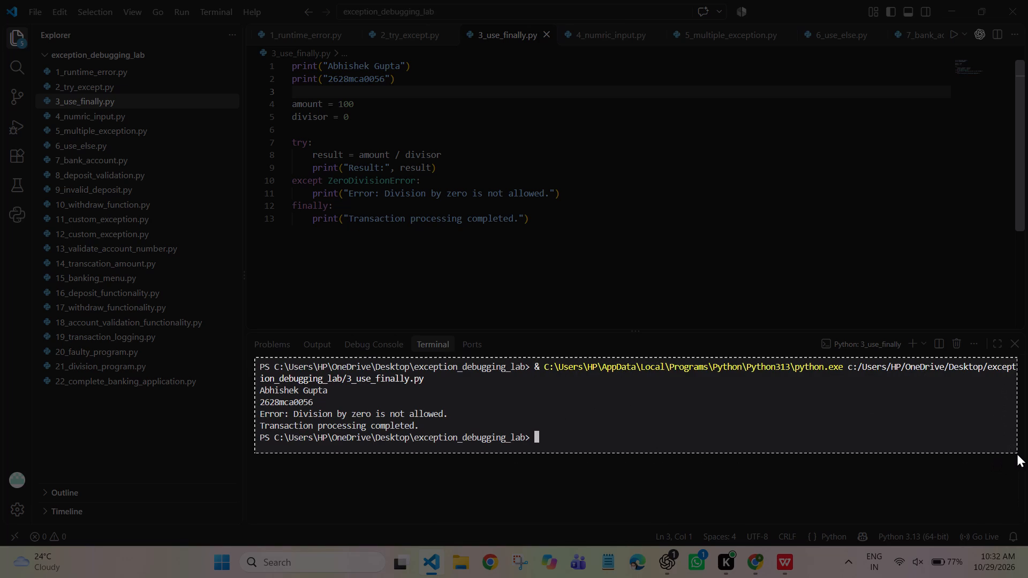
left_click_drag(1017, 453, 1020, 454)
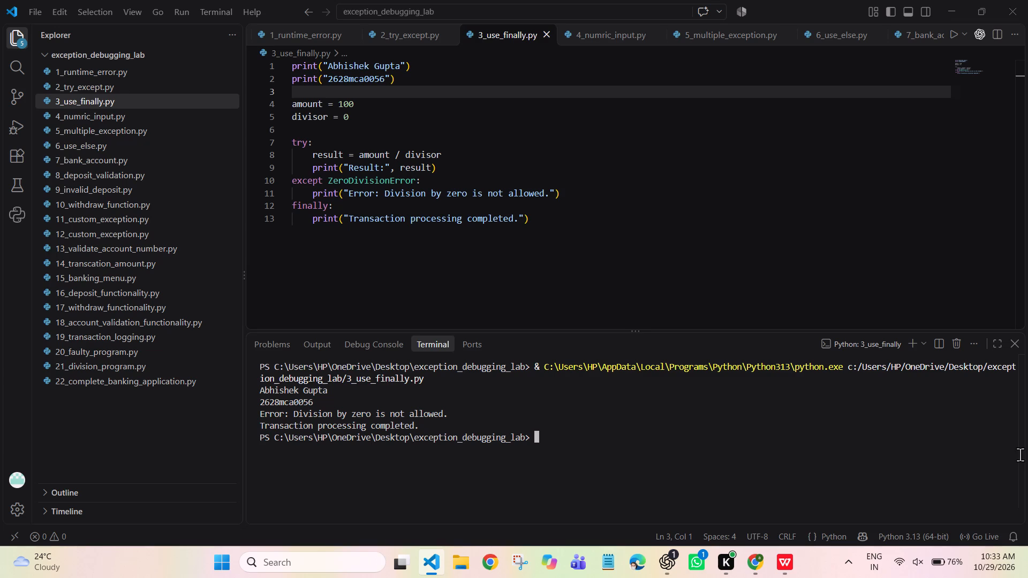
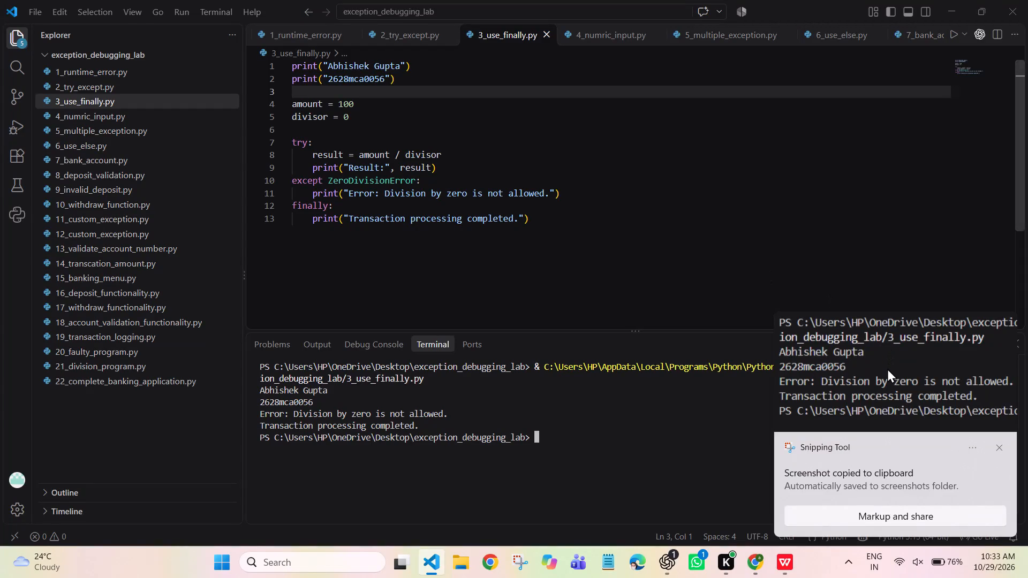
Copy the 3_use_finally.py terminal capture, close Visual Studio Code, and paste the image below the Step 3 "Output:" label in the report.
left_click(887, 368)
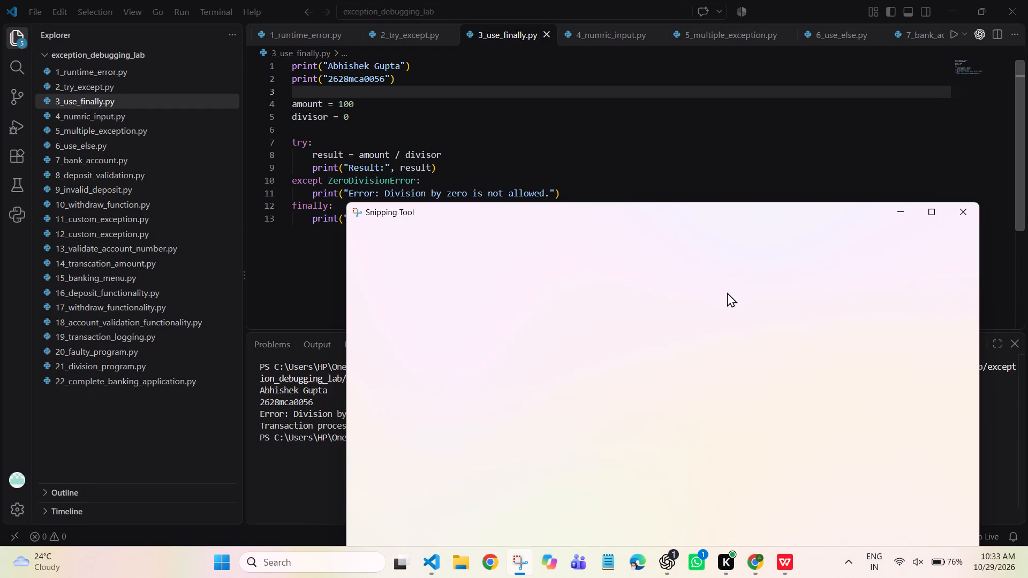
left_click(895, 239)
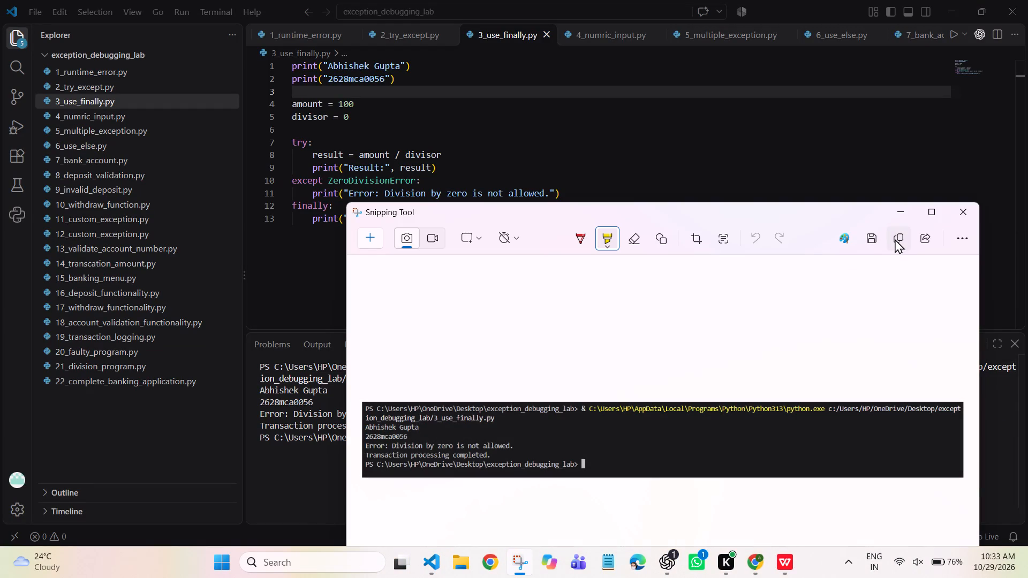
left_click(962, 214)
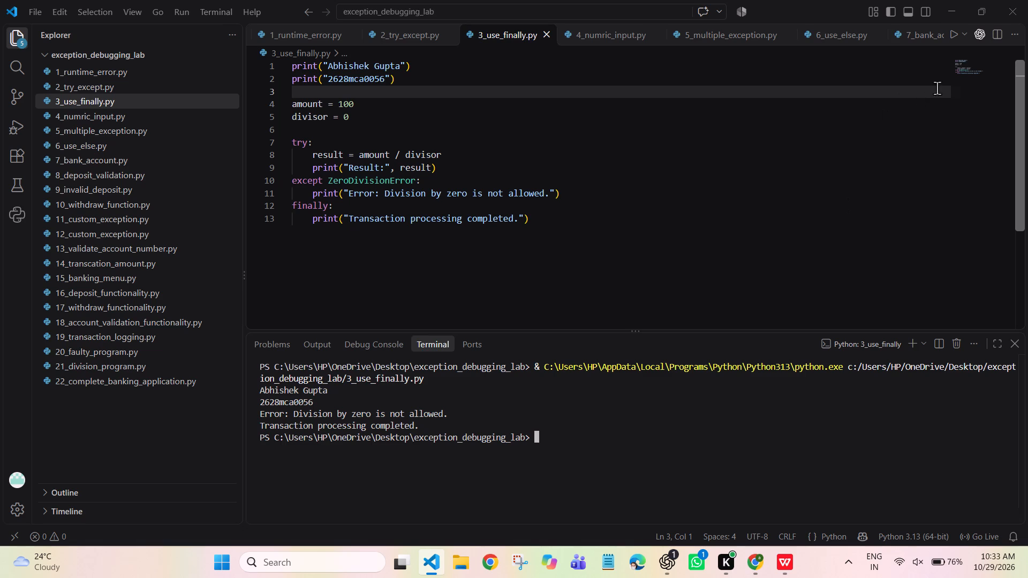
left_click(1017, 13)
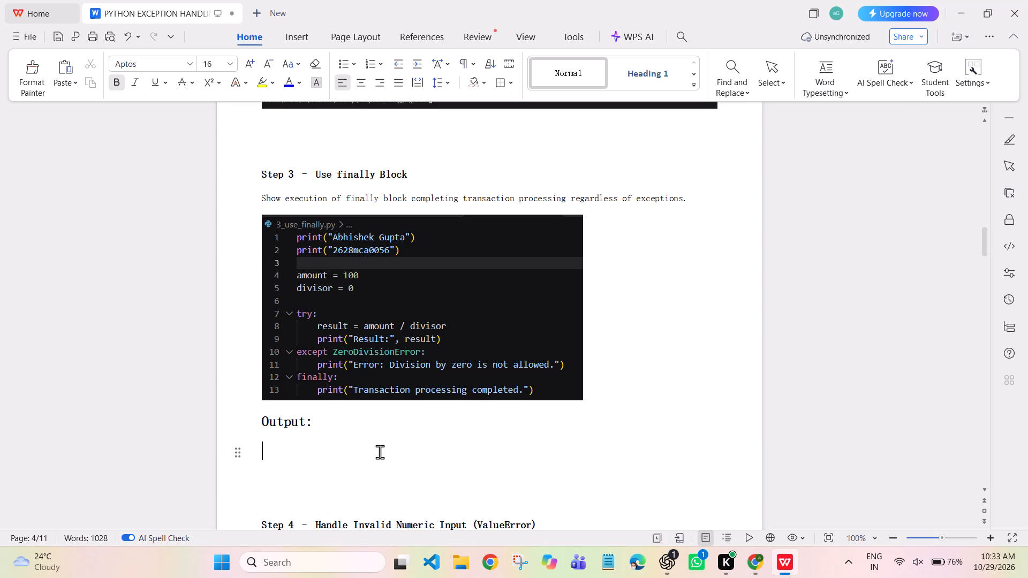
key("ctrl+v")
Delete the "[ PASTE SCREENSHOT HERE ]" placeholder table under Step 4 and place the cursor on the empty line below the step's description.
scroll(380, 452, "down", 1)
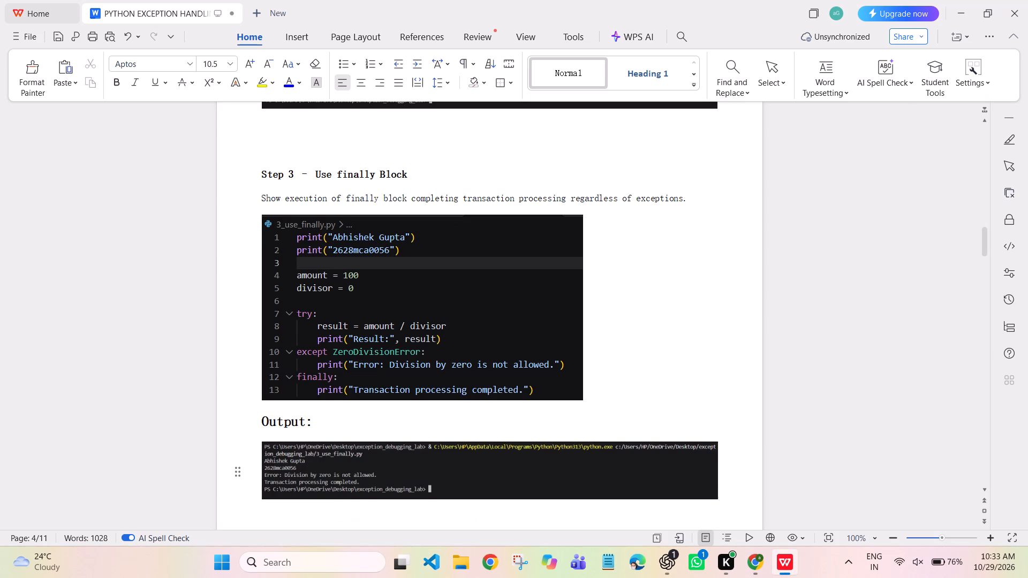
scroll(380, 452, "down", 1)
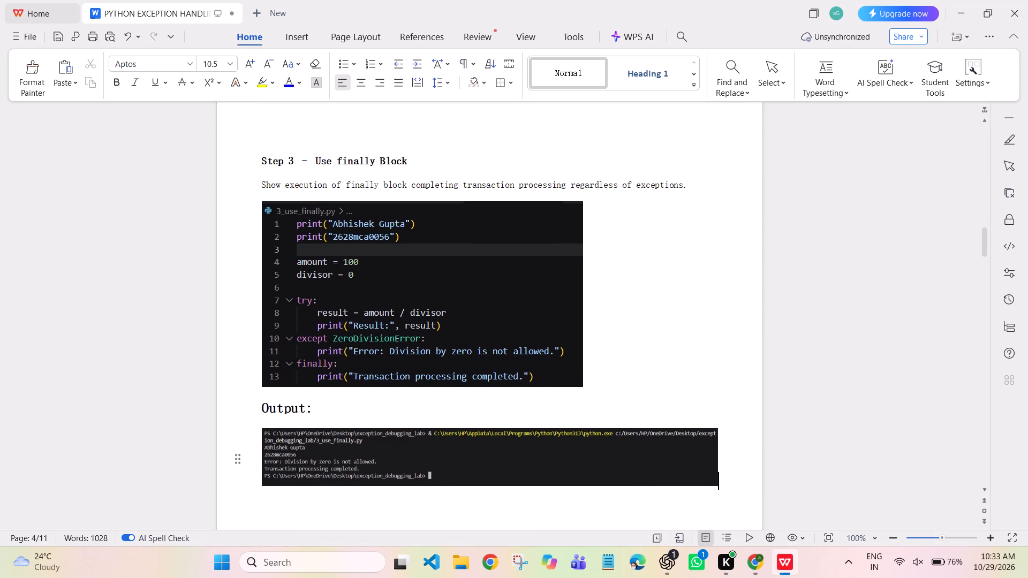
scroll(405, 482, "down", 2)
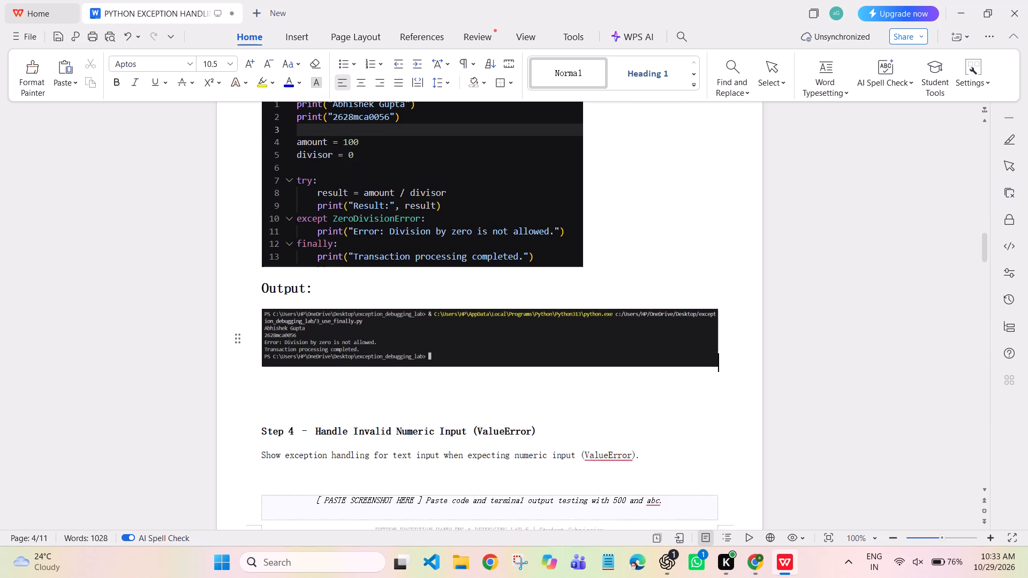
scroll(405, 482, "down", 3)
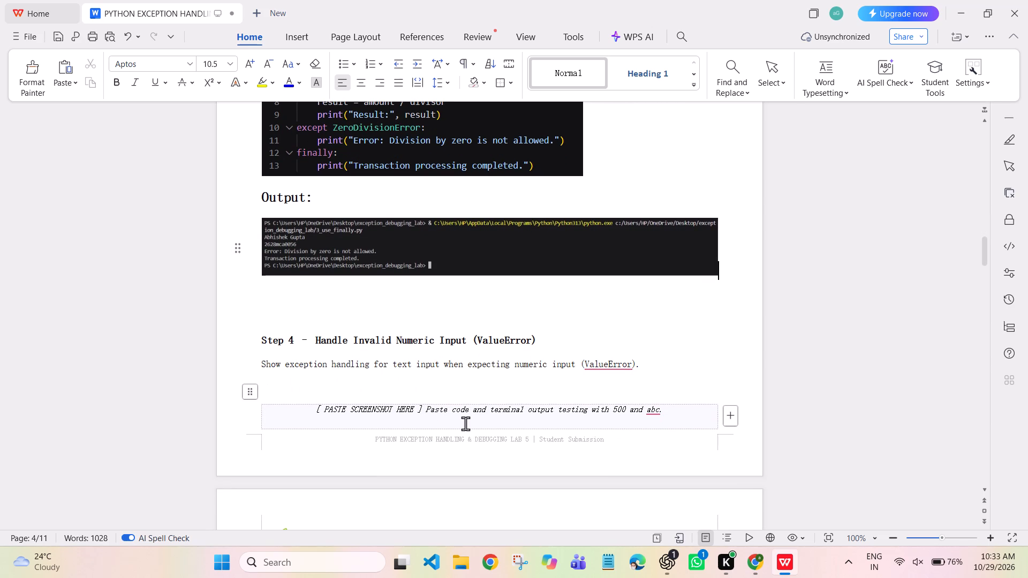
right_click(462, 423)
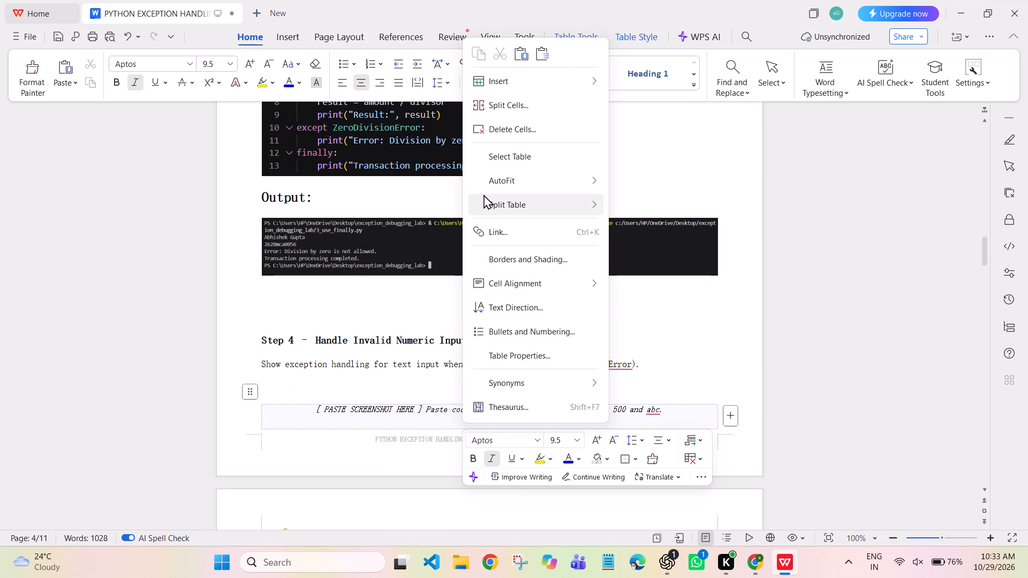
left_click(502, 154)
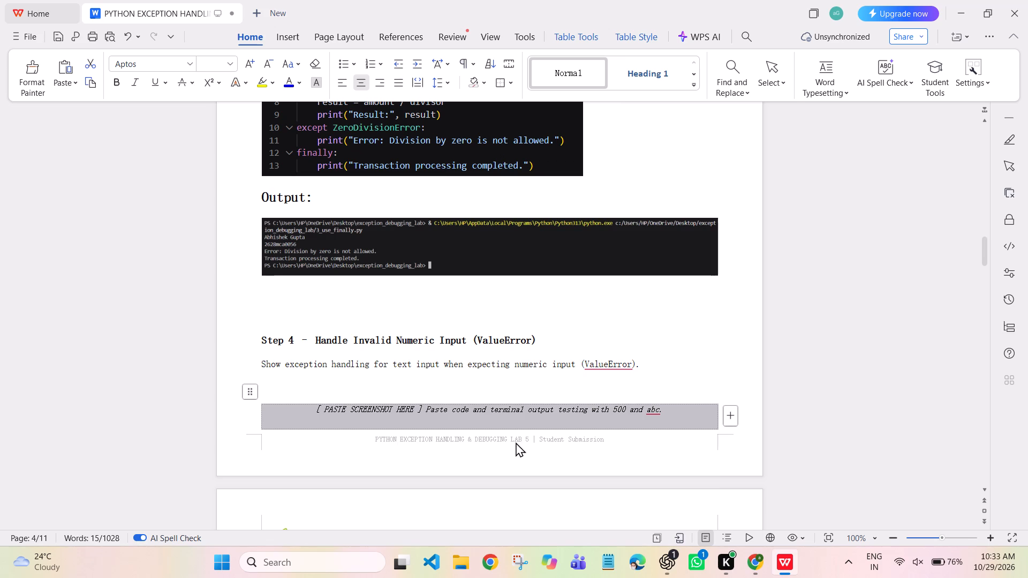
right_click(530, 407)
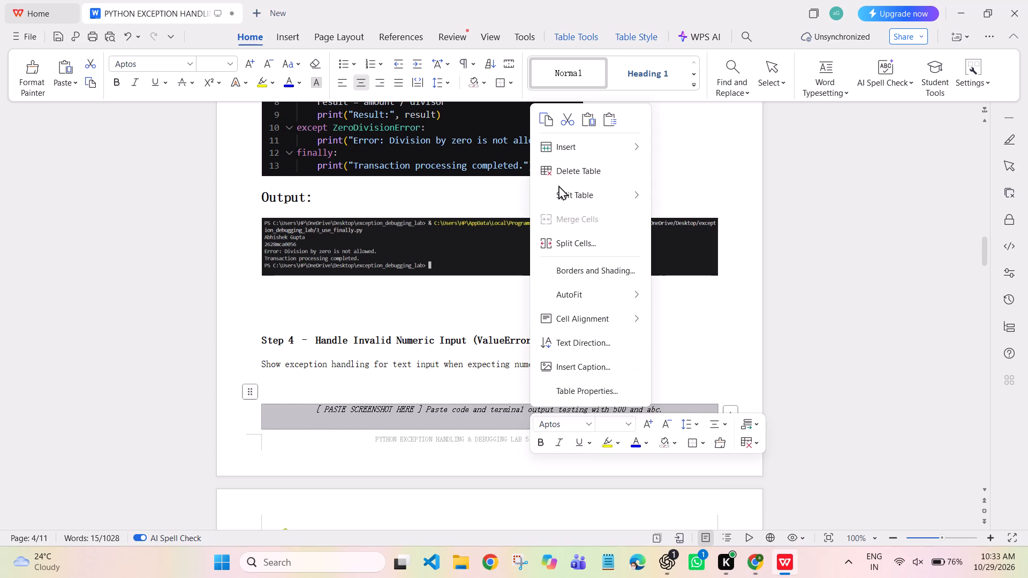
left_click(564, 165)
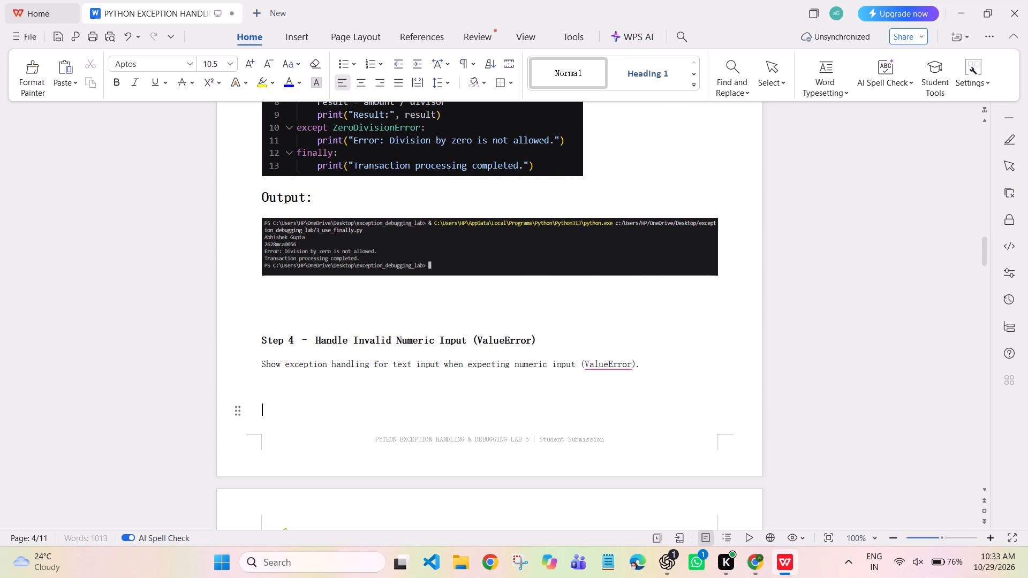
left_click(277, 383)
Reopen Visual Studio Code, open 4_numric_input.py, and capture and copy a screenshot of its full code including the file name.
left_click(435, 558)
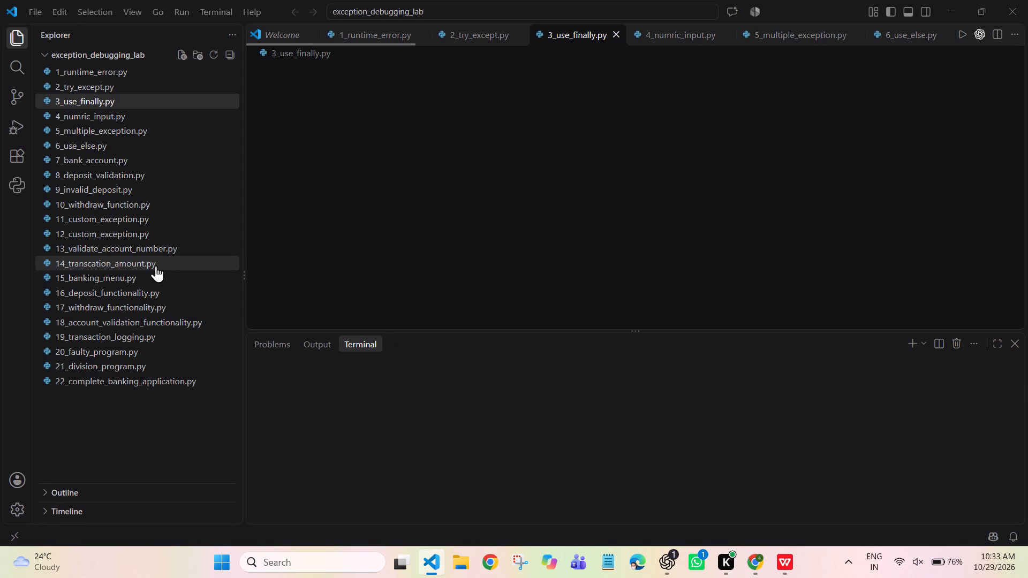
left_click(126, 117)
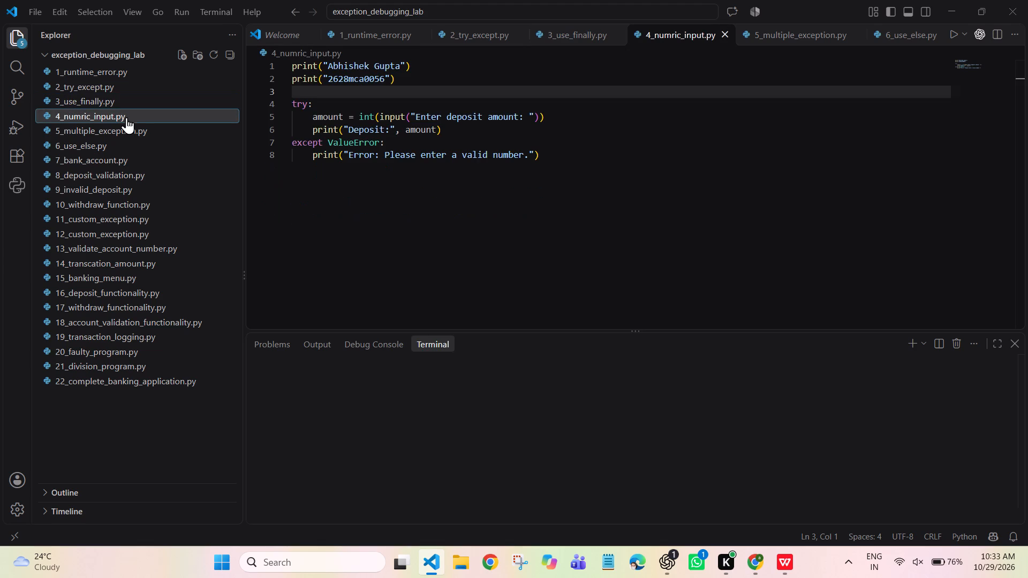
key("Print")
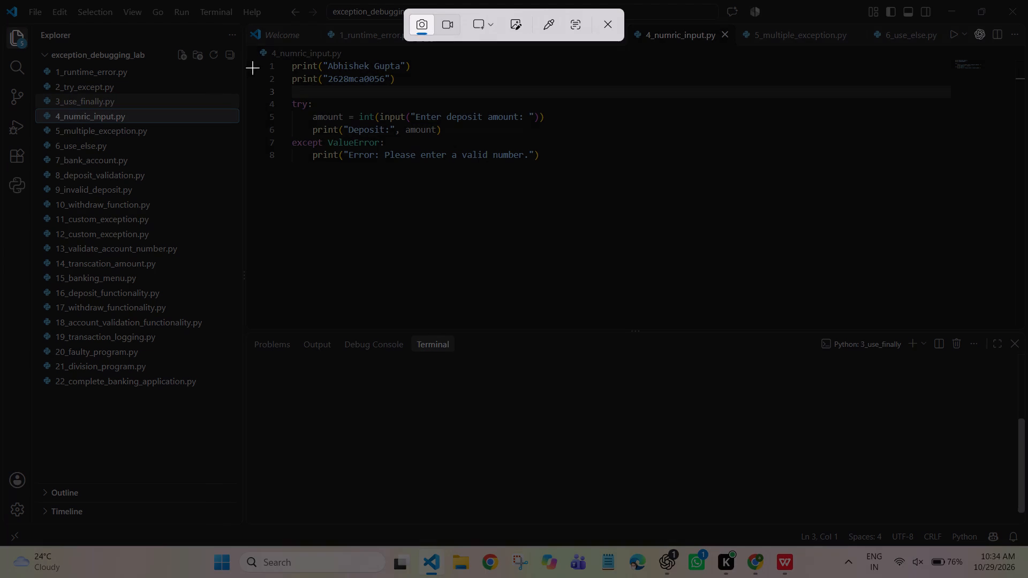
left_click_drag(259, 43, 383, 125)
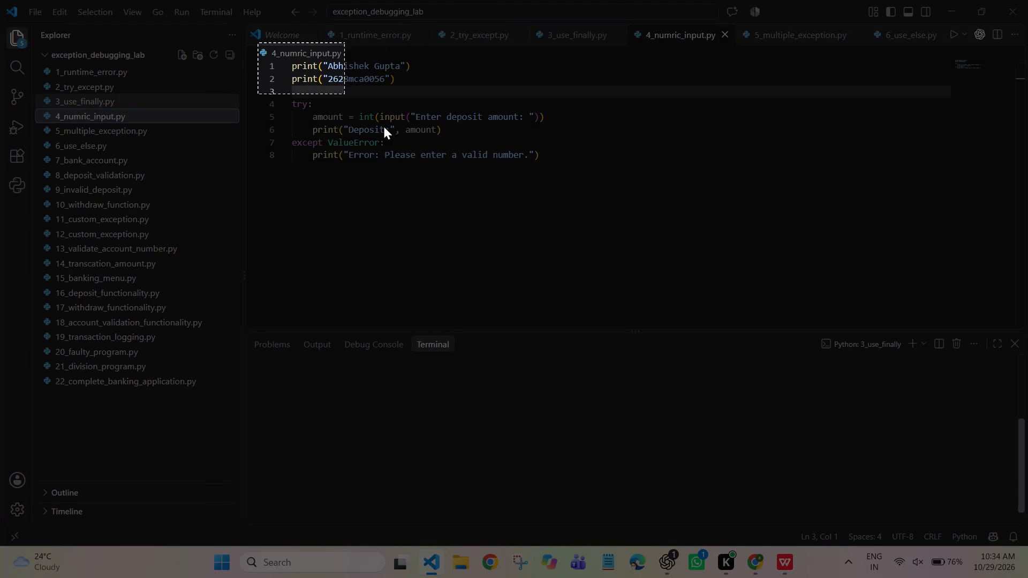
left_click_drag(383, 125, 572, 186)
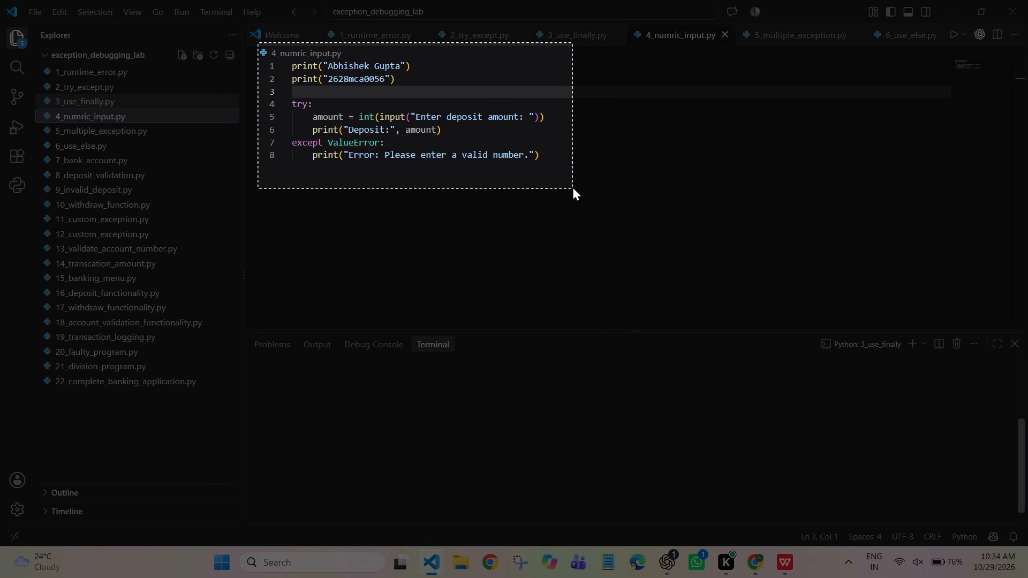
left_click_drag(572, 186, 572, 174)
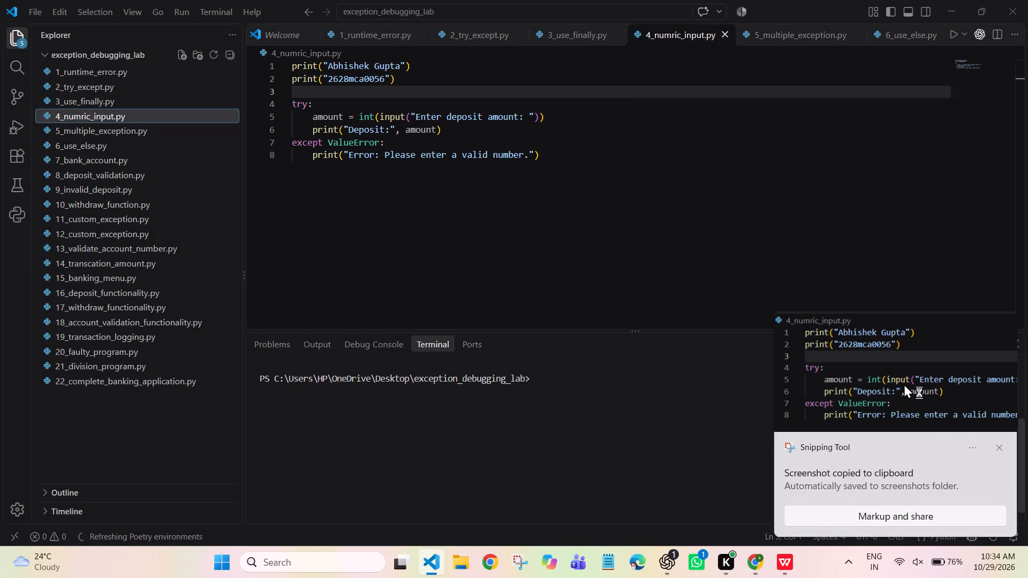
left_click(904, 384)
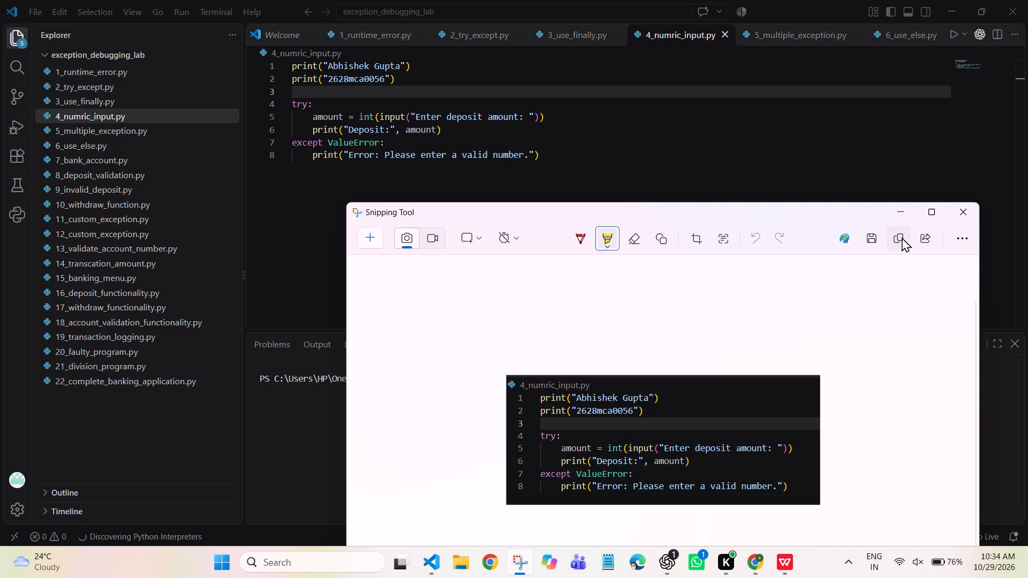
left_click(894, 241)
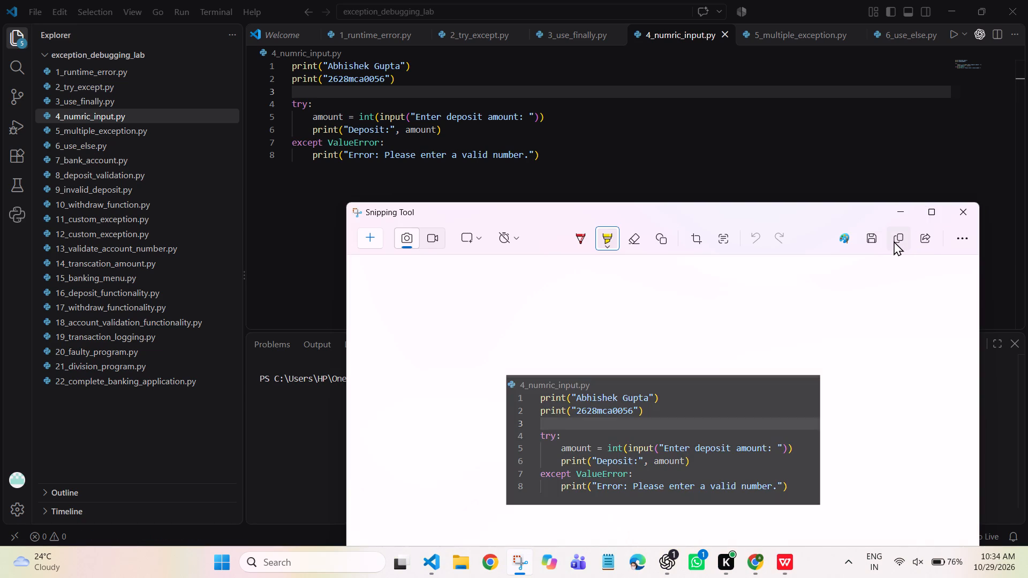
left_click(964, 210)
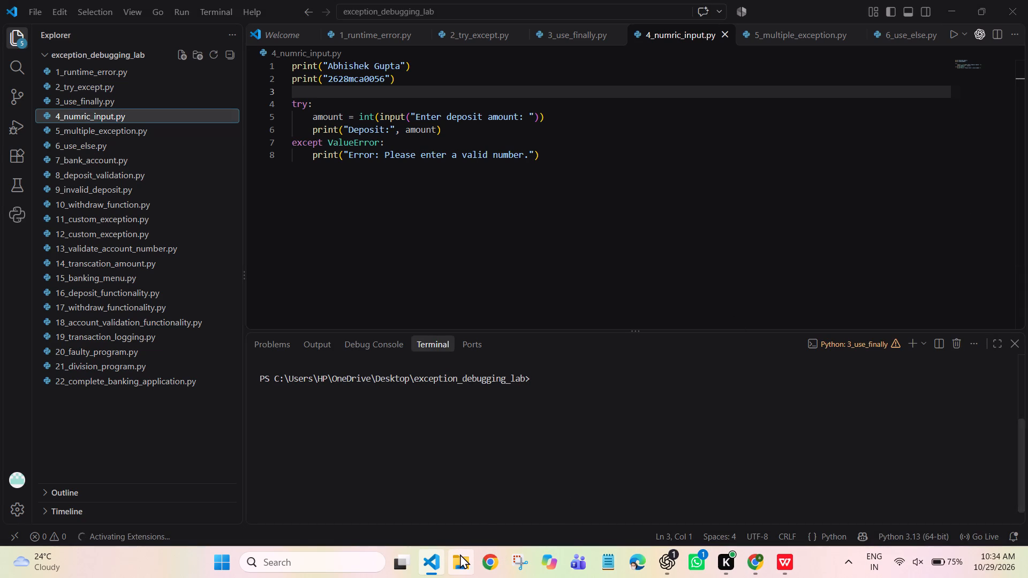
Switch back to the report and paste the 4_numric_input.py code screenshot below the Step 4 description.
key("alt+Tab")
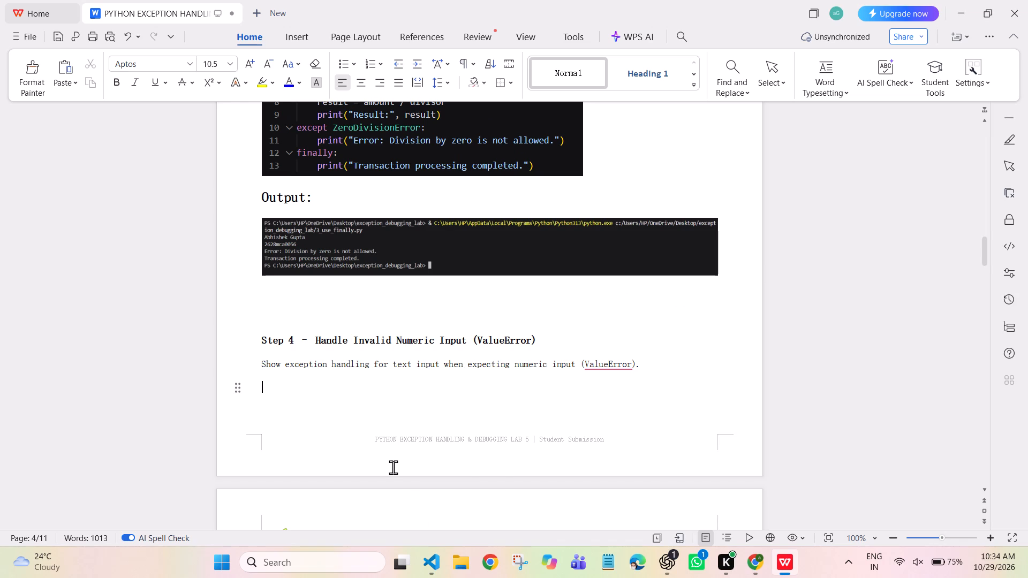
key("ctrl+v")
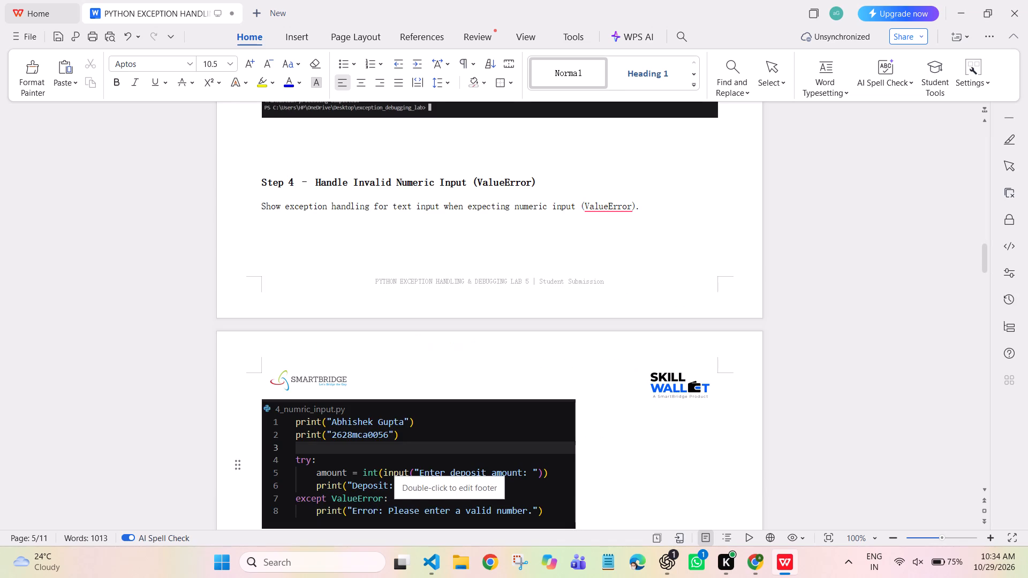
Add the label "Output:" on a new line directly below the Step 4 code screenshot.
scroll(469, 459, "down", 3)
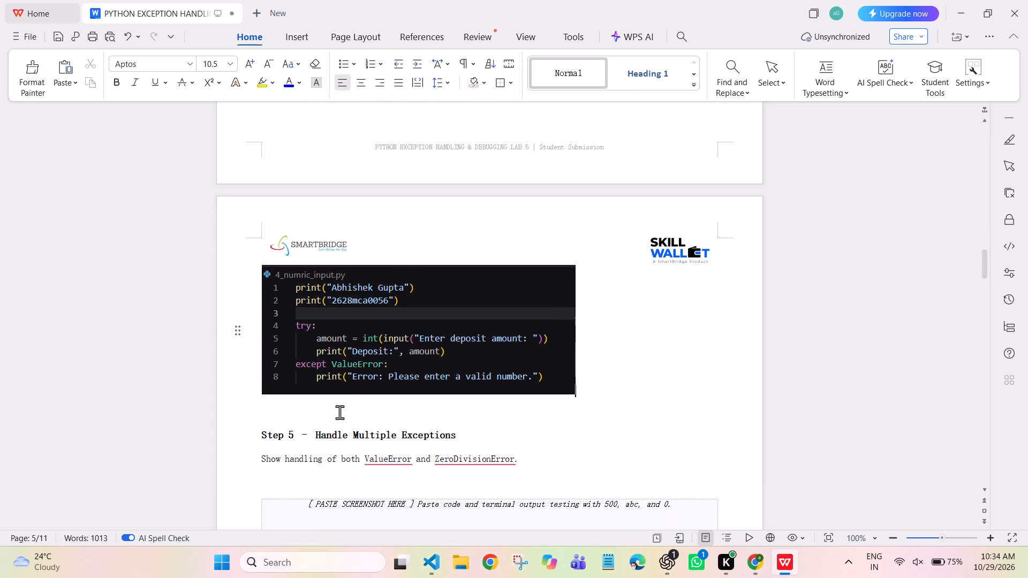
key("Return")
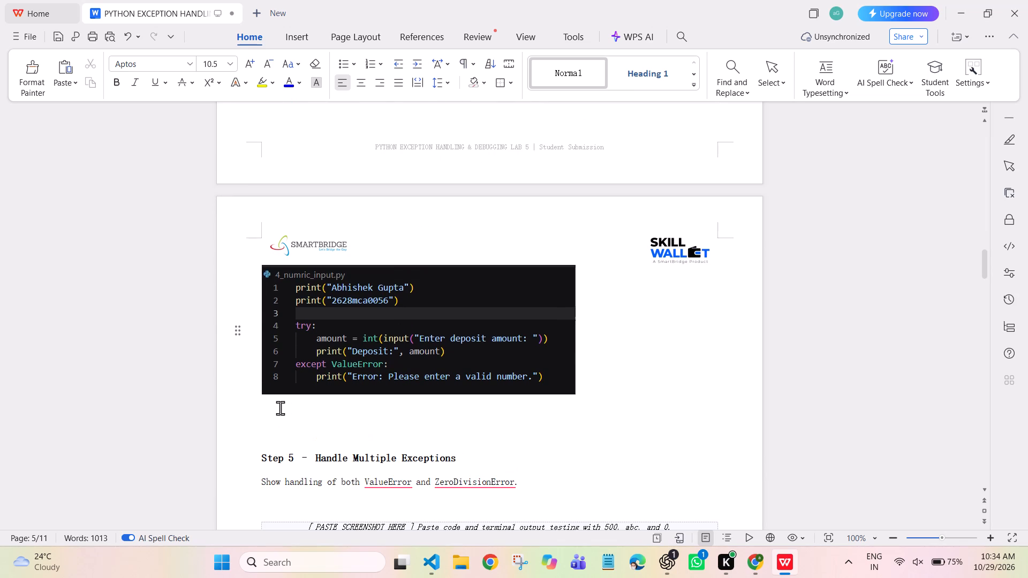
type("out")
type("pu")
key("t")
key("shift+colon")
Format the Step 4 "Output:" label as bold at size 16.
left_click_drag(299, 414, 253, 409)
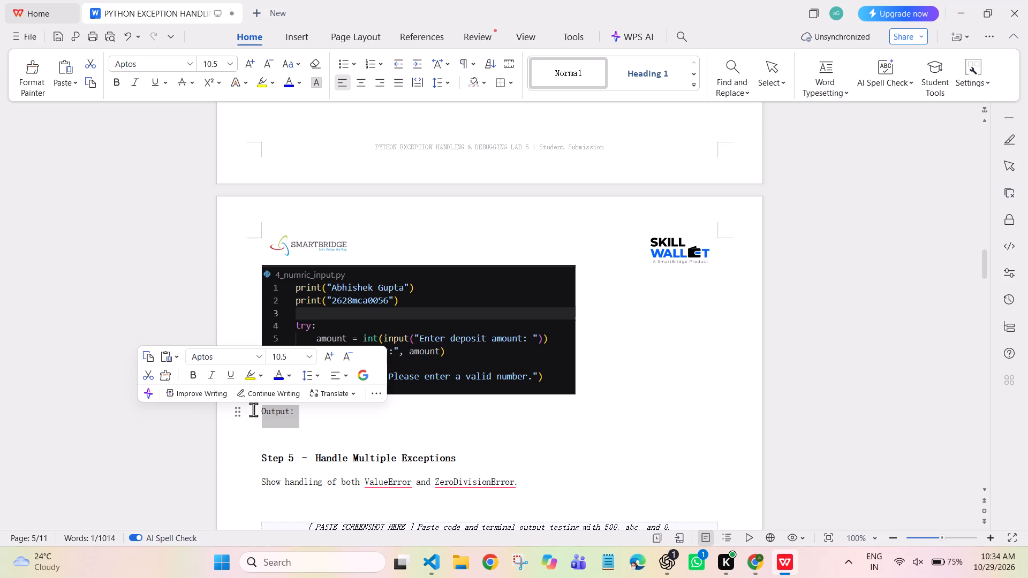
left_click(192, 370)
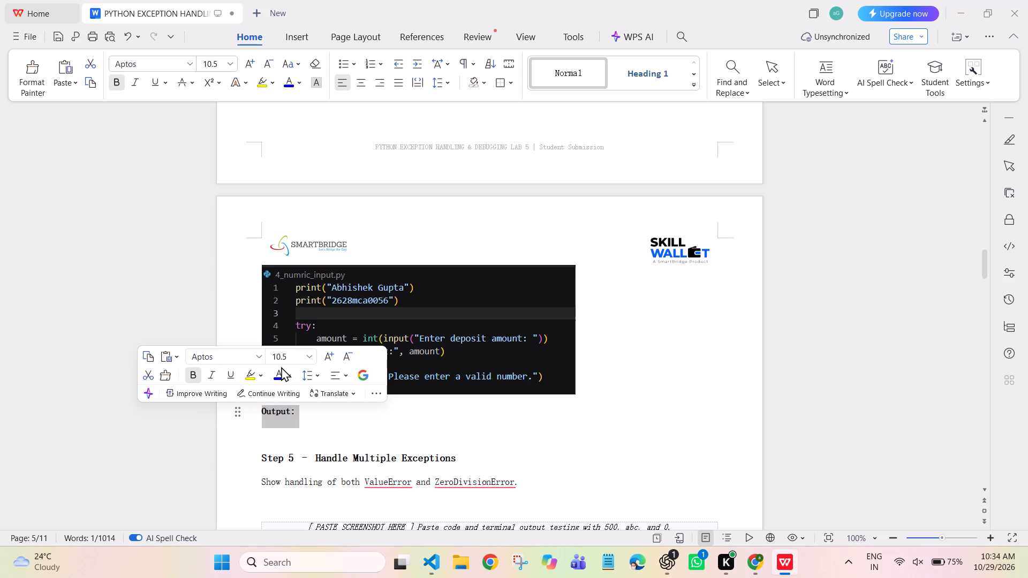
left_click(307, 360)
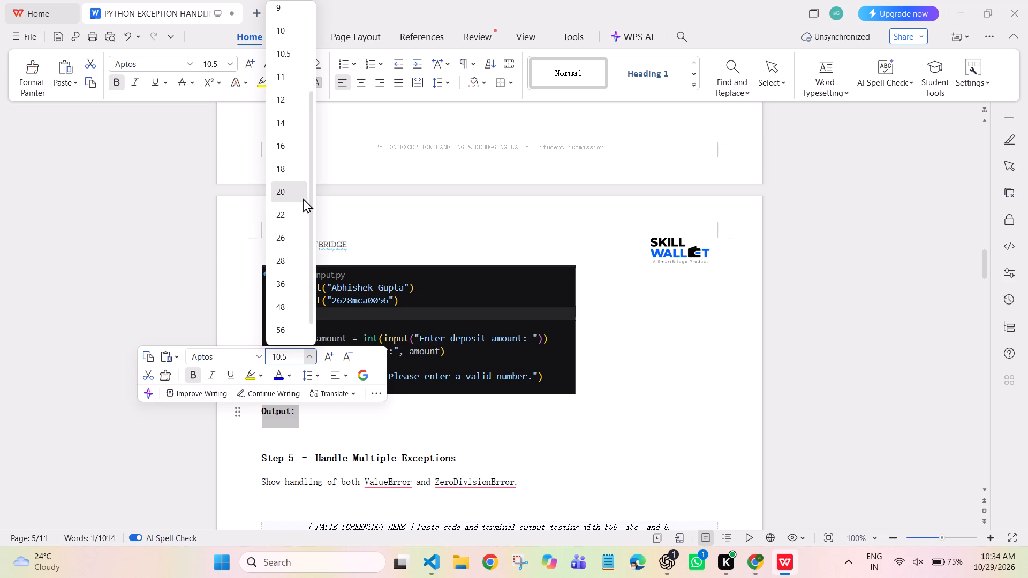
left_click(291, 150)
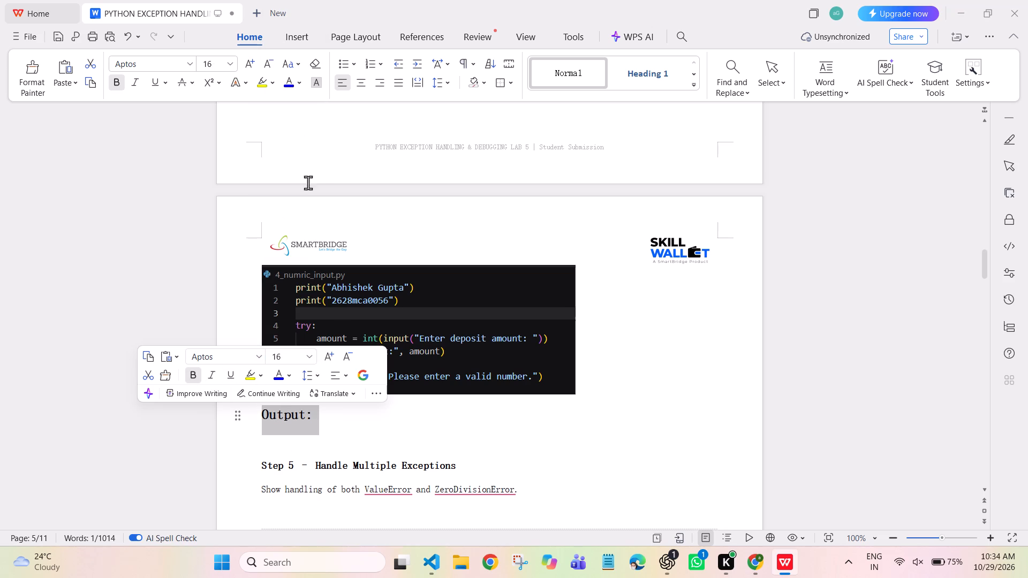
left_click(342, 420)
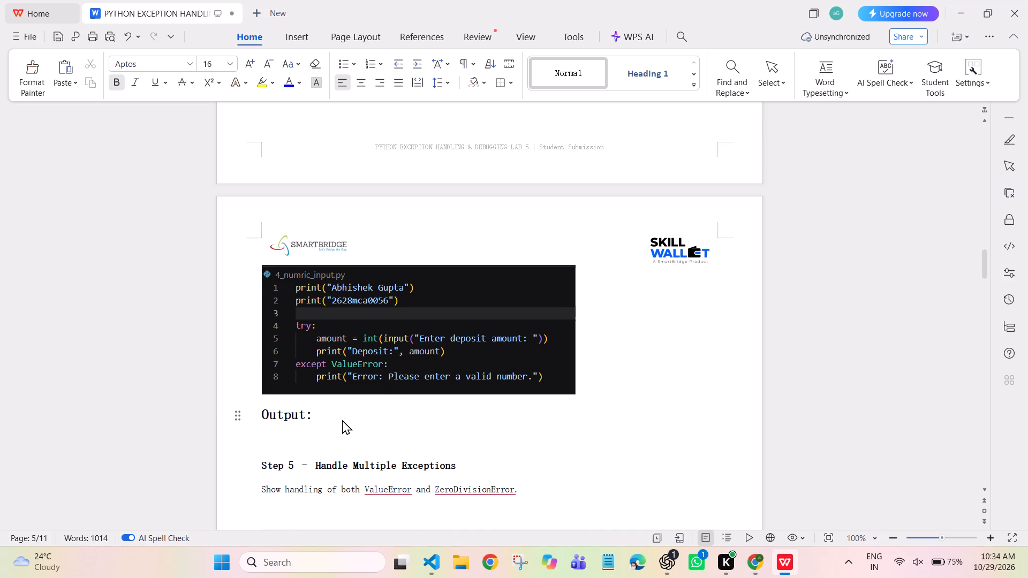
Add a line below the Step 4 "Output:" label, and run 4_numric_input.py in a fresh Visual Studio Code terminal with deposit amount 200.
key("Return")
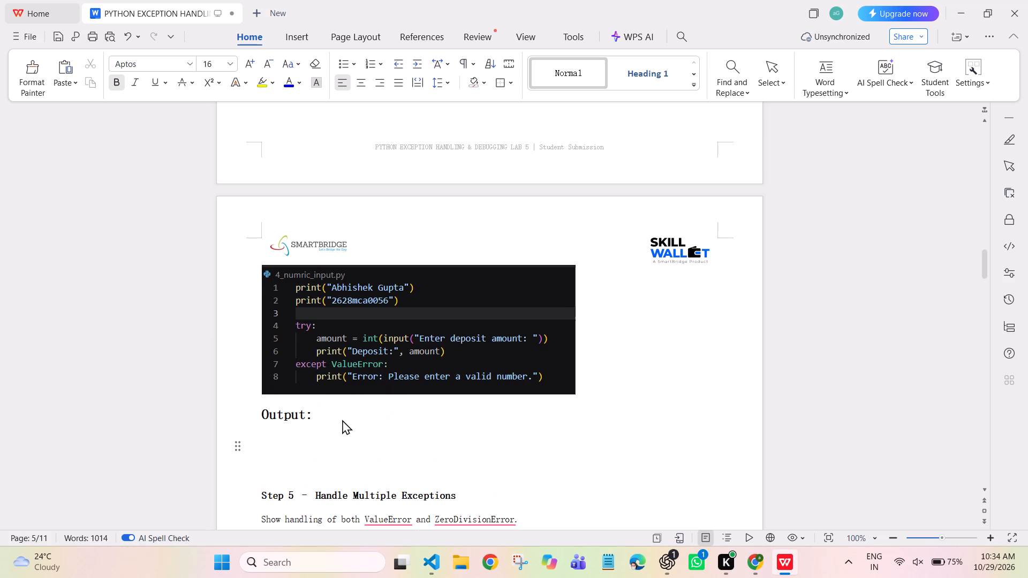
key("alt+Tab")
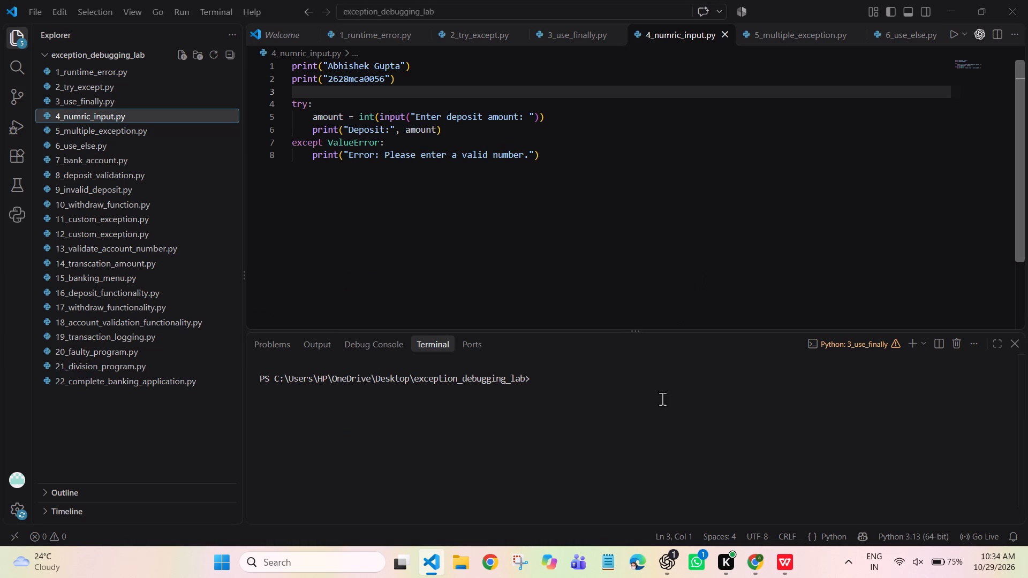
left_click(955, 348)
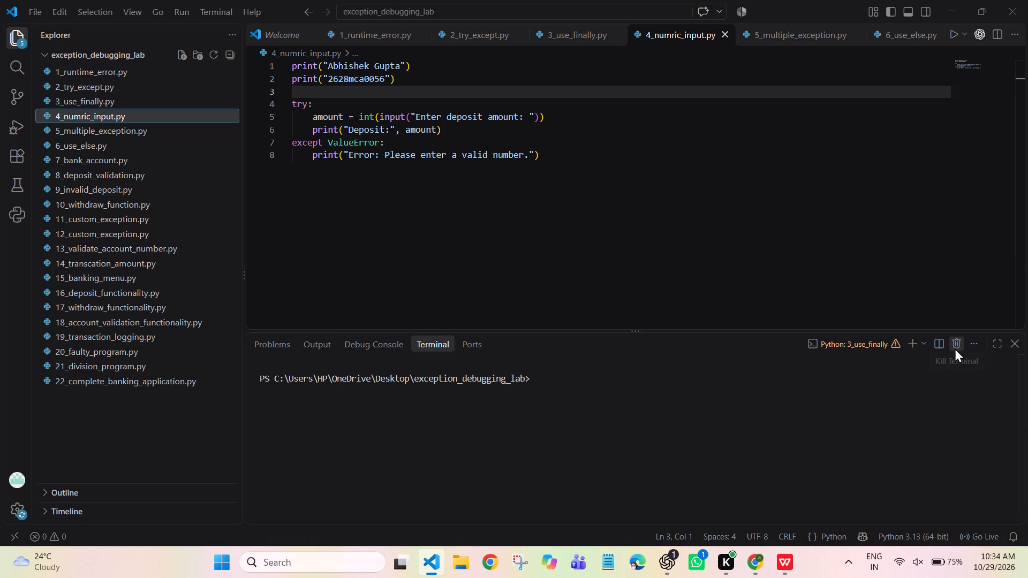
left_click(969, 33)
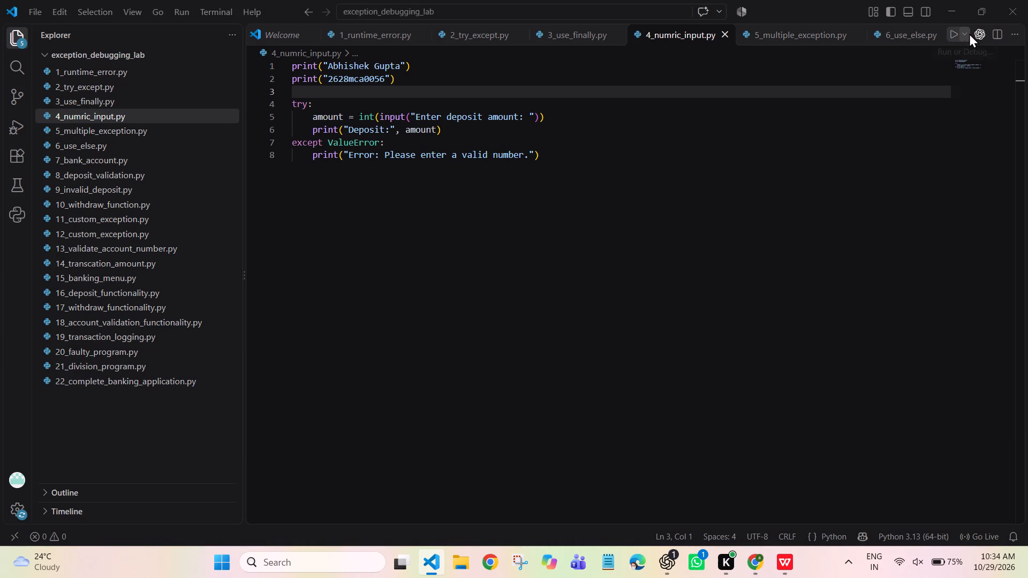
left_click(873, 92)
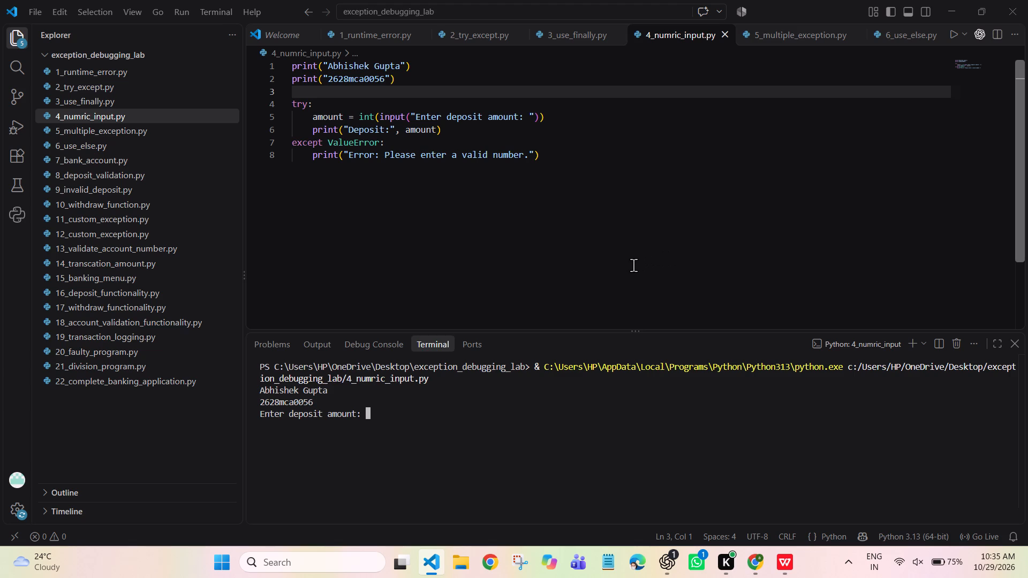
type("200")
key("Return")
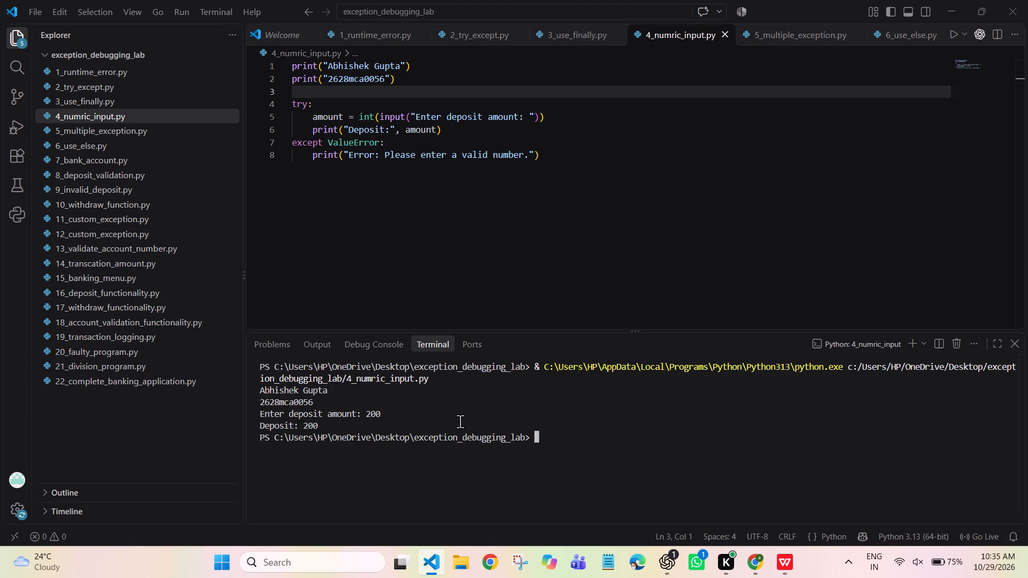
key("Delete")
Capture the full terminal output of the 4_numric_input.py run at full width and copy the screenshot.
key("Print")
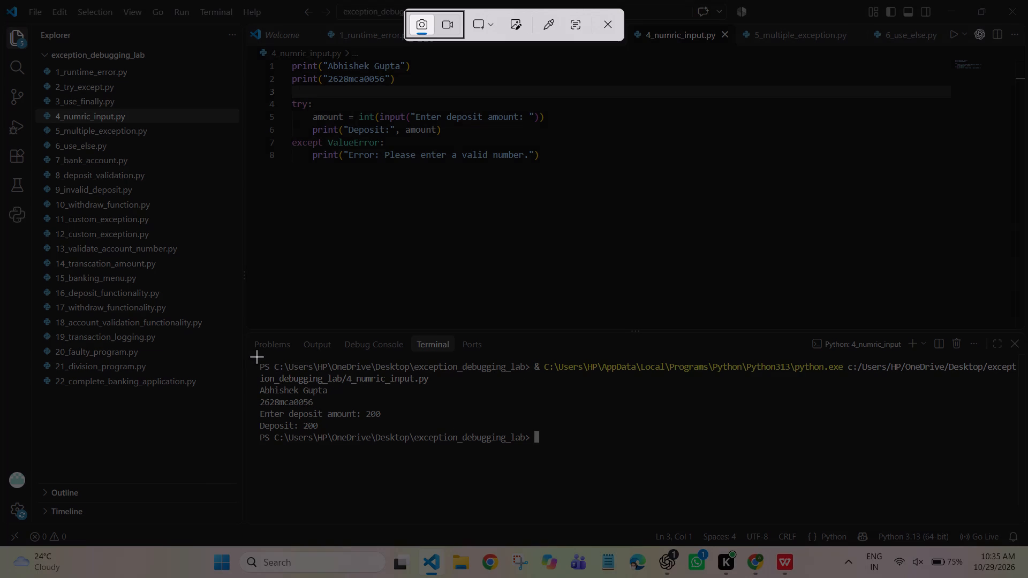
left_click_drag(252, 356, 486, 467)
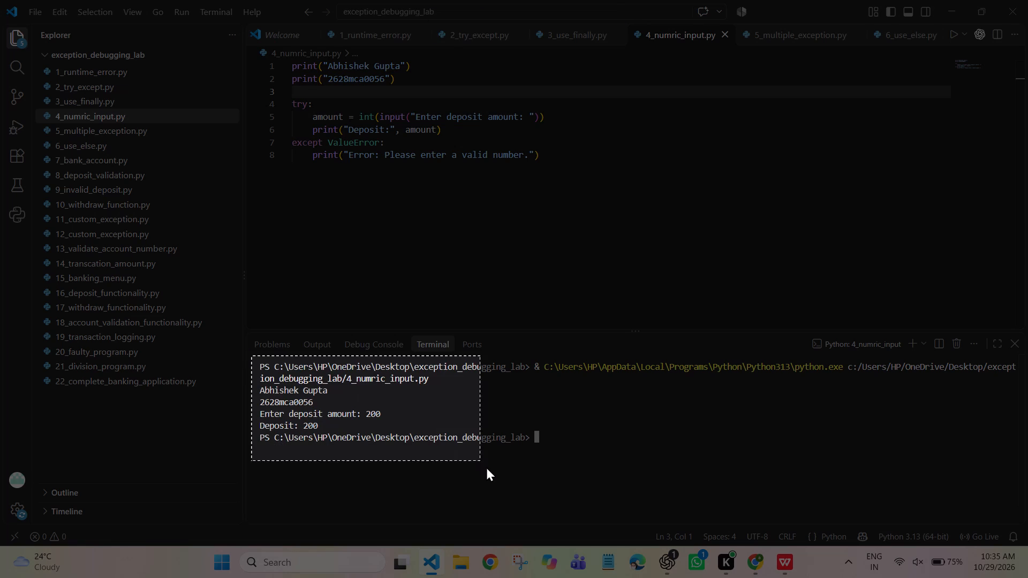
left_click_drag(486, 467, 583, 462)
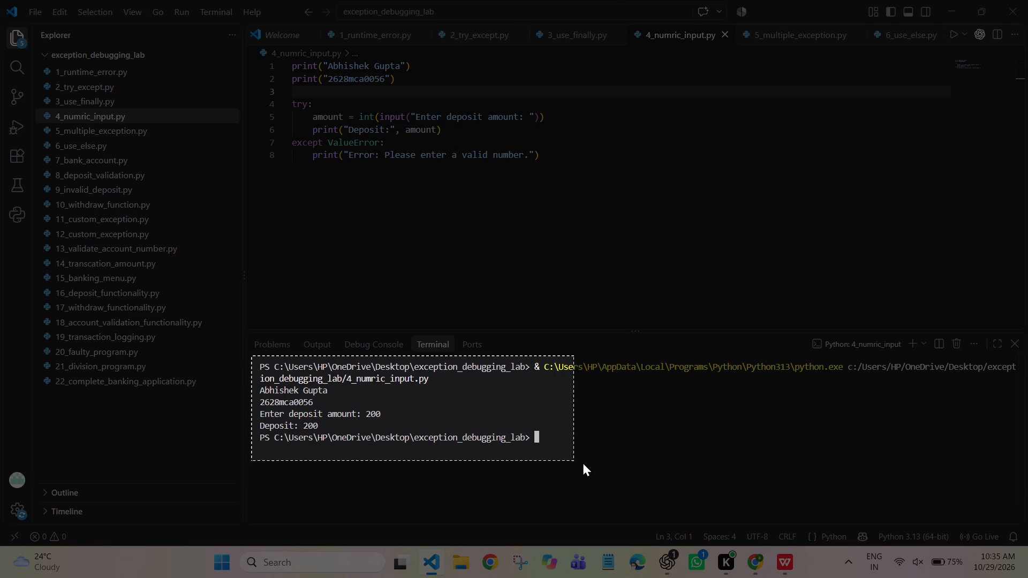
left_click_drag(583, 462, 986, 461)
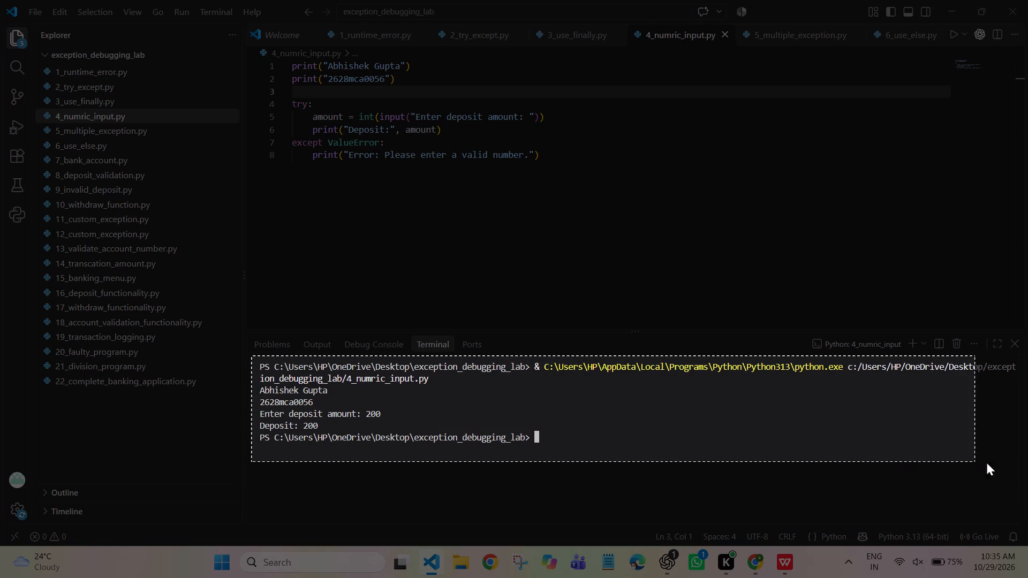
left_click_drag(986, 461, 1027, 467)
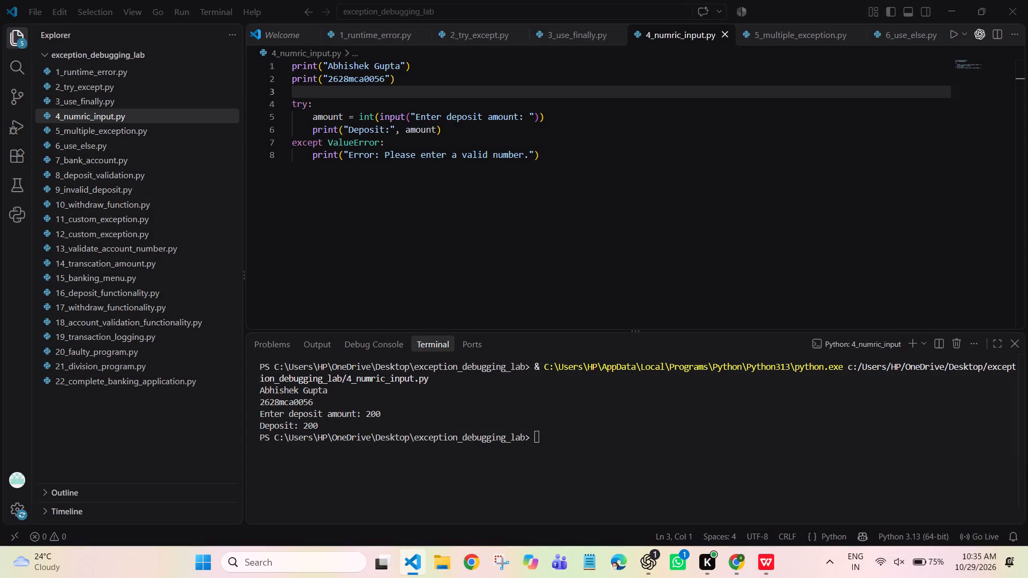
left_click(913, 406)
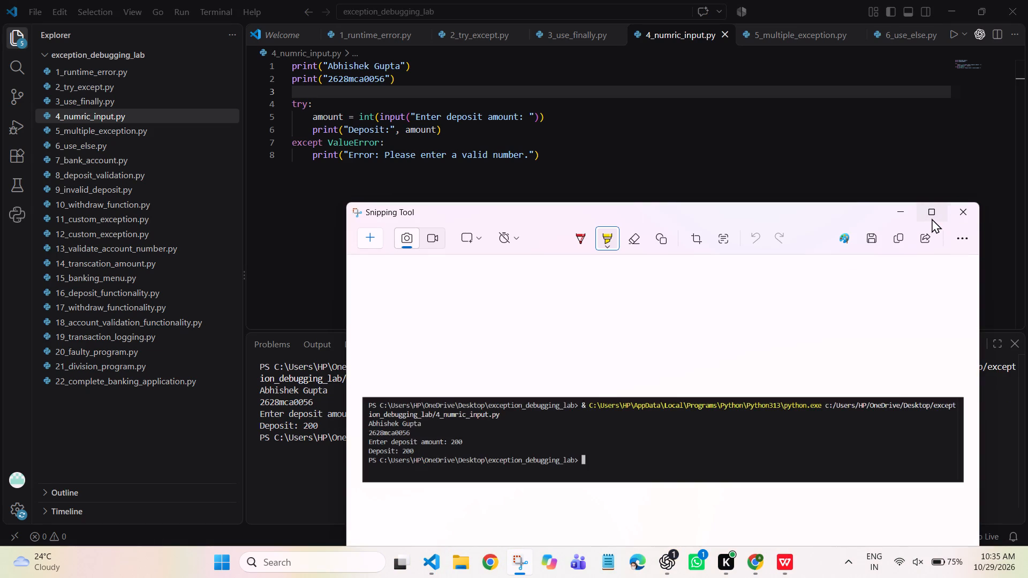
left_click(931, 216)
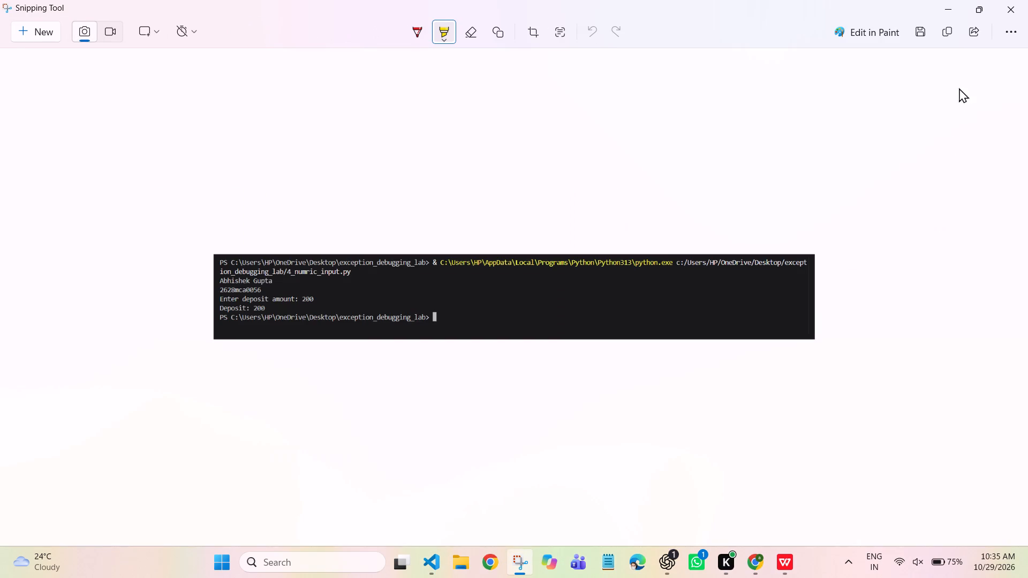
left_click(942, 28)
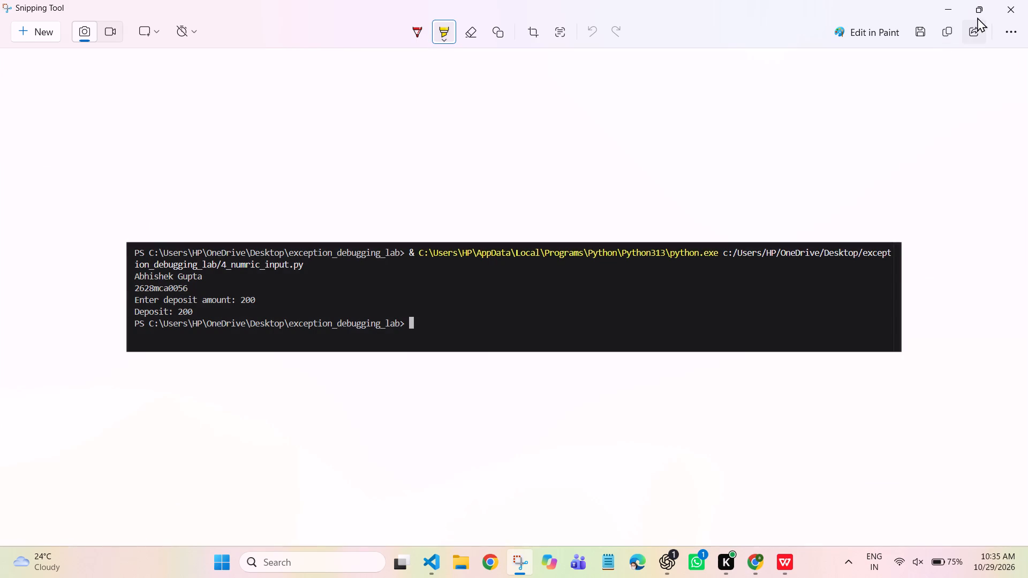
left_click(948, 28)
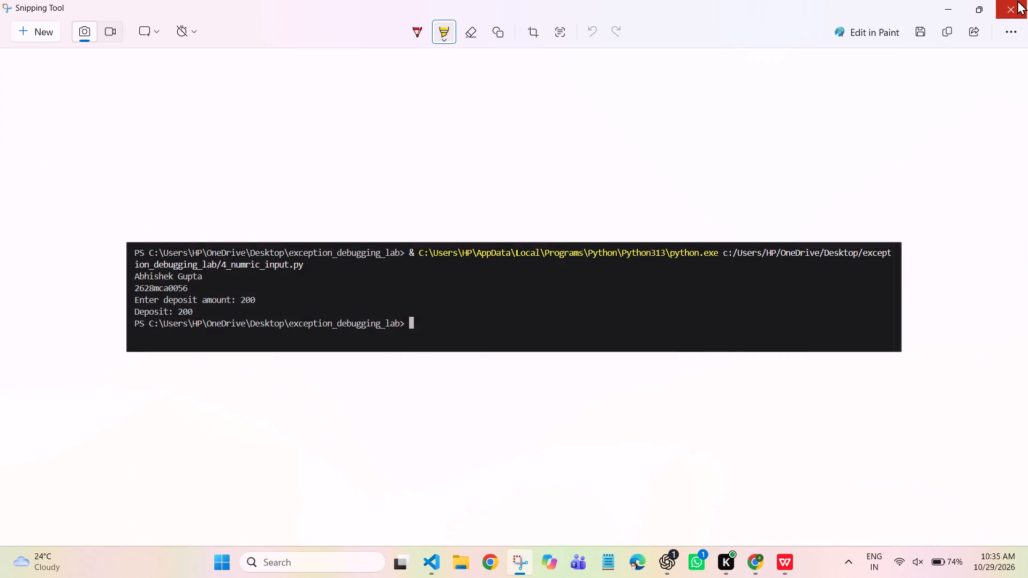
left_click(1017, 0)
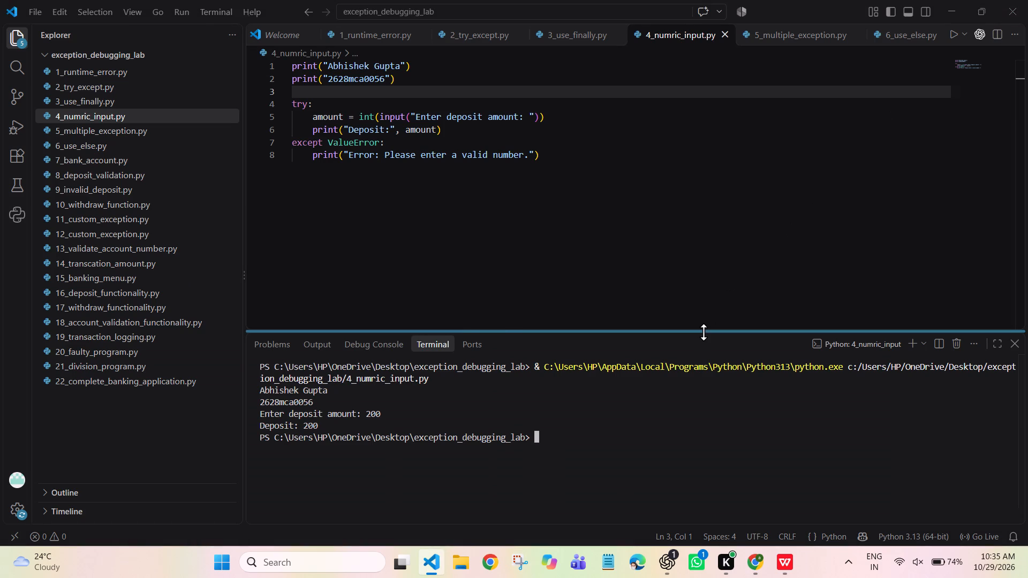
Switch back to the report and paste the terminal output screenshot below the Step 4 "Output:" label.
key("alt+Tab")
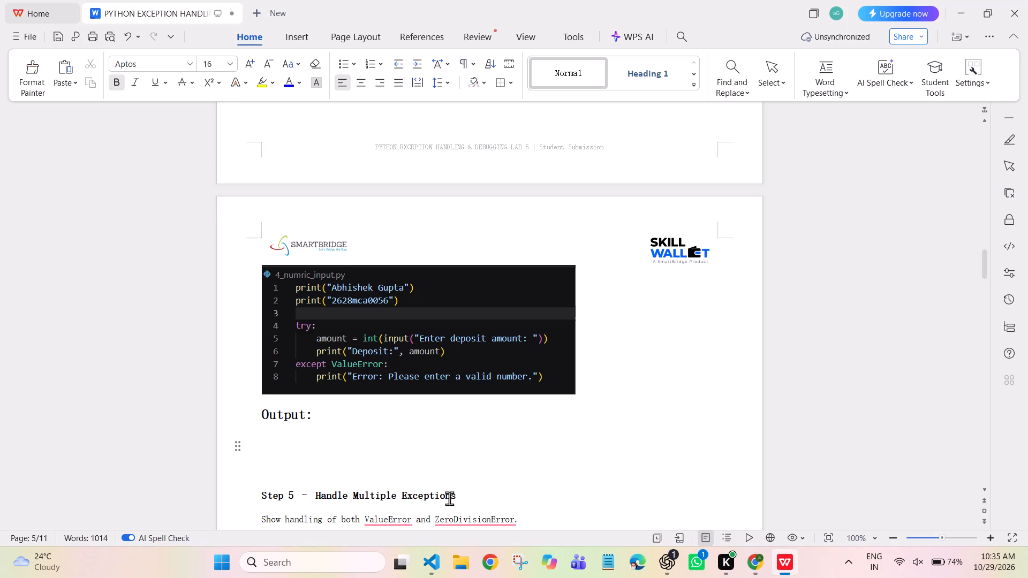
key("ctrl+v")
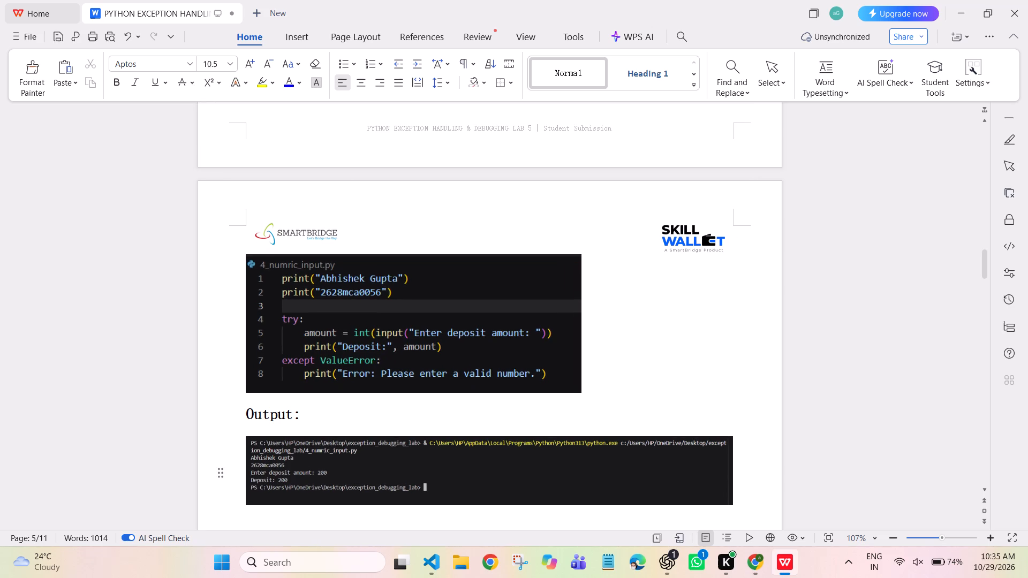
Delete the "[ PASTE SCREENSHOT HERE ]" placeholder table under Step 5 – Handle Multiple Exceptions.
scroll(518, 446, "down", 4)
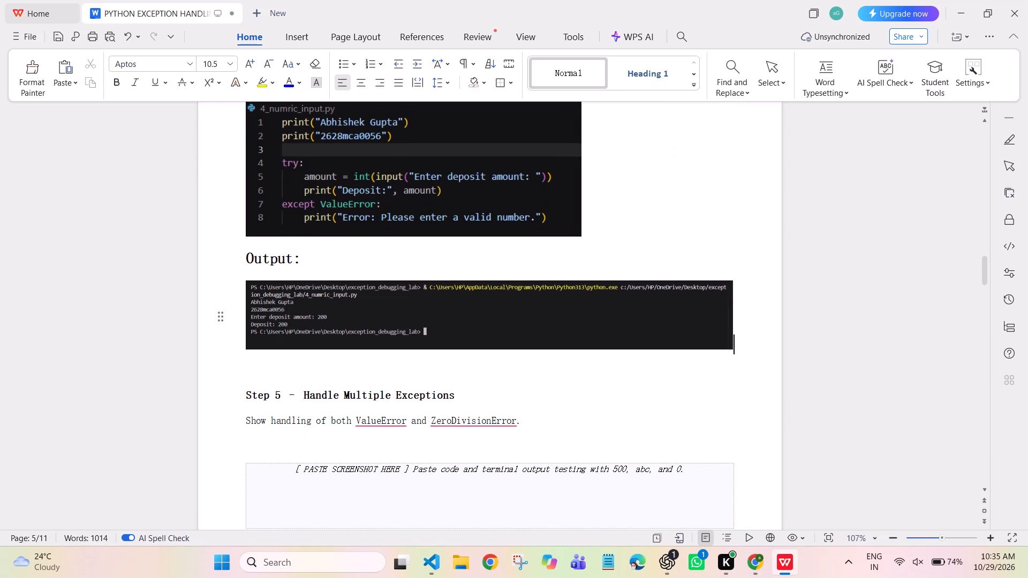
scroll(518, 446, "down", 3)
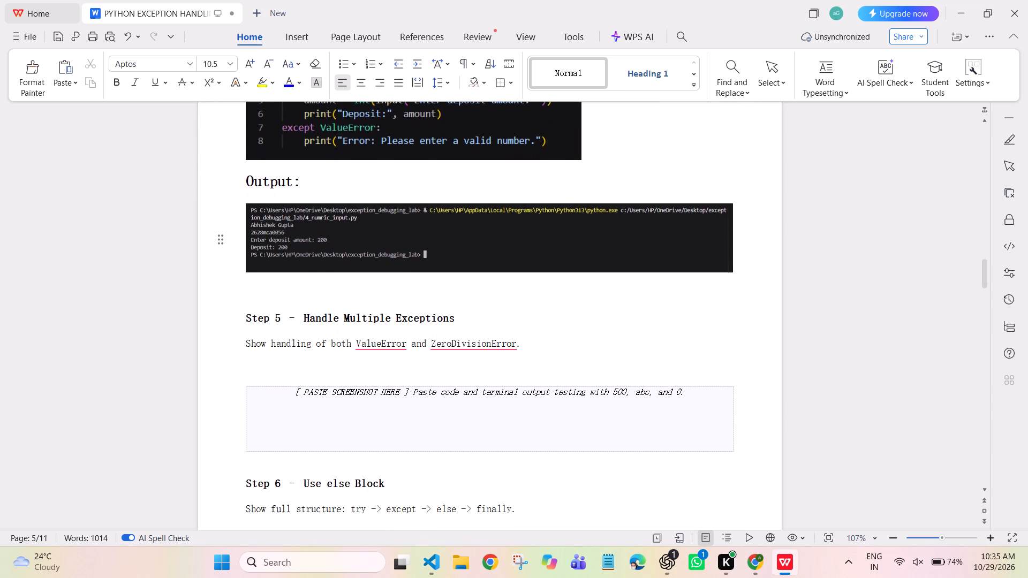
right_click(522, 399)
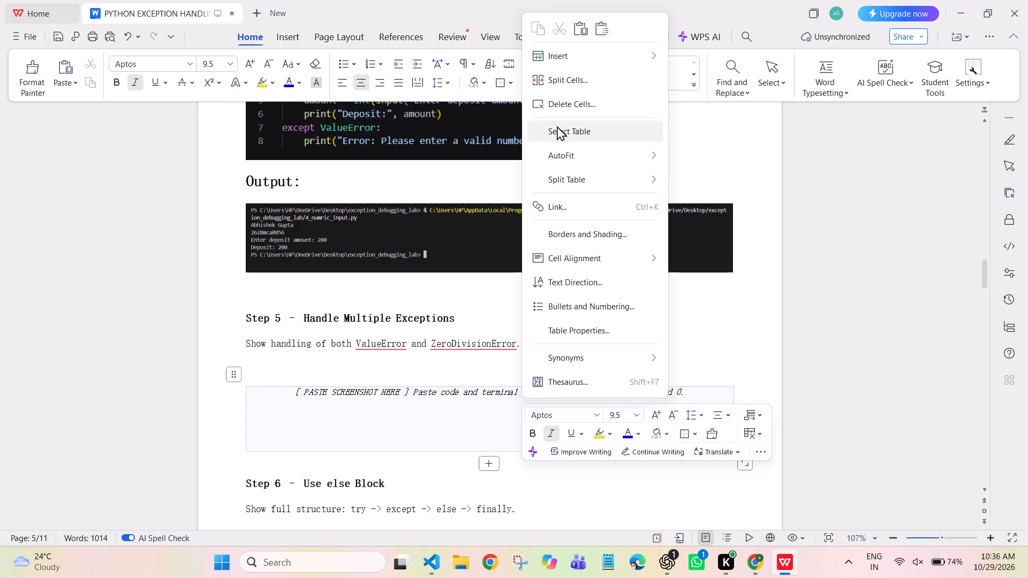
left_click(557, 126)
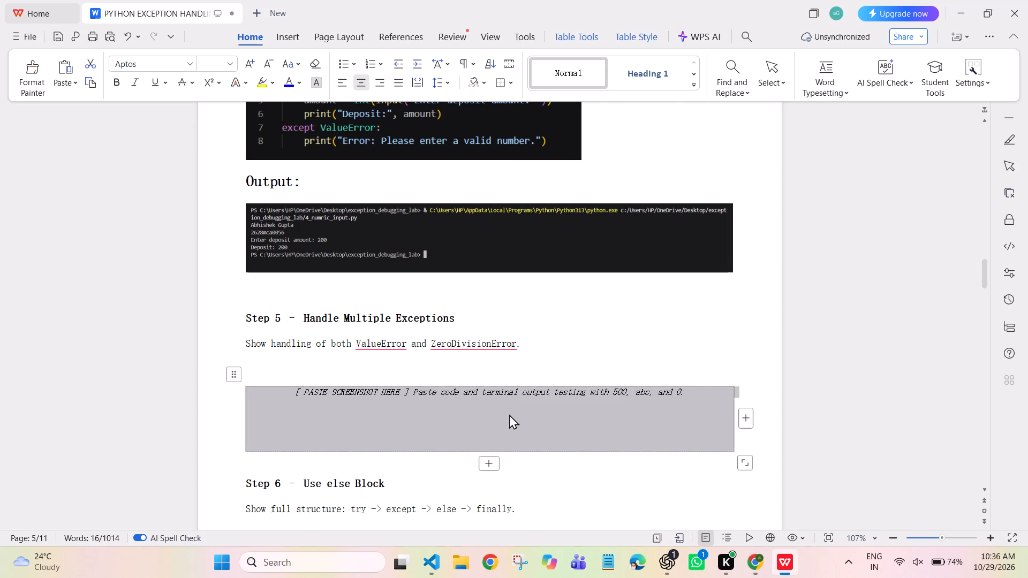
right_click(509, 414)
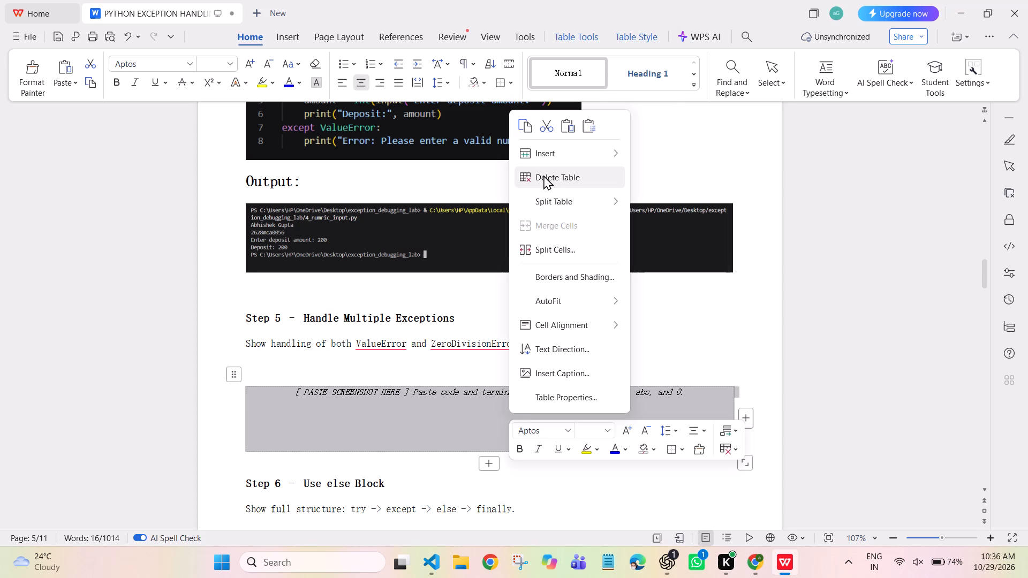
left_click(543, 175)
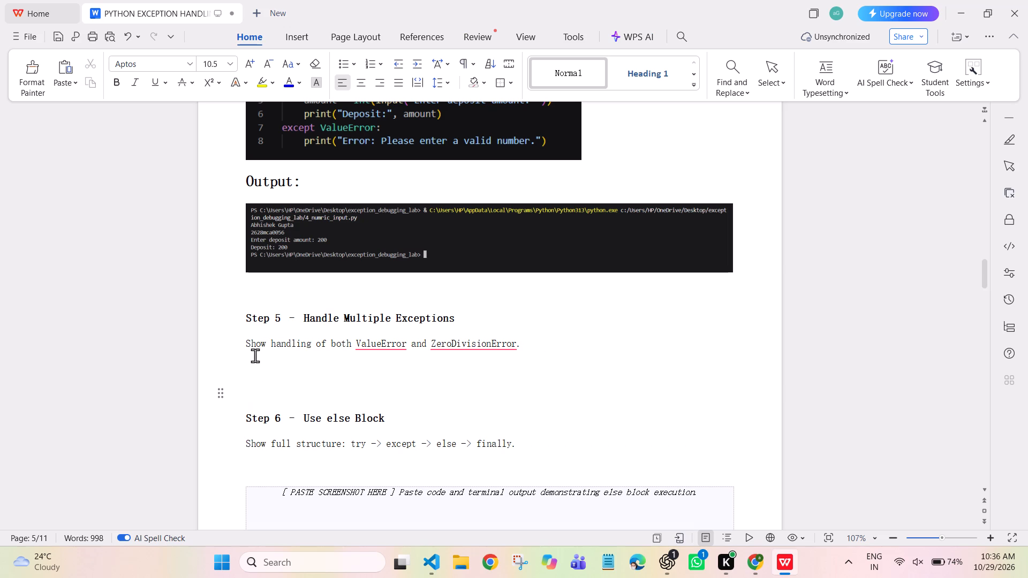
Add an empty line directly below the Step 5 description about ValueError and ZeroDivisionError.
left_click(255, 355)
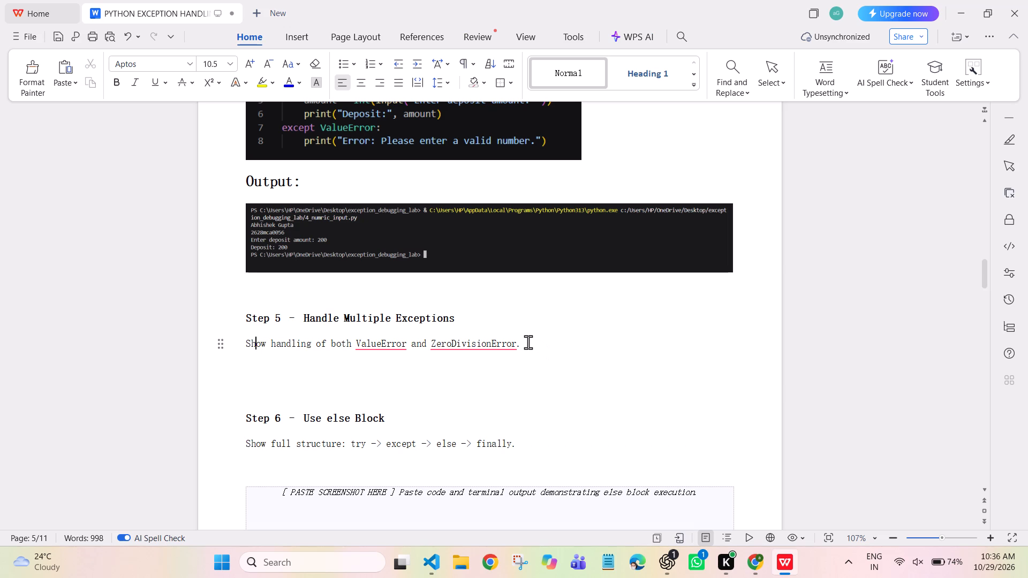
left_click(528, 342)
key("Return")
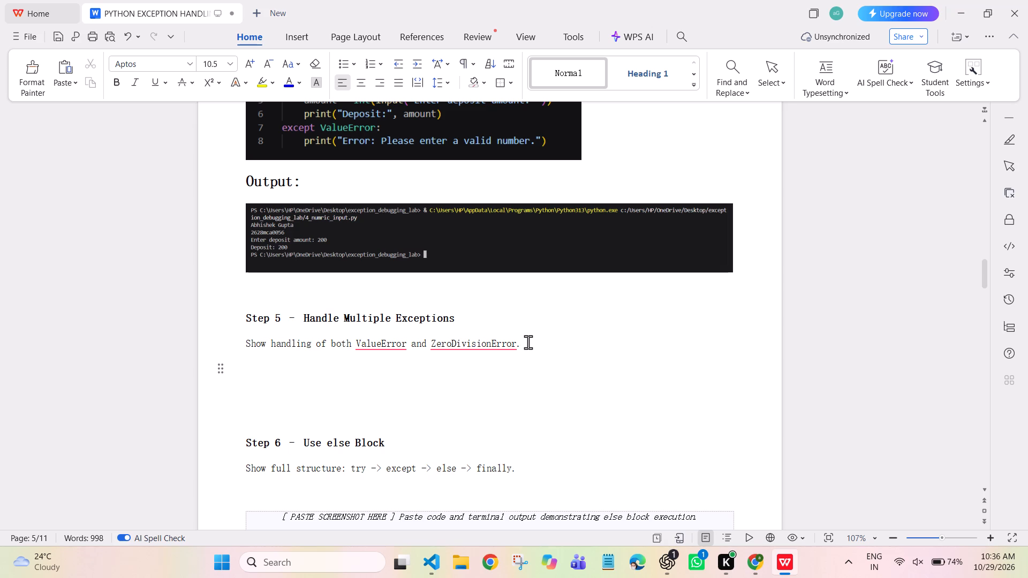
Switch to Visual Studio Code, capture the full code of 5_multiple_exception.py with its file name line, and copy the screenshot.
key("alt+Tab")
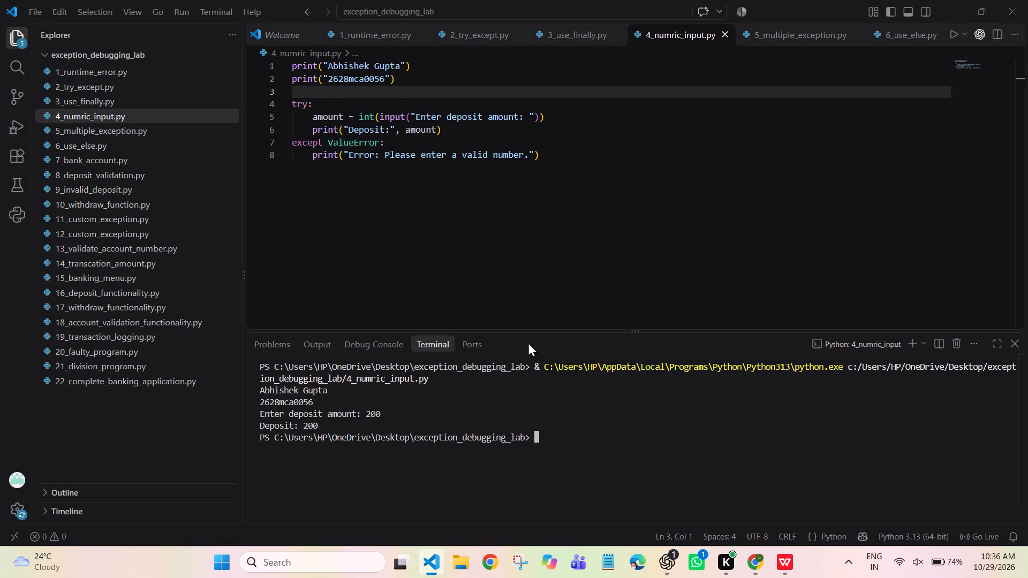
left_click(148, 131)
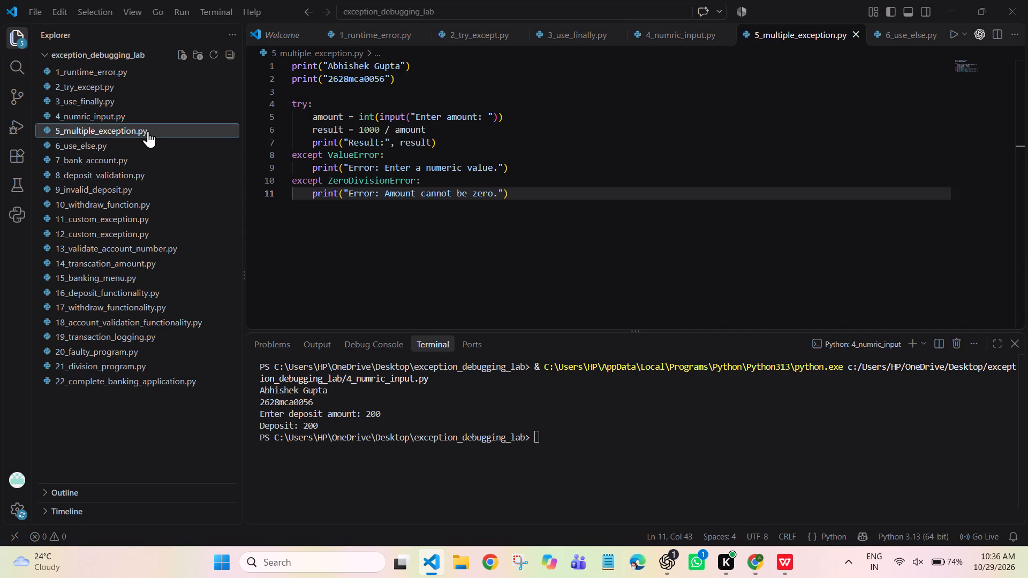
key("Tab")
key("alt+Tab")
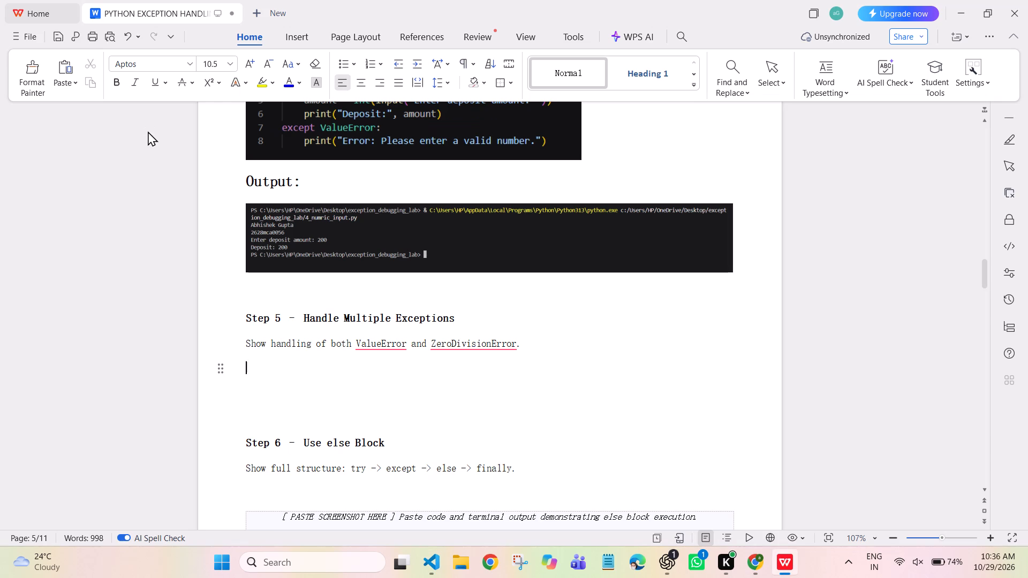
key("alt+Tab")
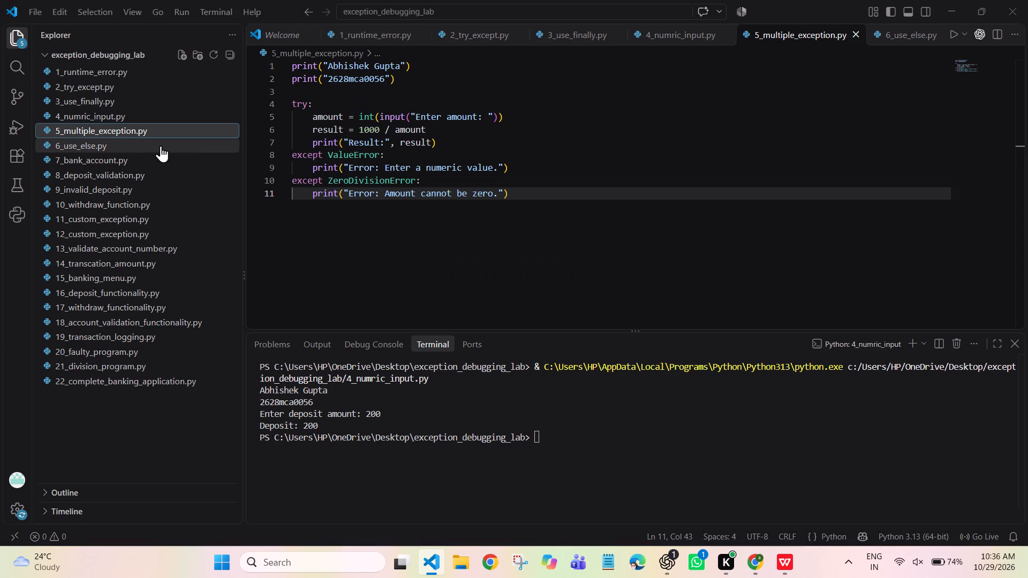
key("Print")
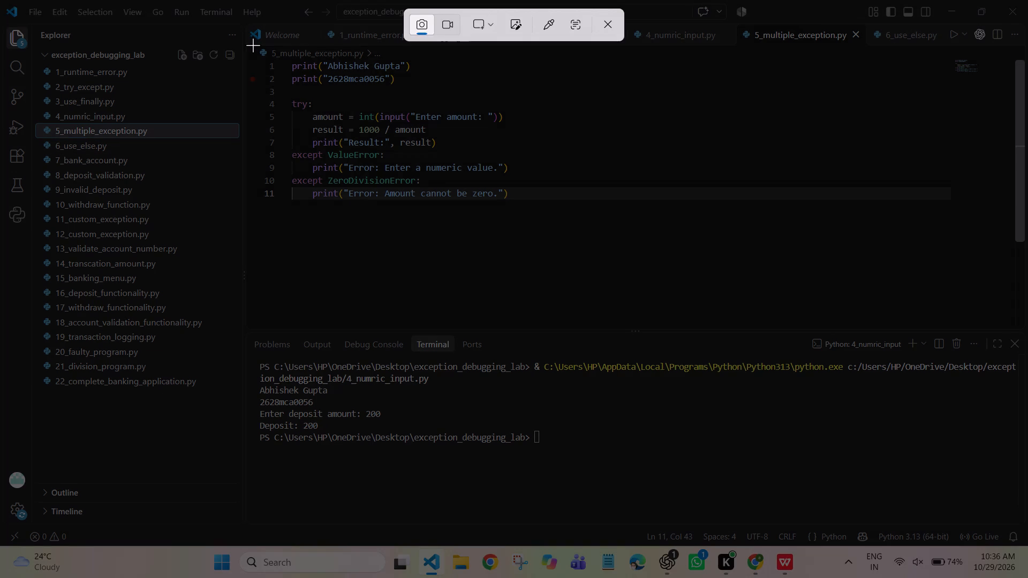
left_click_drag(253, 45, 513, 199)
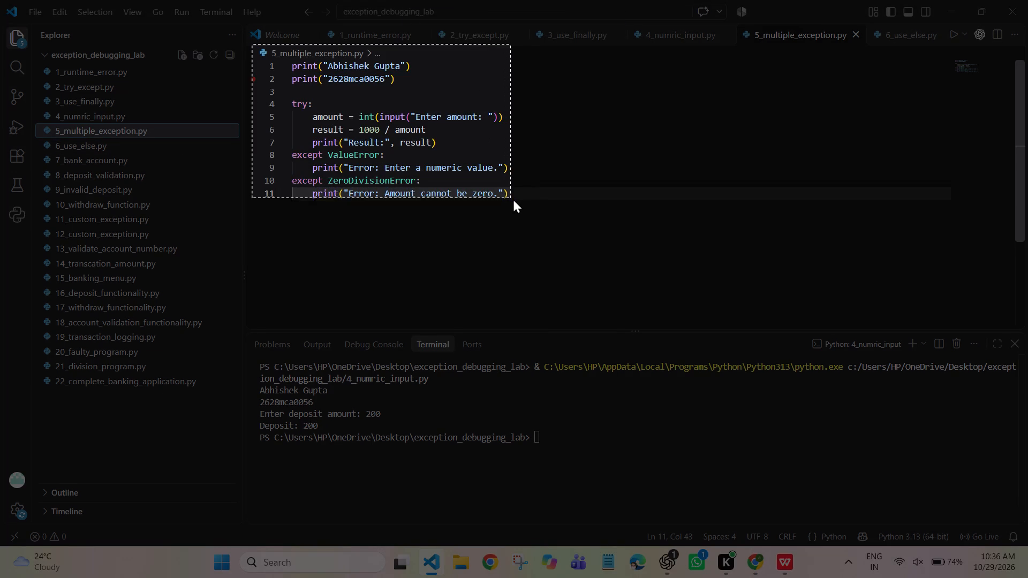
left_click_drag(513, 199, 519, 203)
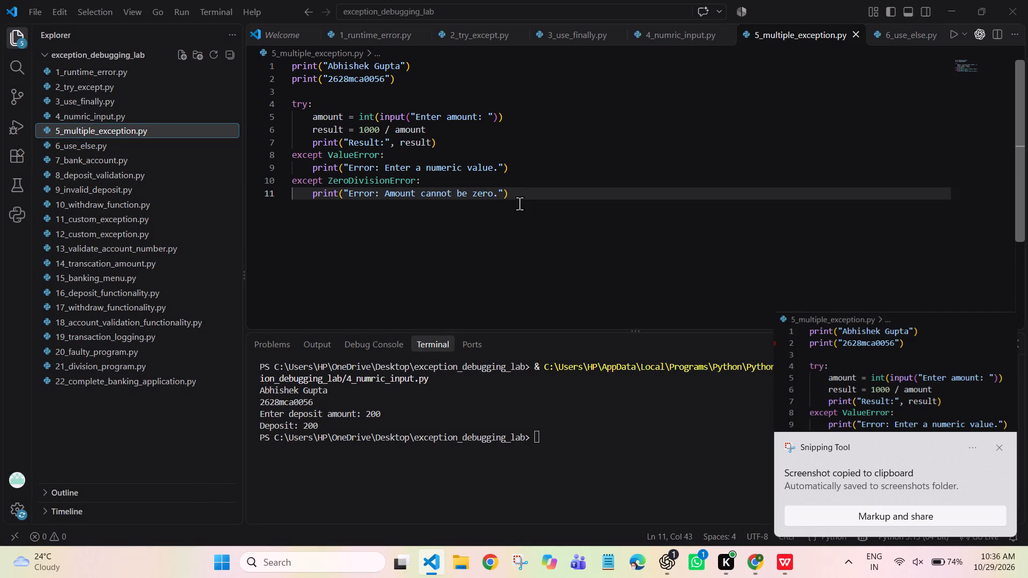
key("ctrl+c")
left_click(874, 351)
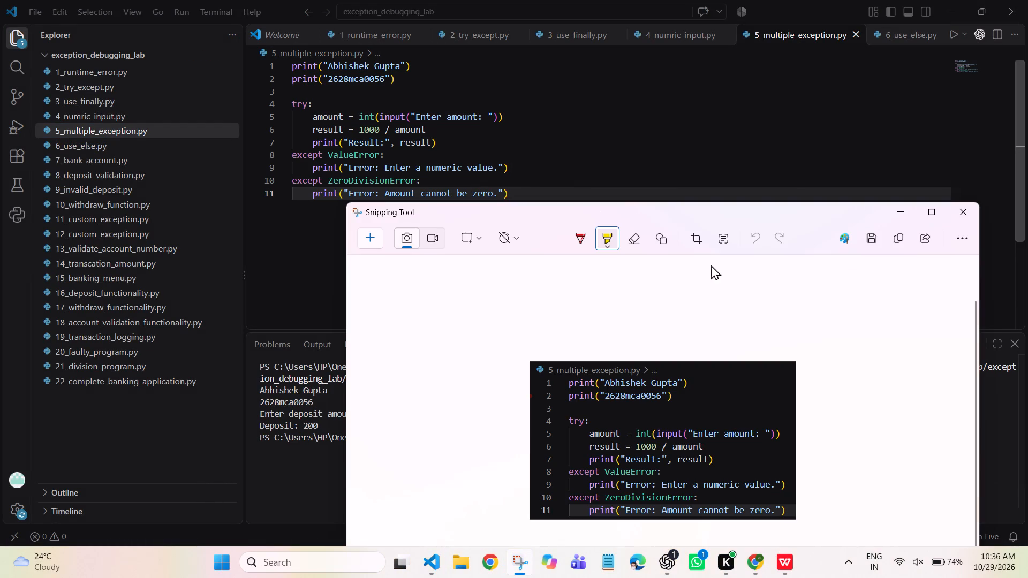
left_click(892, 239)
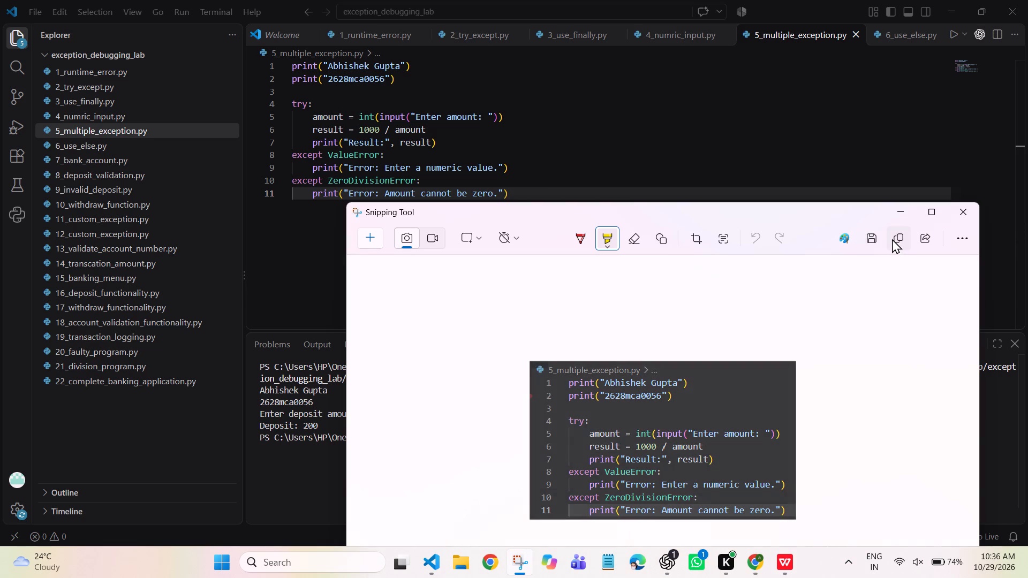
left_click(964, 206)
Switch back to the report and paste the code screenshot below the Step 5 description.
key("alt+Tab")
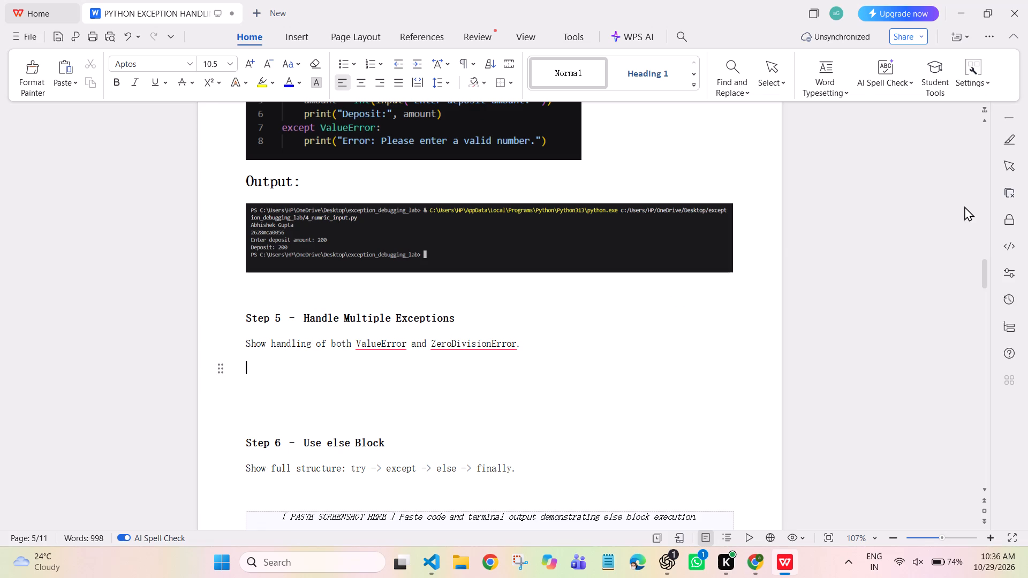
key("ctrl+v")
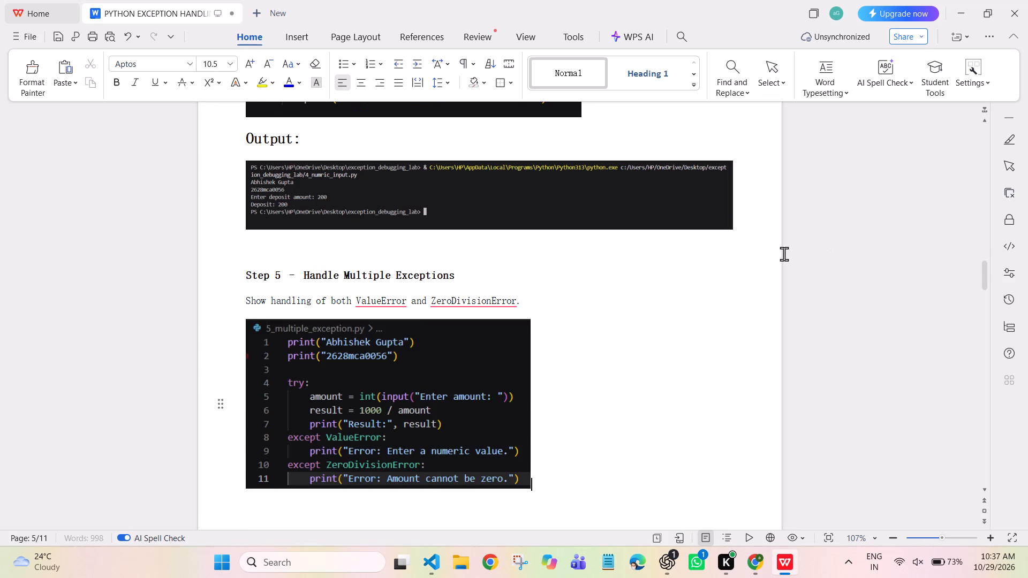
Add an "Output:" label in bold, size 16, below the Step 5 code screenshot, followed by an empty line.
scroll(562, 360, "down", 3)
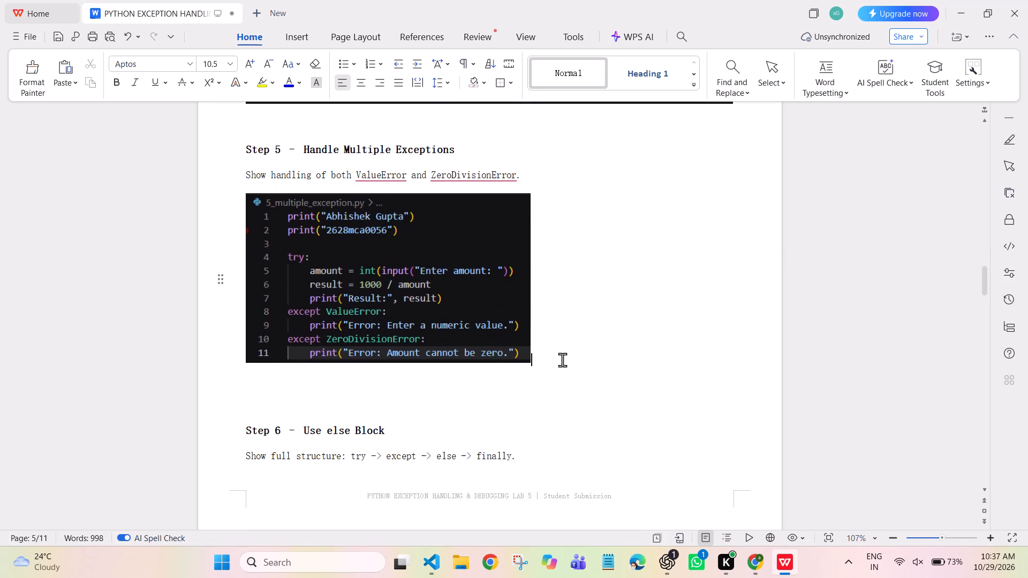
key("Return")
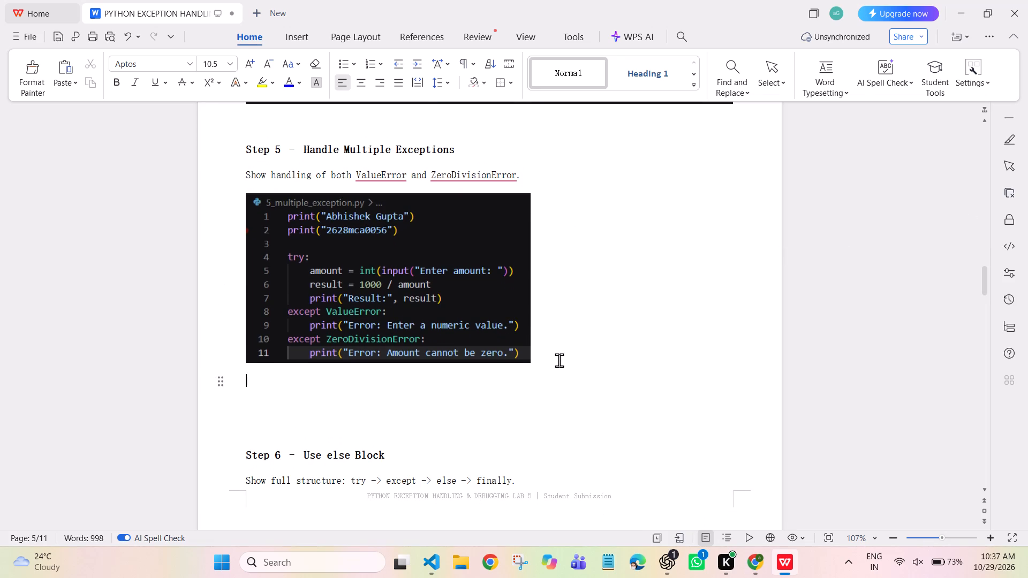
key("o")
type("utput")
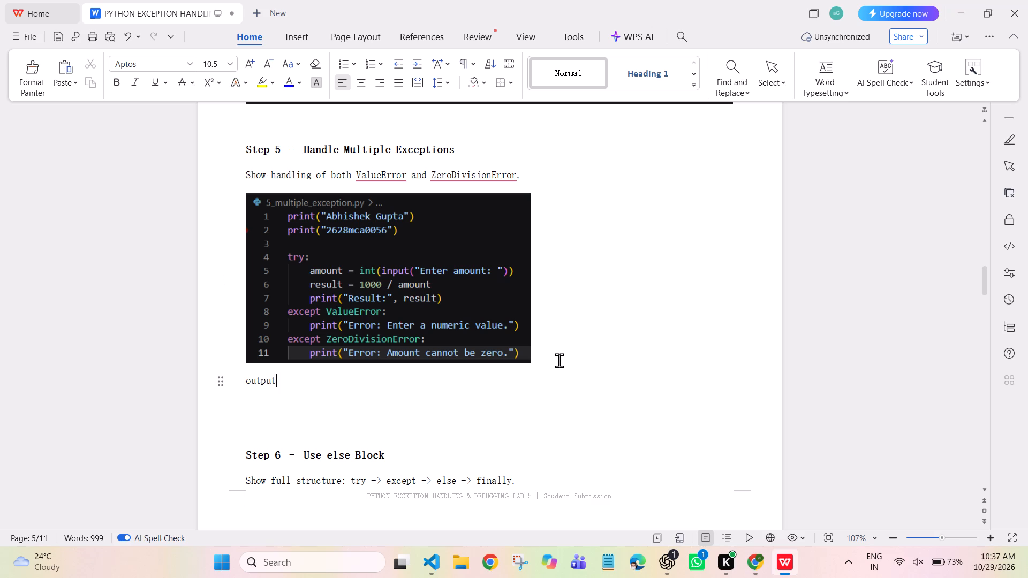
key("shift+colon")
left_click_drag(288, 385, 243, 374)
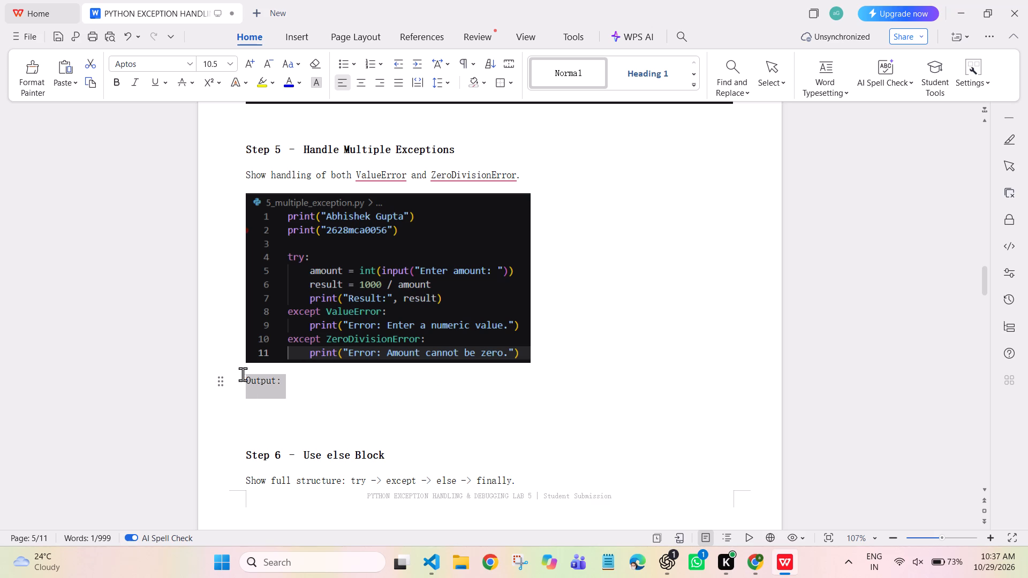
left_click_drag(243, 374, 240, 374)
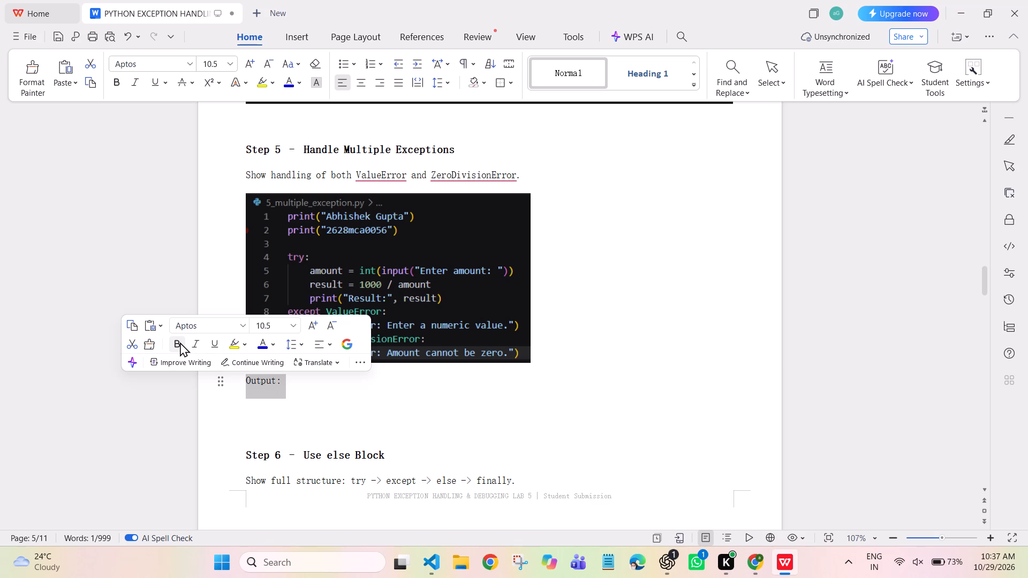
left_click(180, 342)
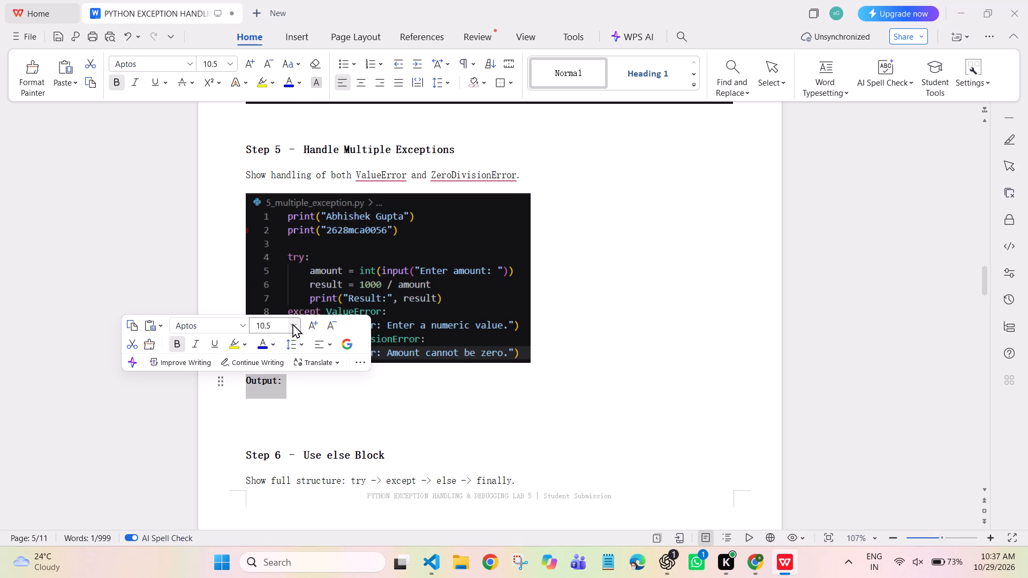
left_click(291, 323)
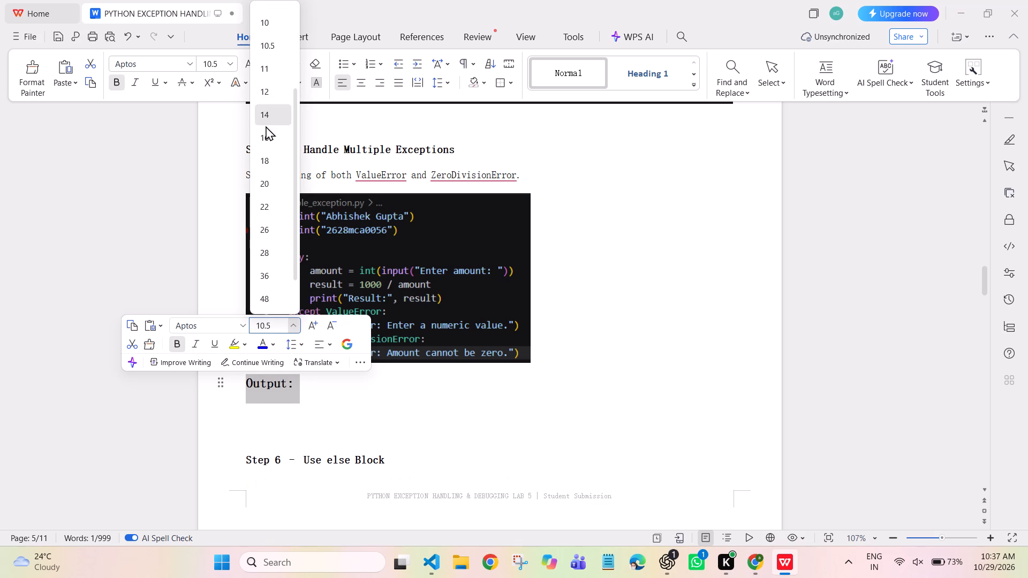
left_click(266, 133)
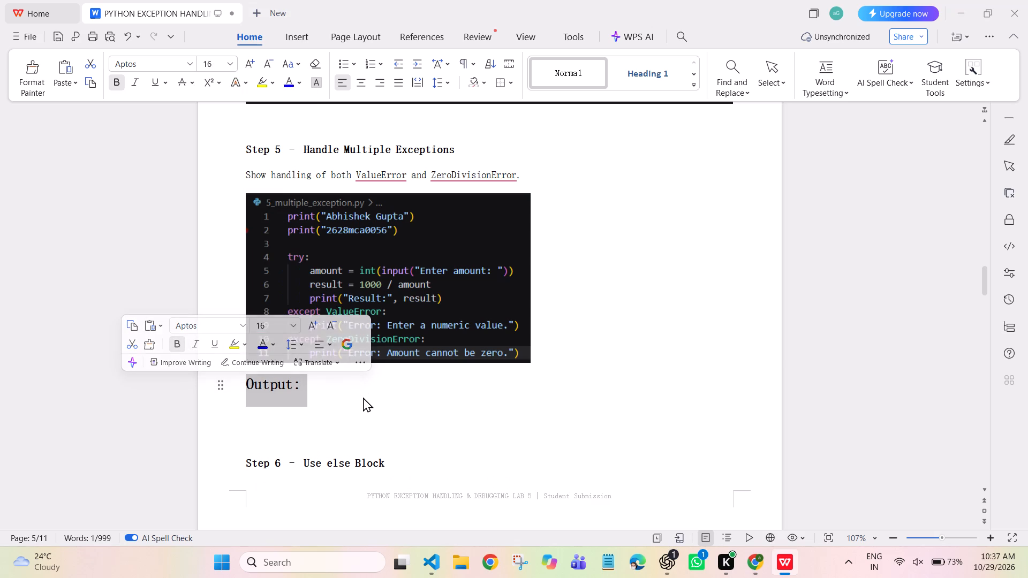
left_click(363, 397)
key("Return")
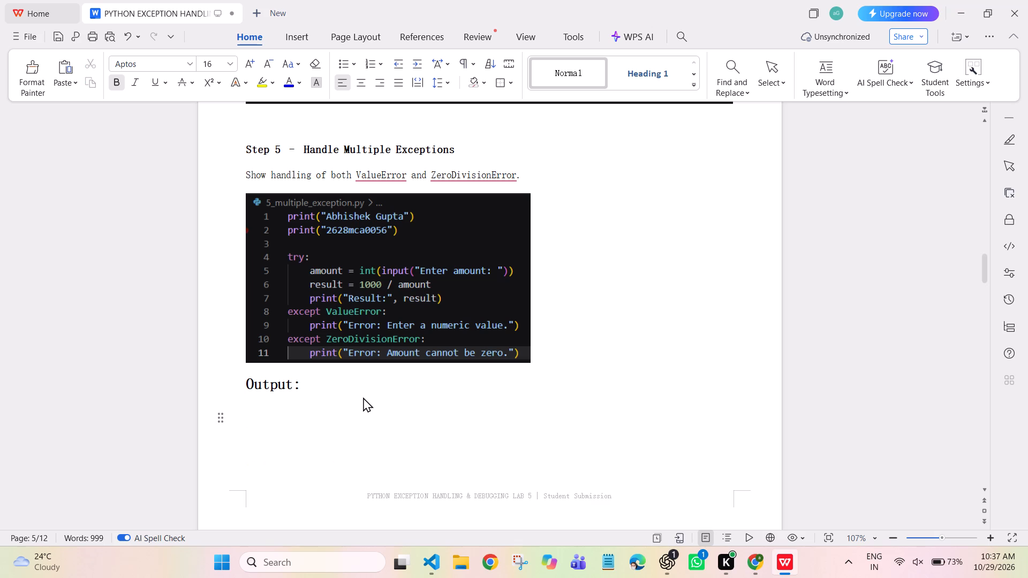
Switch to Visual Studio Code, discard the old terminal, and run 5_multiple_exception.py in a dedicated terminal with amount 500.
key("alt+Tab")
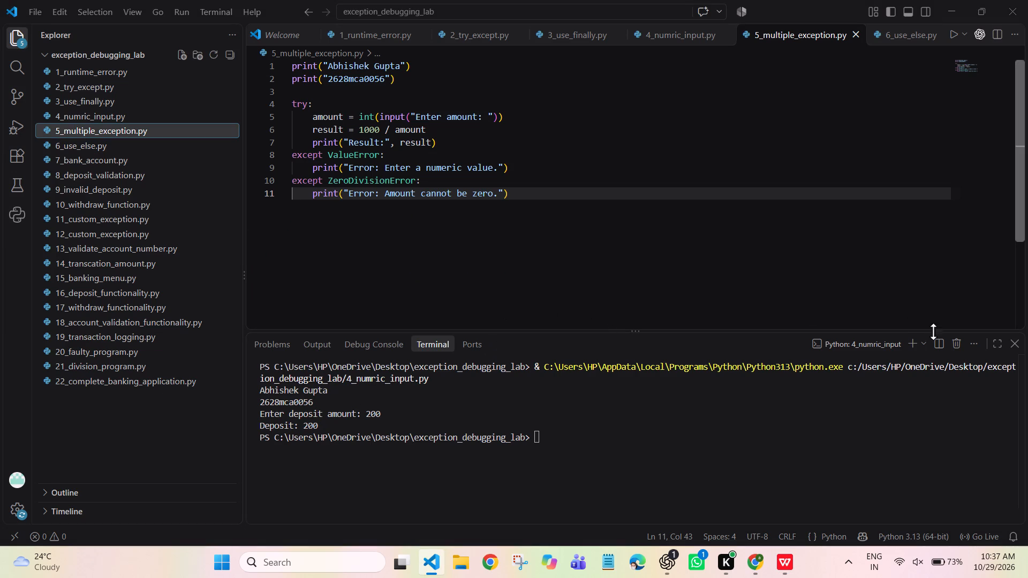
left_click(956, 343)
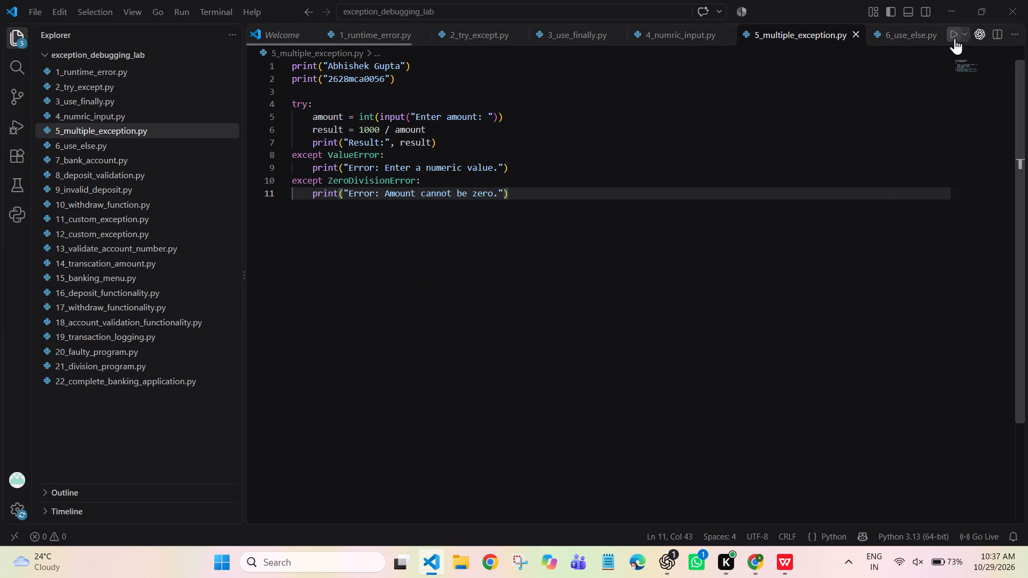
left_click(967, 31)
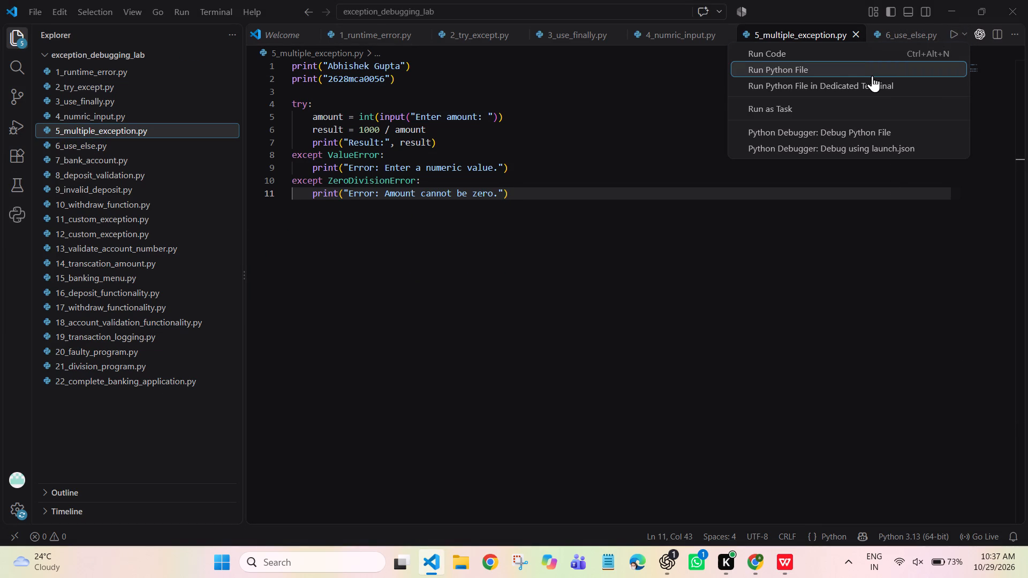
left_click(872, 83)
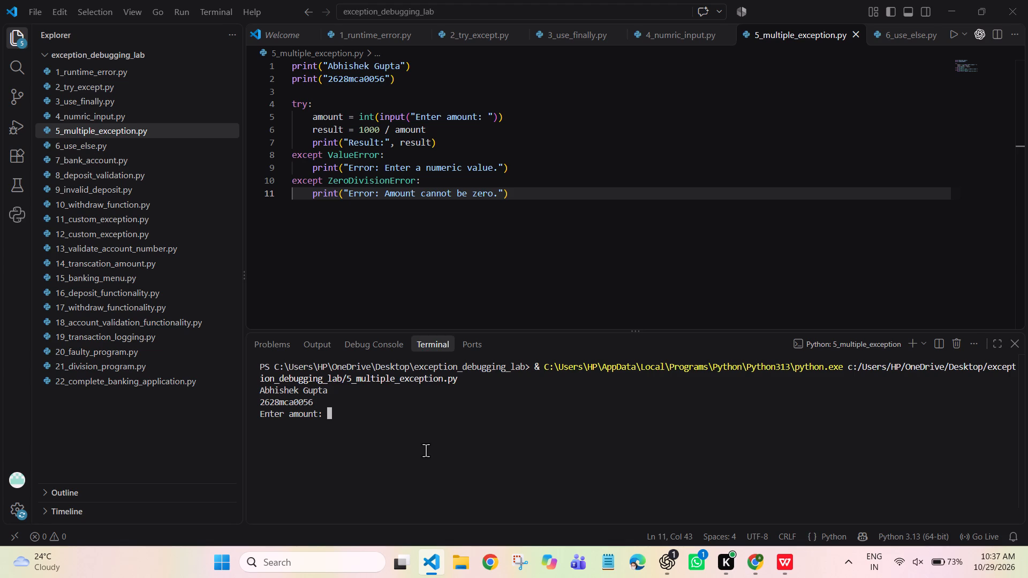
type("500")
key("Return")
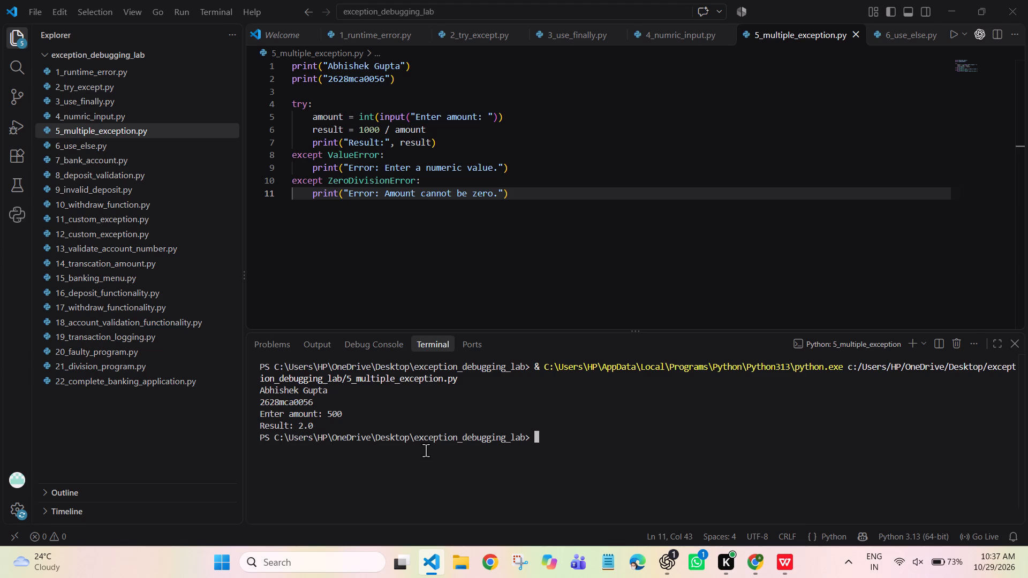
Run 5_multiple_exception.py again in the same terminal.
key("Up")
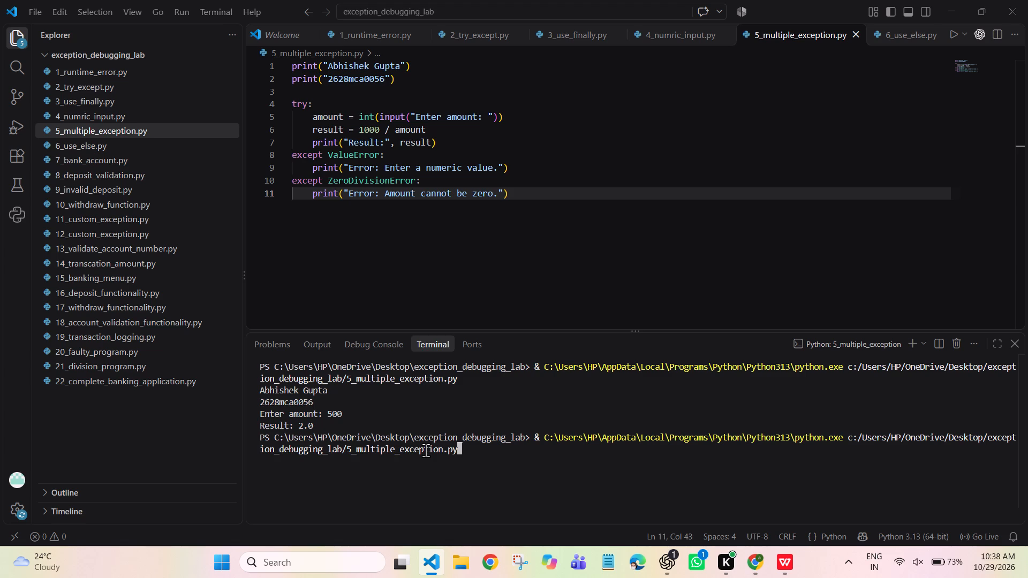
key("Return")
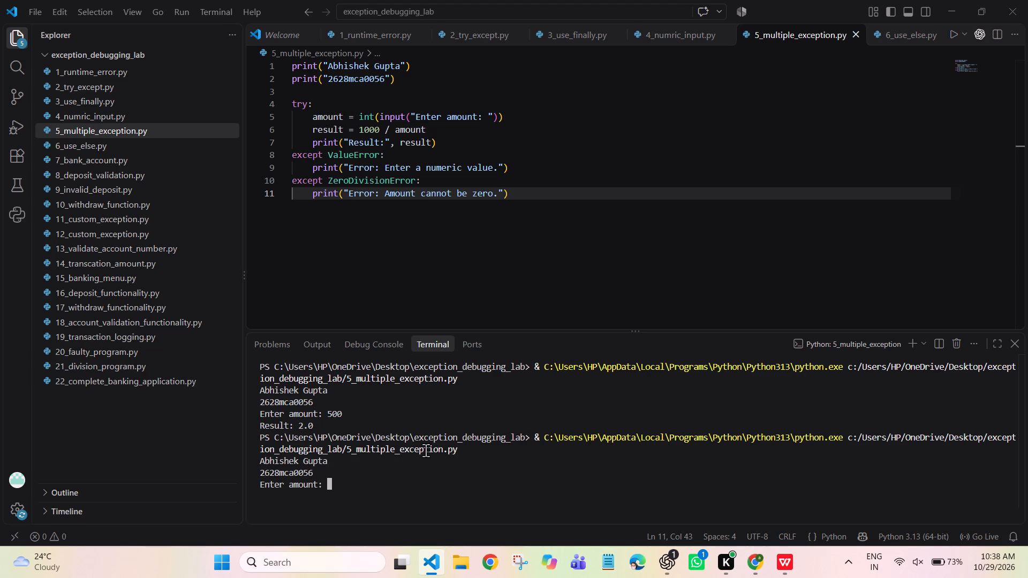
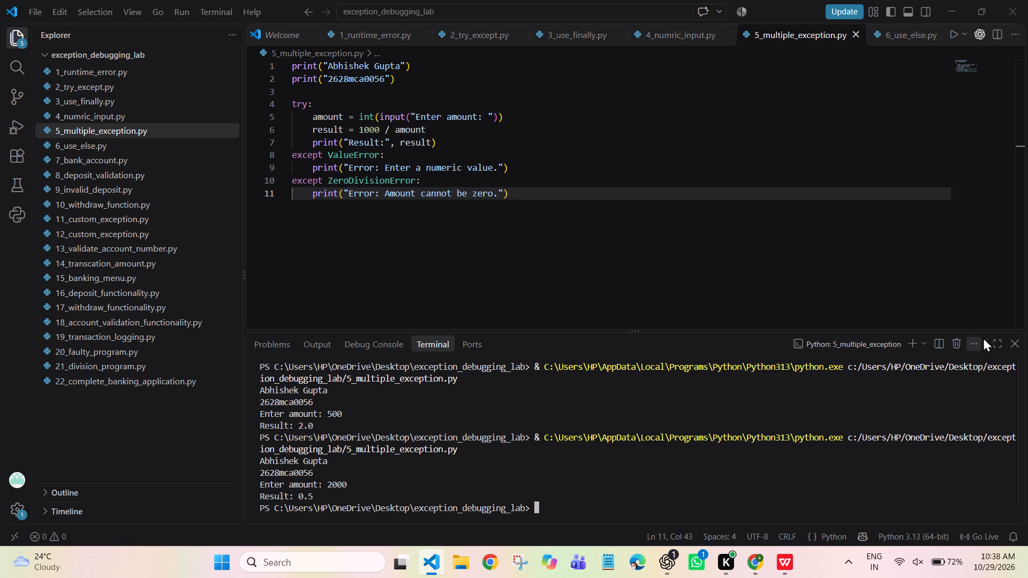
Discard the current terminal and run 5_multiple_exception.py in a fresh dedicated terminal with amount 500.
left_click(958, 341)
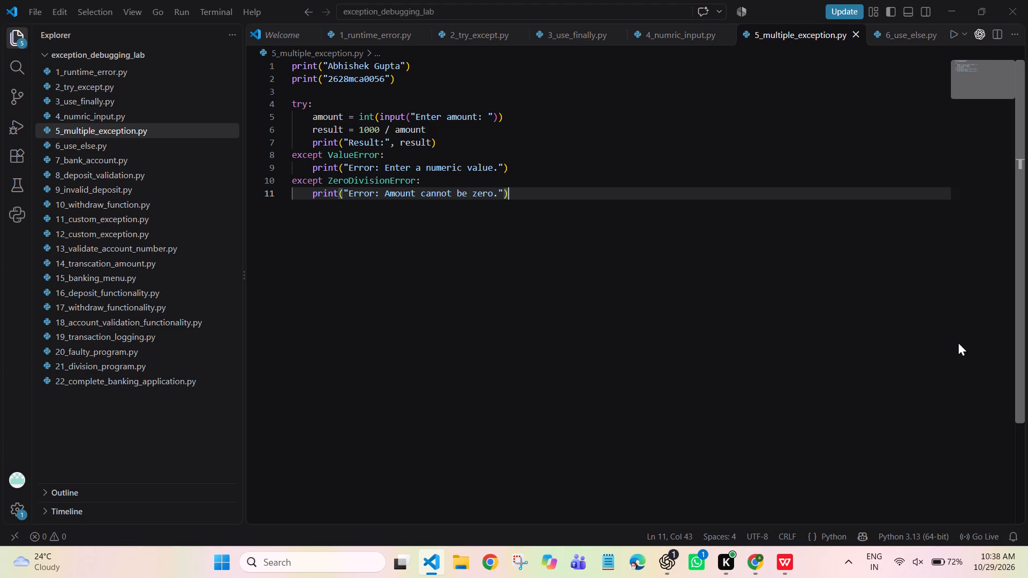
left_click(959, 33)
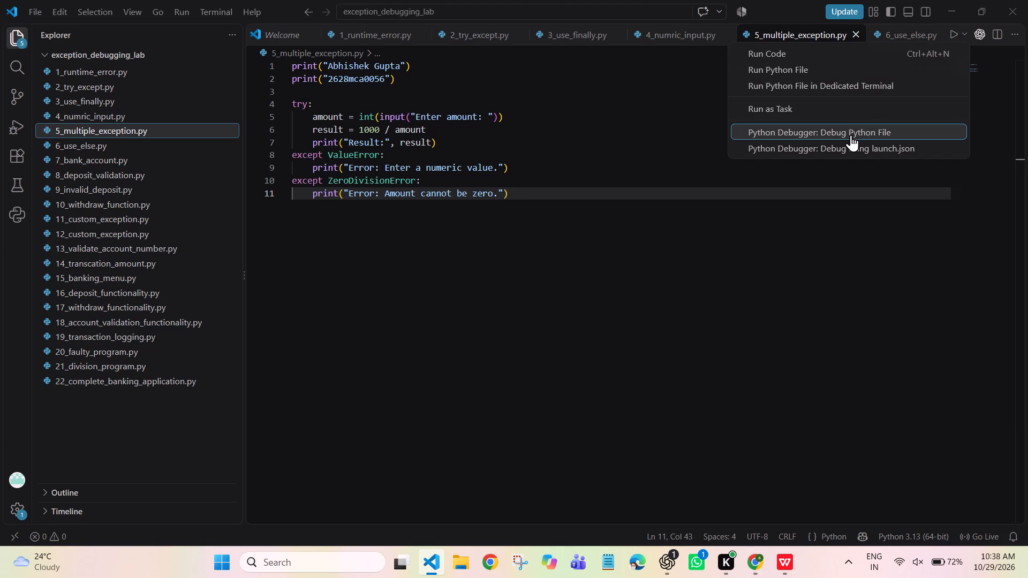
left_click(839, 89)
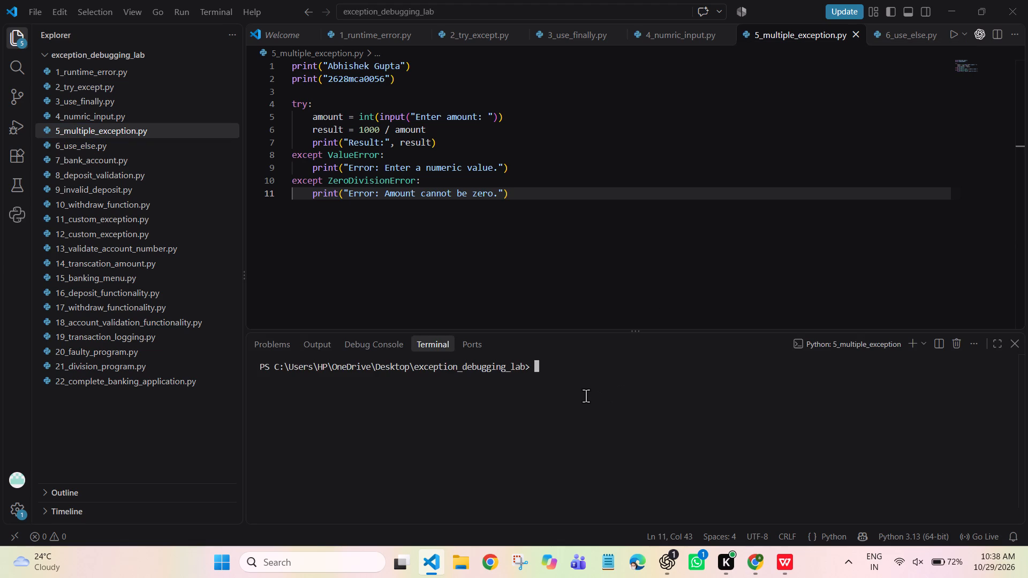
type("500")
key("Return")
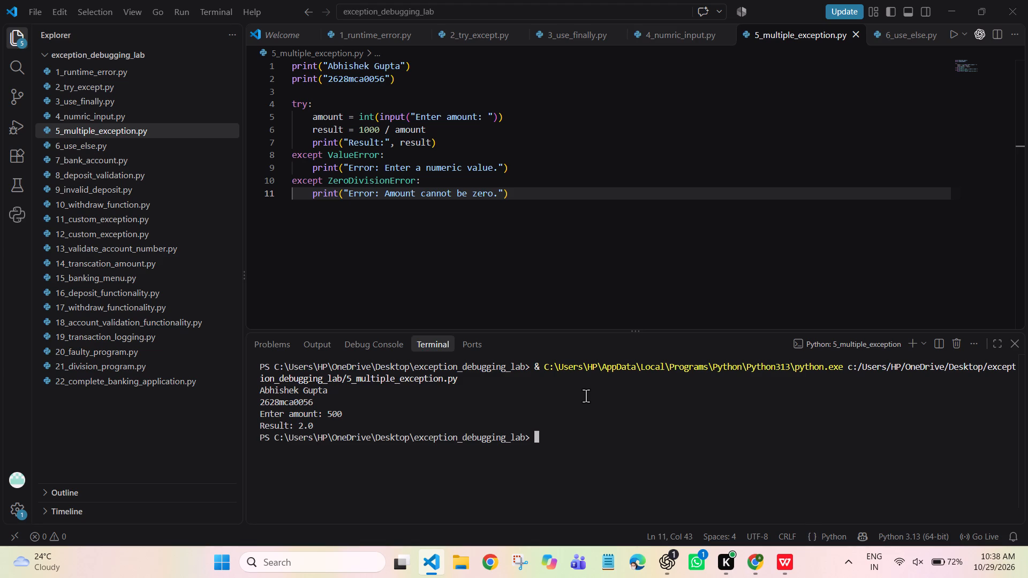
Run 5_multiple_exception.py again in the same terminal with amount 0.
key("Up")
key("Return")
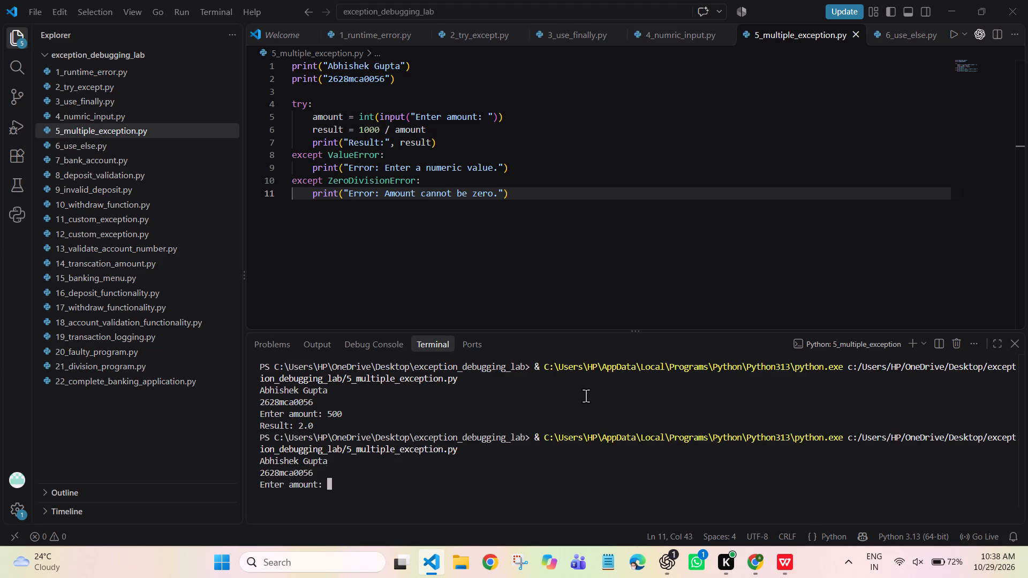
key("0")
key("Return")
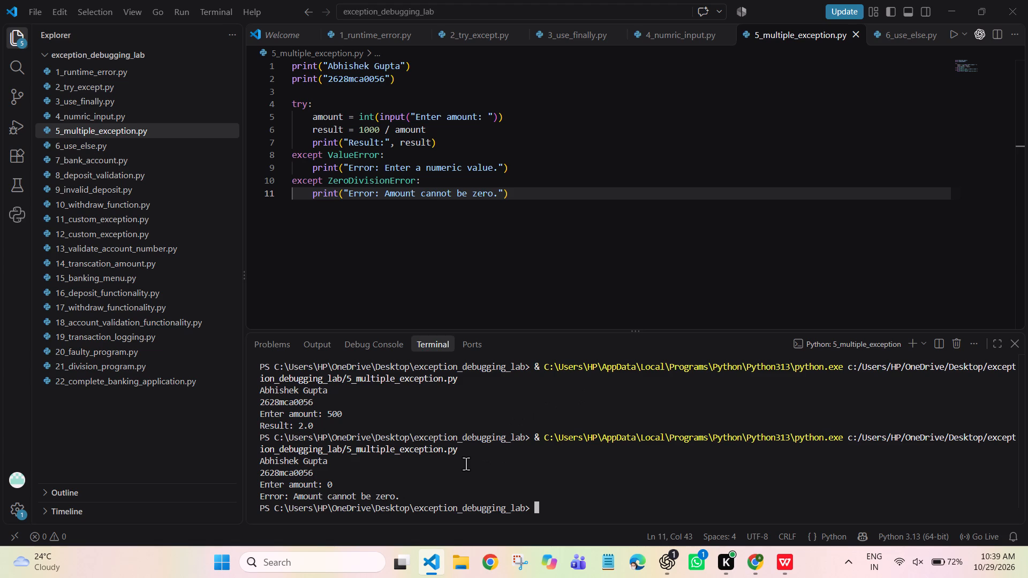
Capture a screenshot of the terminal output from both 5_multiple_exception.py runs and copy it to the clipboard.
key("Print")
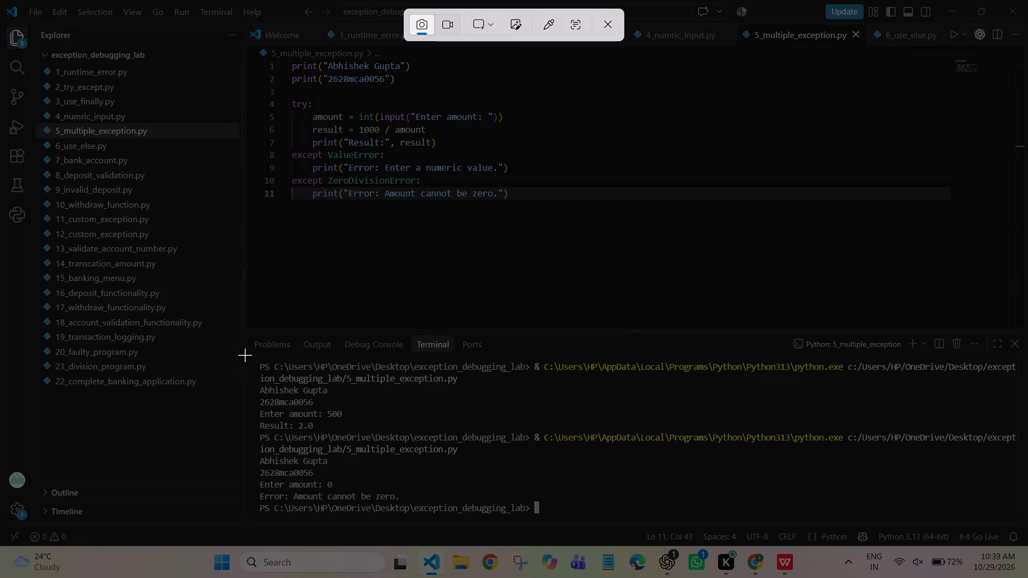
left_click_drag(257, 359, 848, 509)
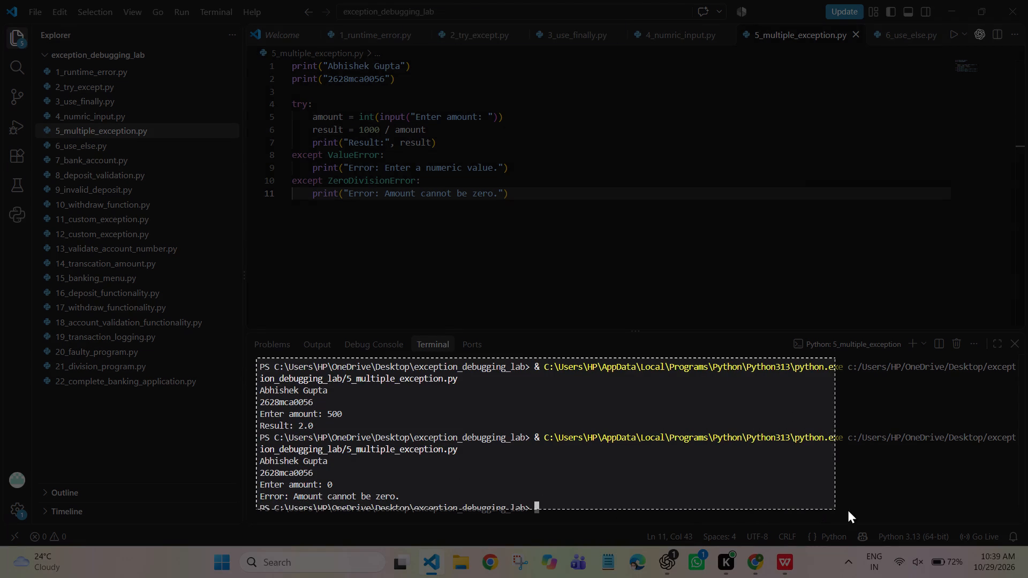
left_click_drag(848, 509, 1027, 521)
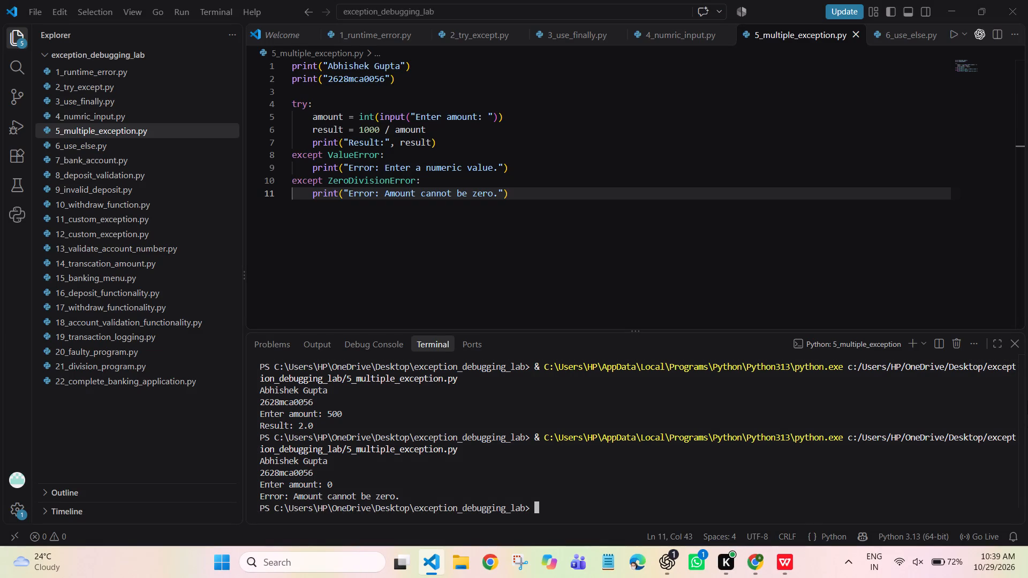
left_click(892, 411)
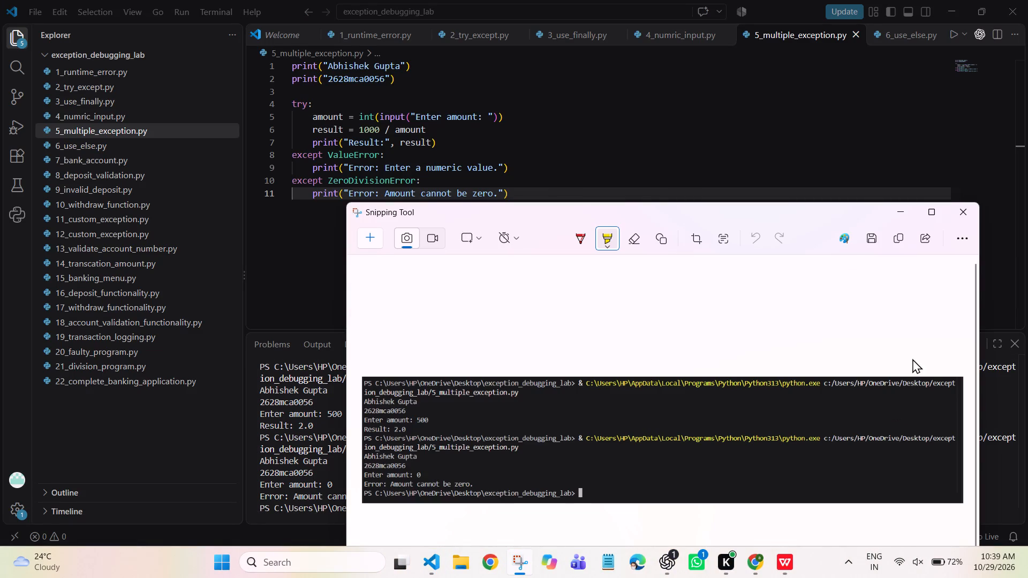
left_click(899, 237)
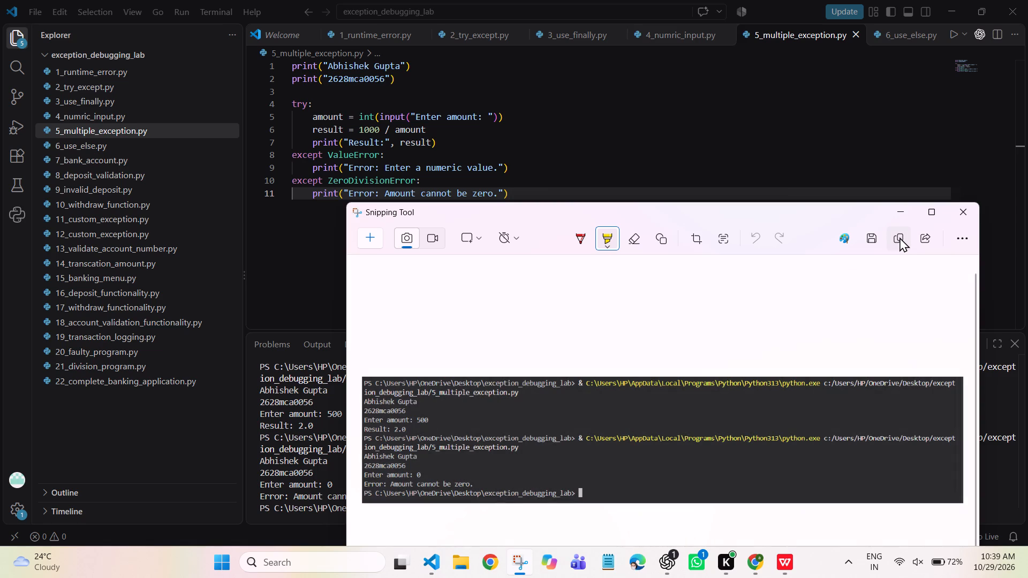
left_click(955, 209)
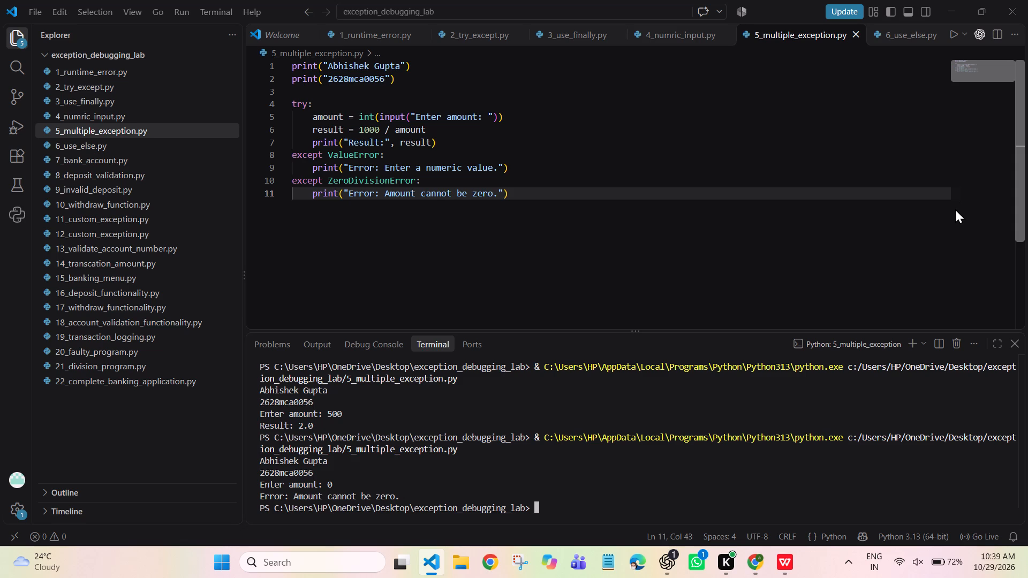
Switch back to the report in WPS Office and paste the output screenshot below the Step 5 "Output:" label.
key("alt+Tab")
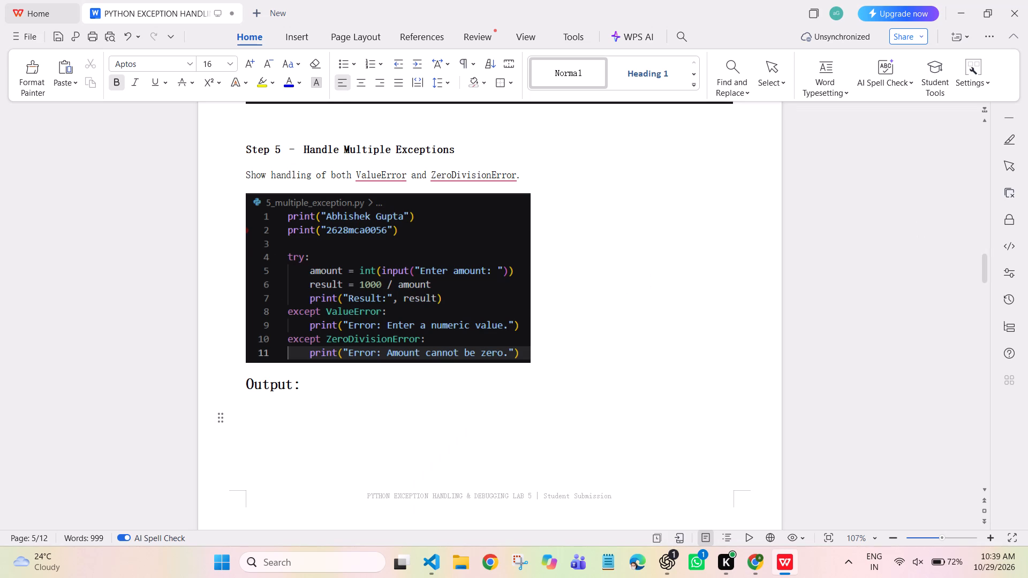
key("ctrl+v")
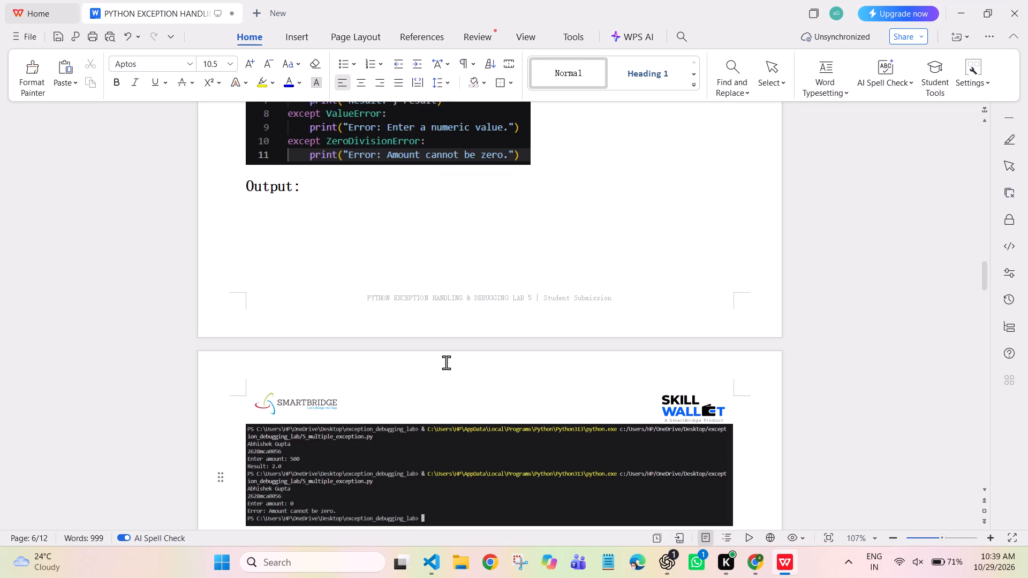
Delete the "PASTE SCREENSHOT HERE" placeholder table under Step 6 – Use else Block.
scroll(446, 362, "down", 3)
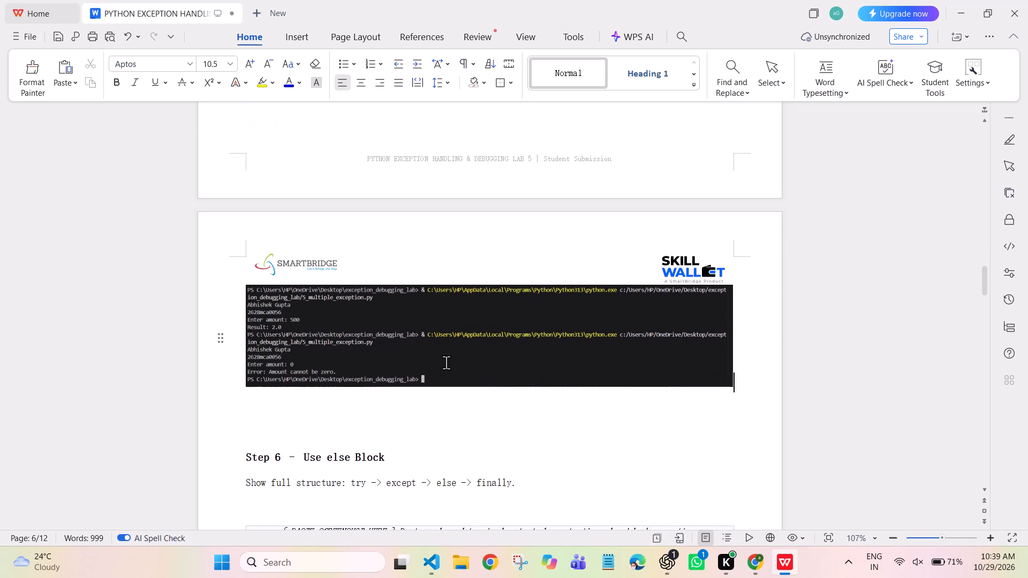
scroll(446, 362, "down", 4)
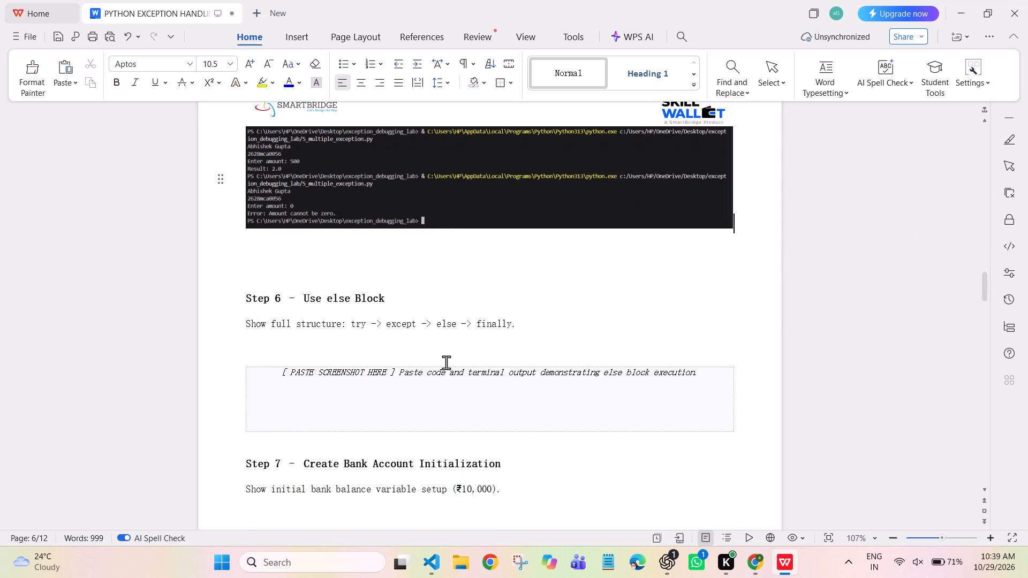
right_click(450, 391)
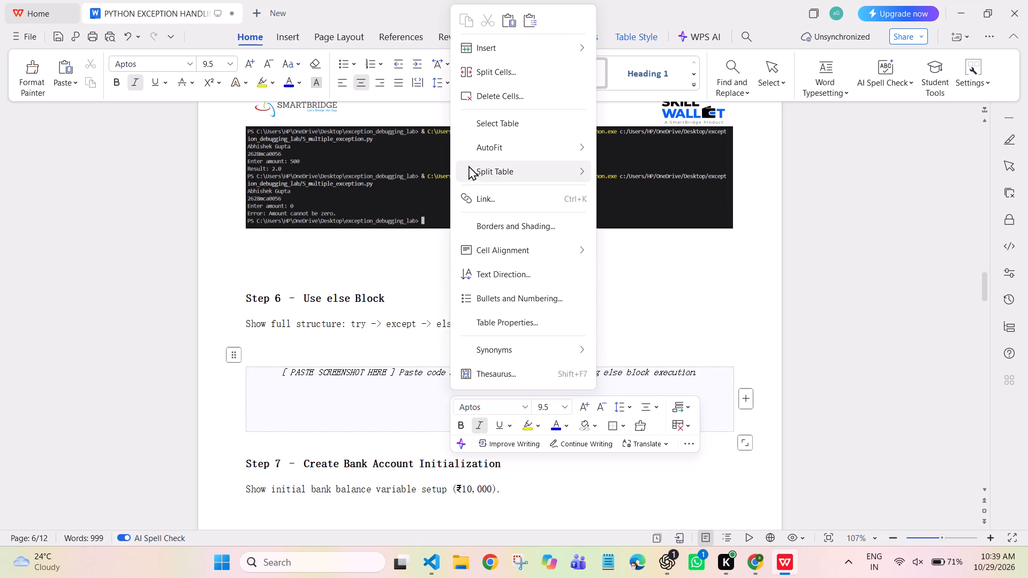
left_click(507, 121)
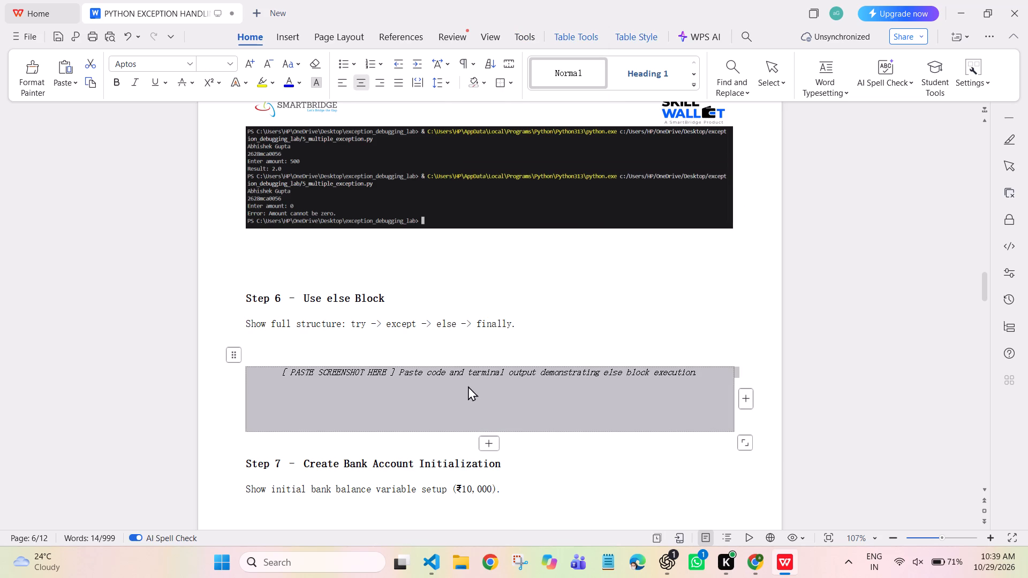
left_click(456, 394)
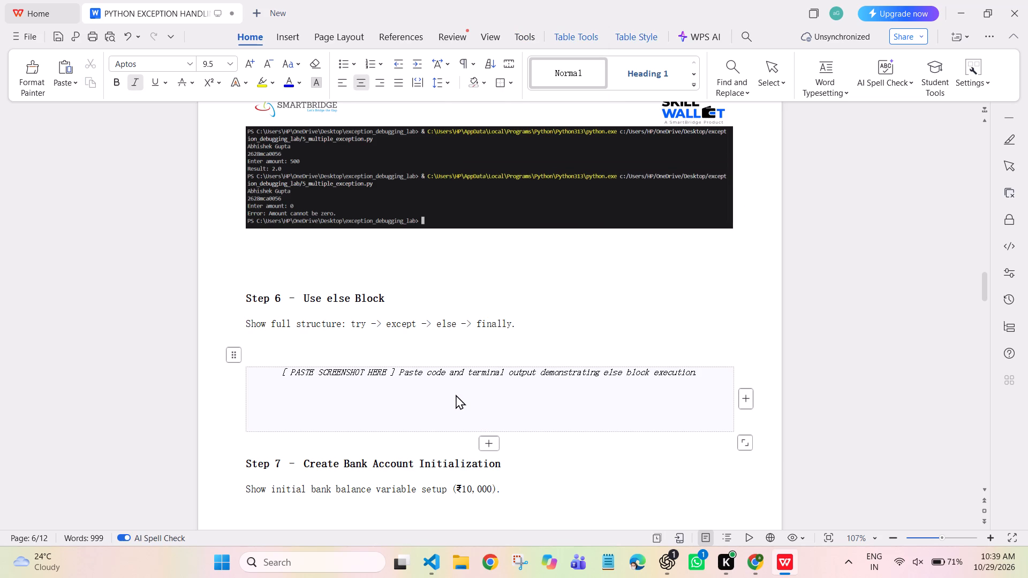
right_click(456, 394)
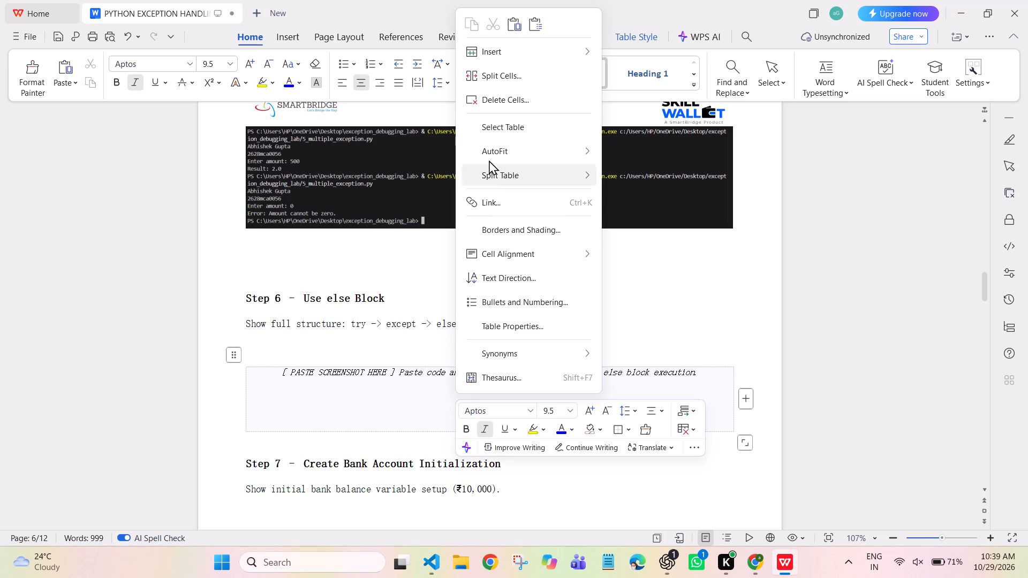
left_click(497, 125)
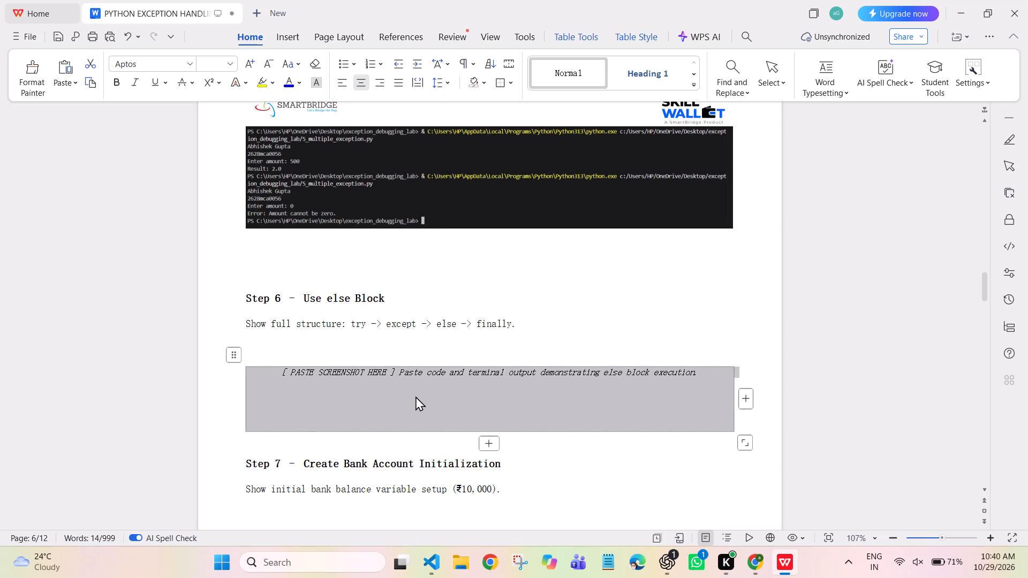
left_click(383, 401)
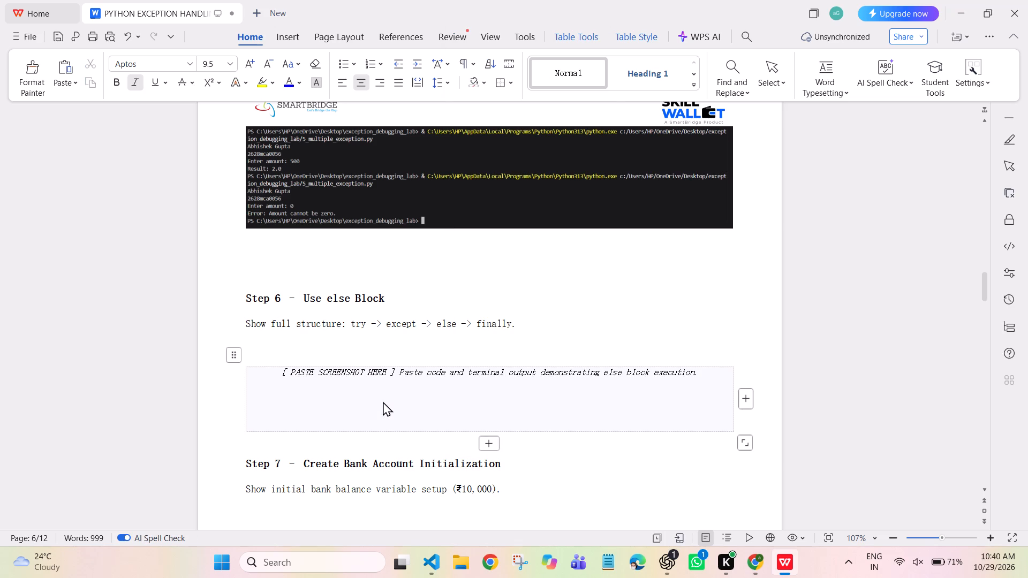
right_click(430, 397)
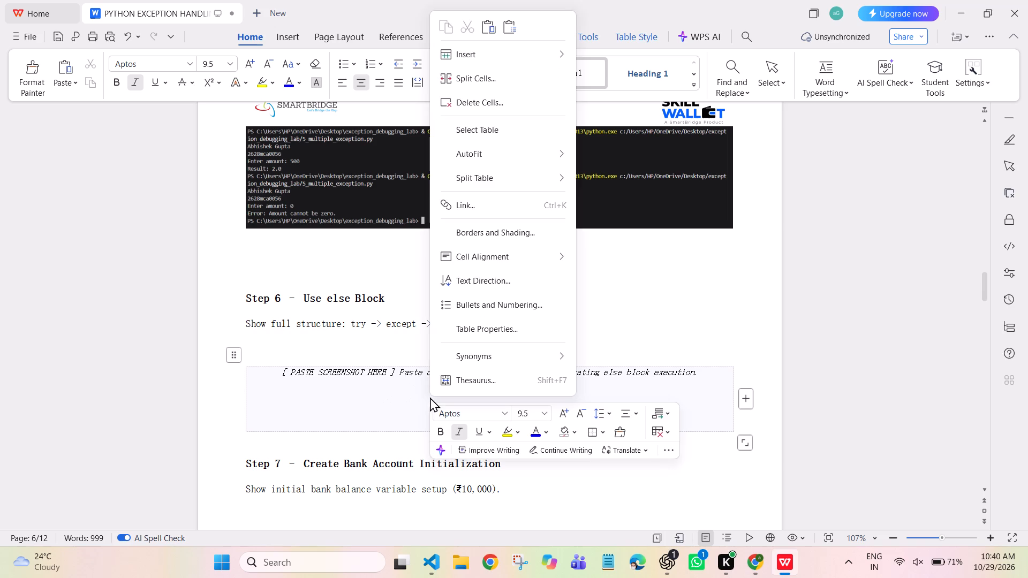
left_click(473, 136)
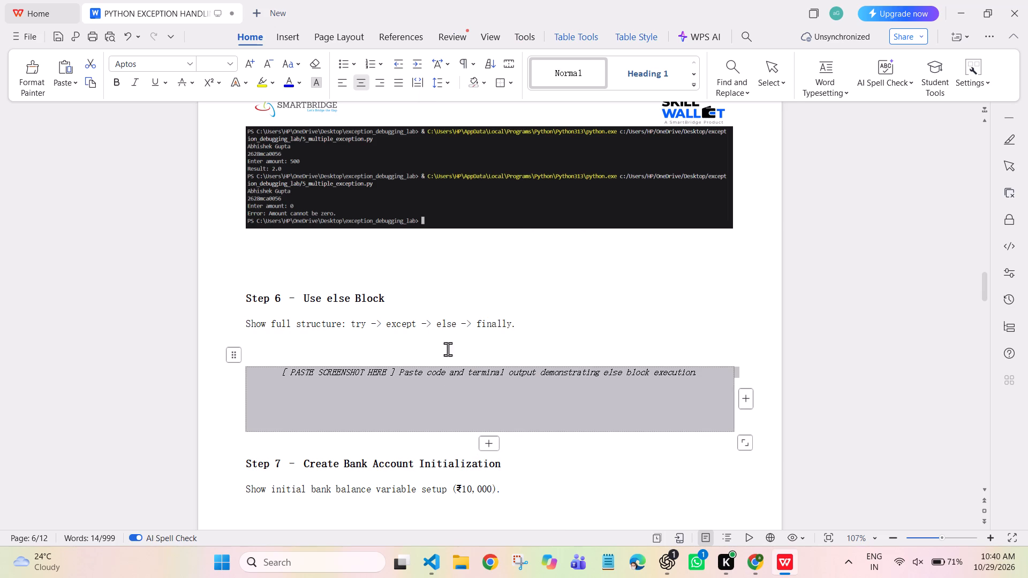
right_click(447, 376)
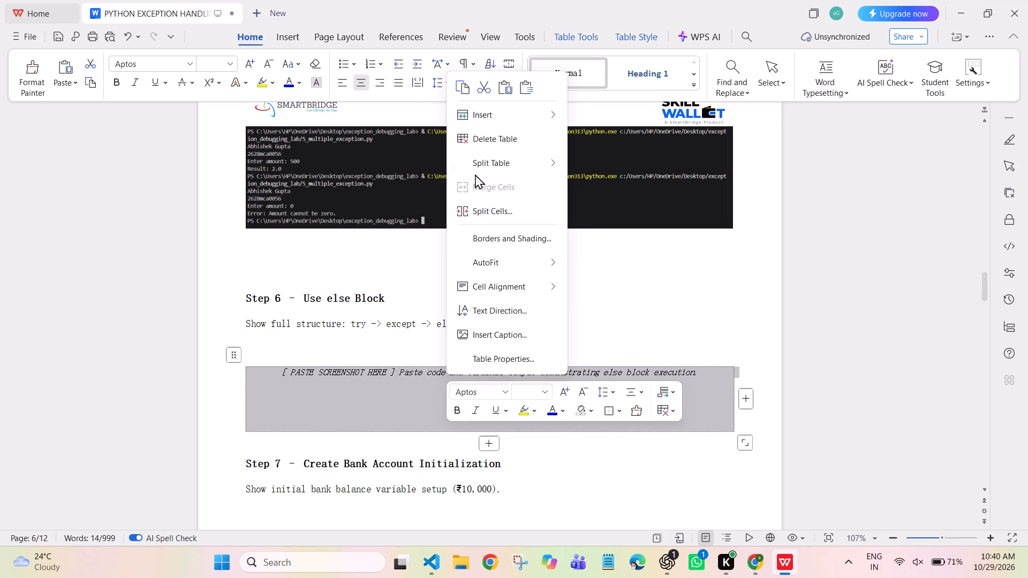
left_click(485, 141)
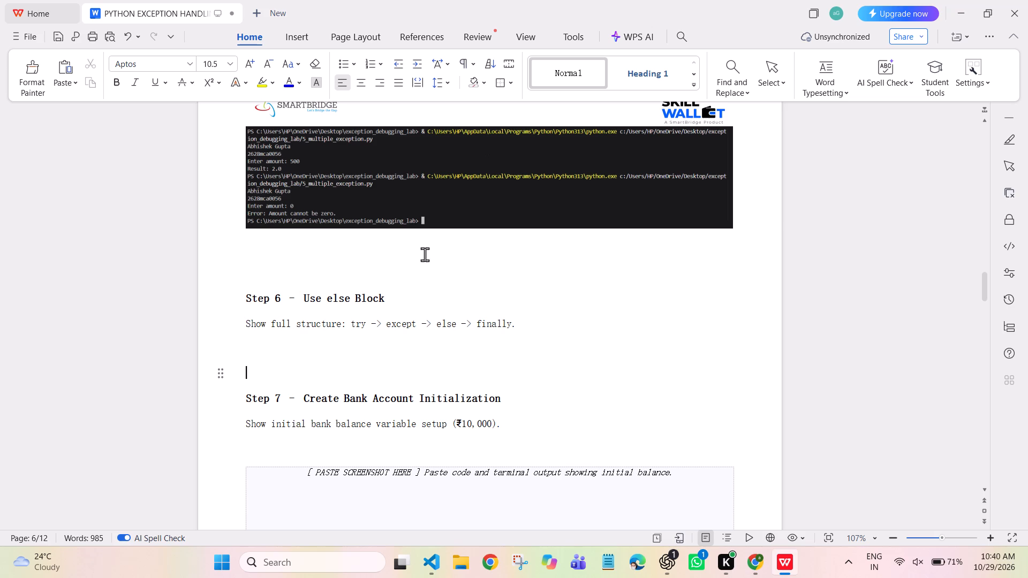
Add an empty line below the Step 6 description ending in "else -> finally.".
left_click(270, 339)
left_click(522, 324)
key("Return")
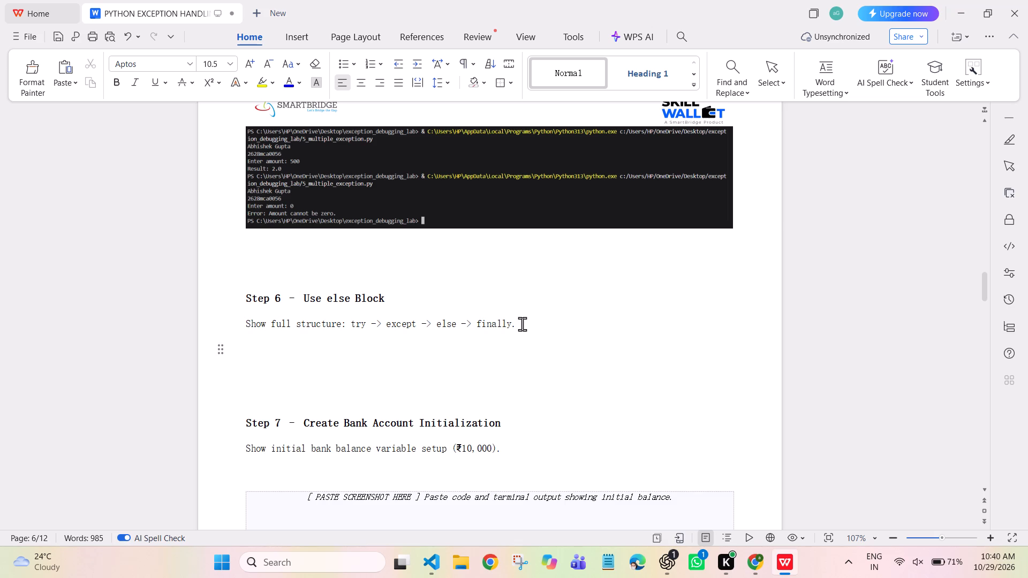
Switch to Visual Studio Code, open 6_use_else.py, and capture a screenshot of its code including the file name.
key("alt+Tab")
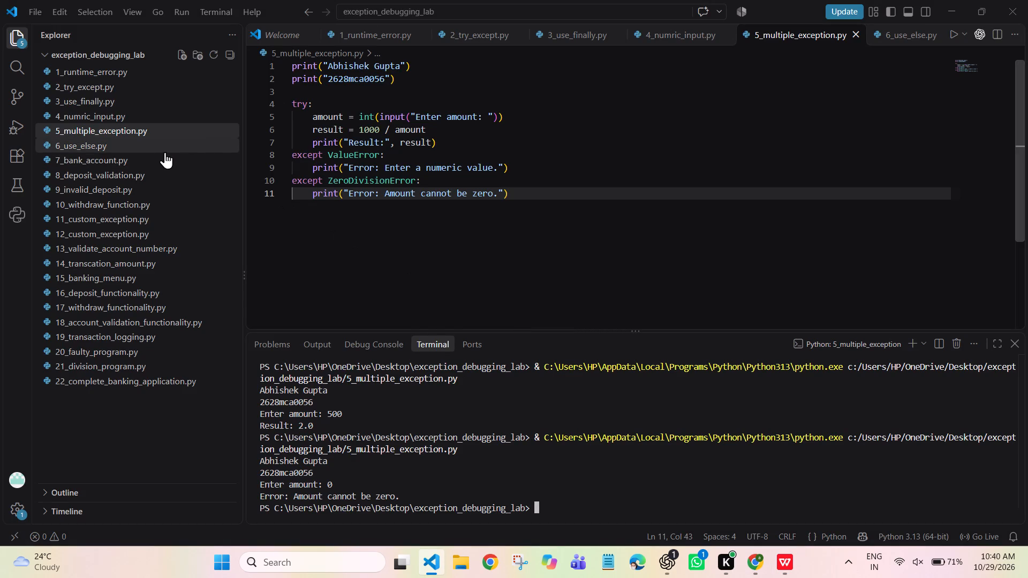
left_click(159, 154)
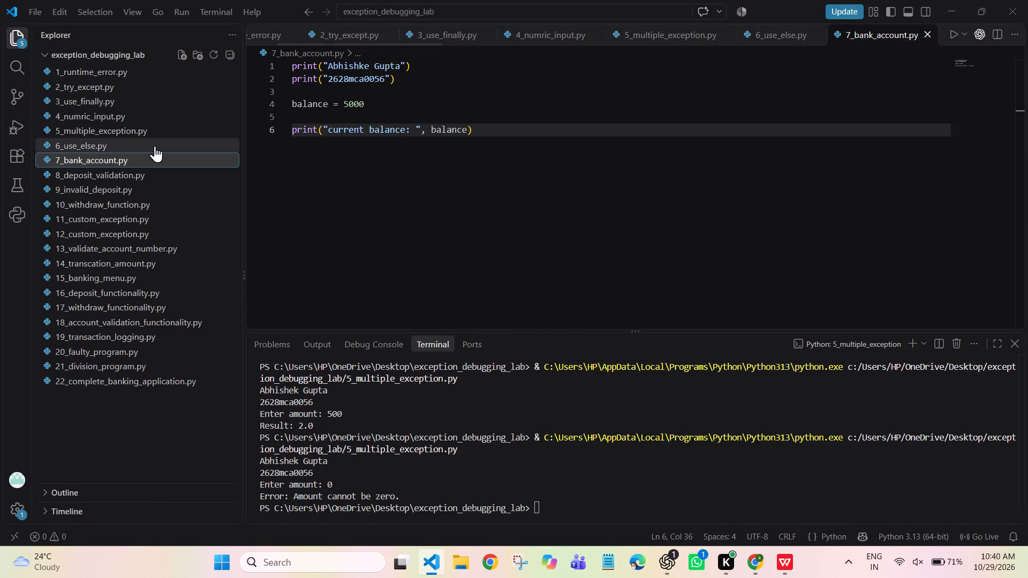
left_click(155, 146)
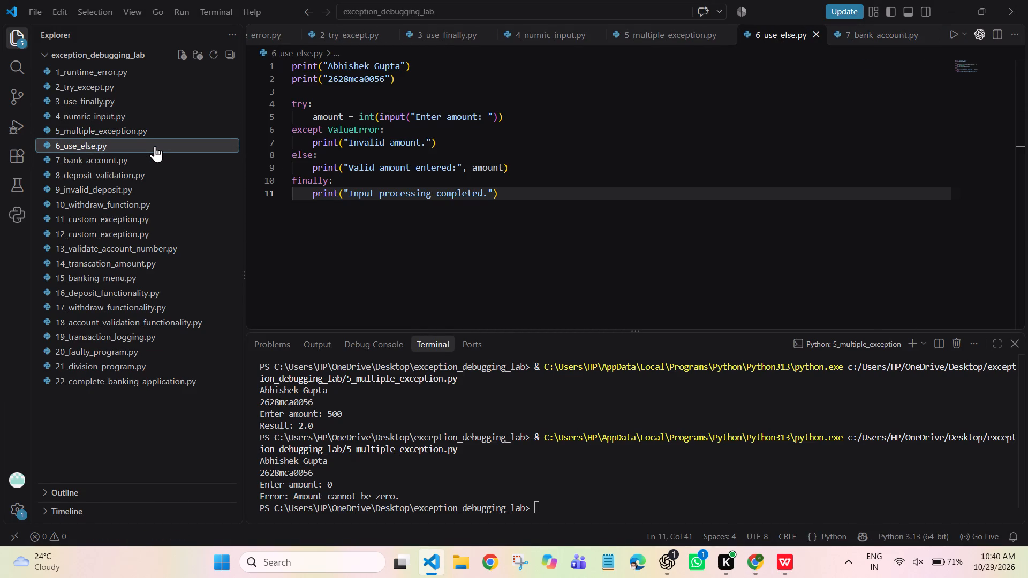
key("Print")
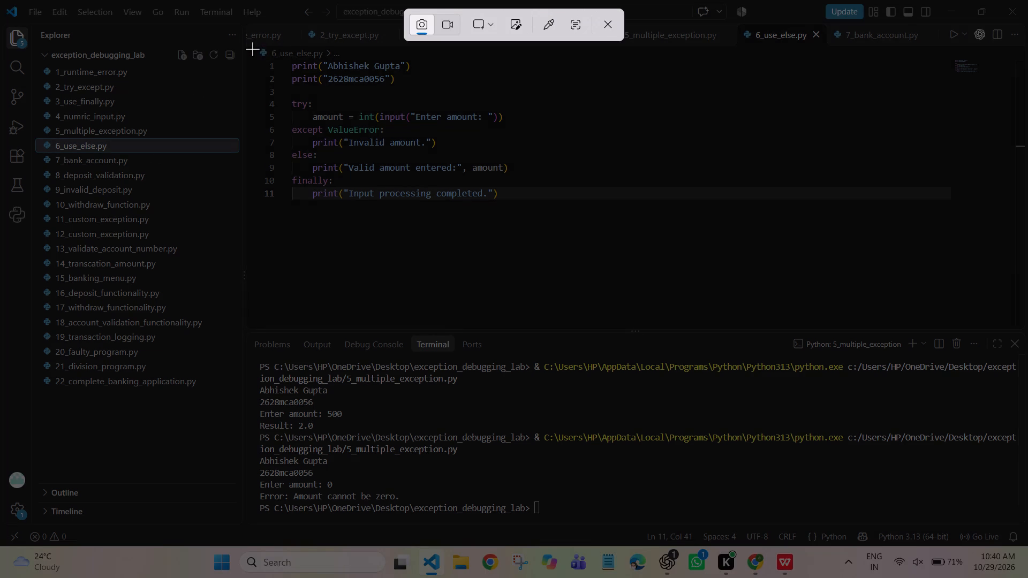
left_click_drag(252, 43, 522, 222)
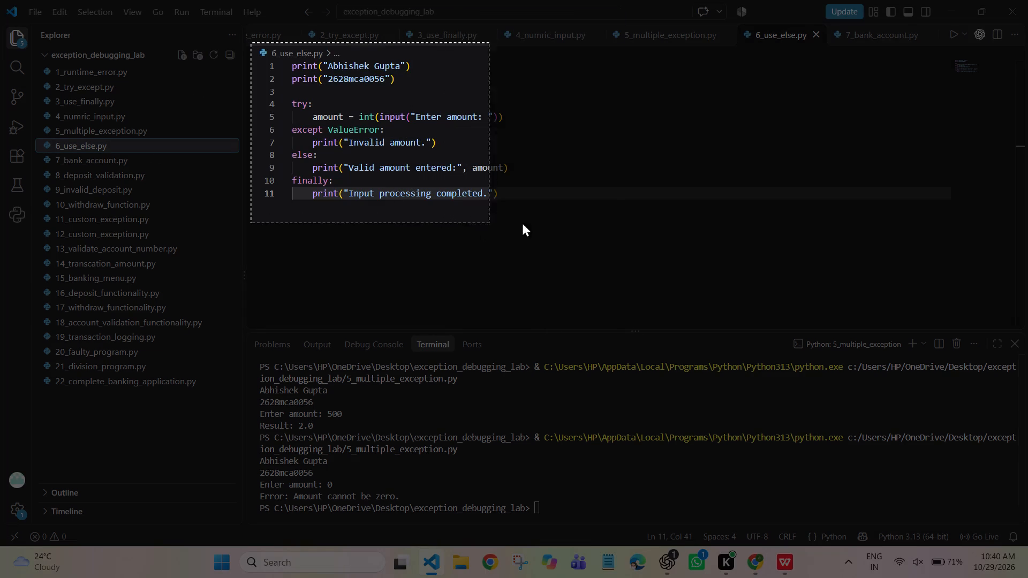
left_click_drag(522, 222, 548, 222)
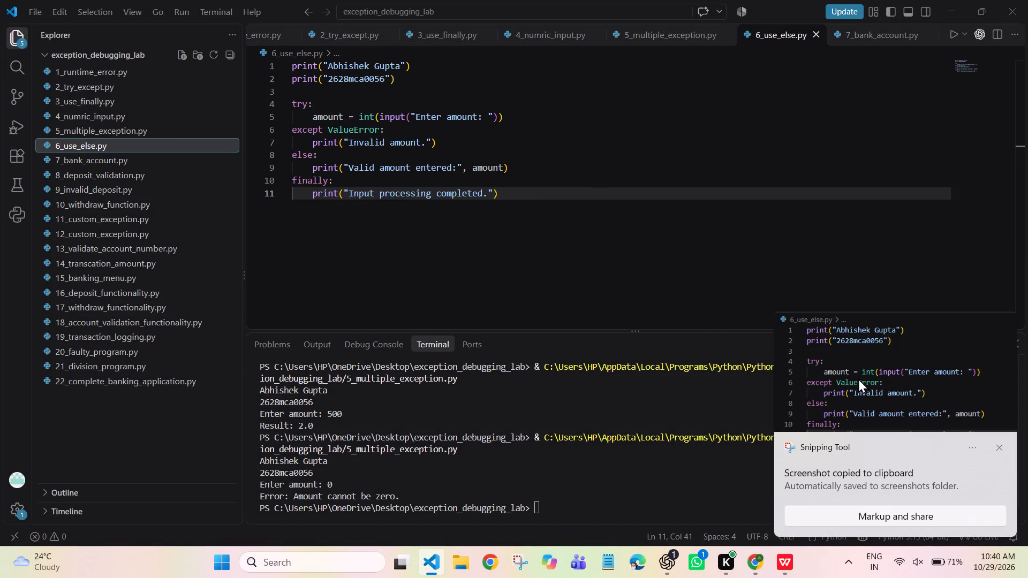
Copy the captured 6_use_else.py code image, switch to the report in WPS Office, and paste it below the Step 6 description.
left_click(858, 378)
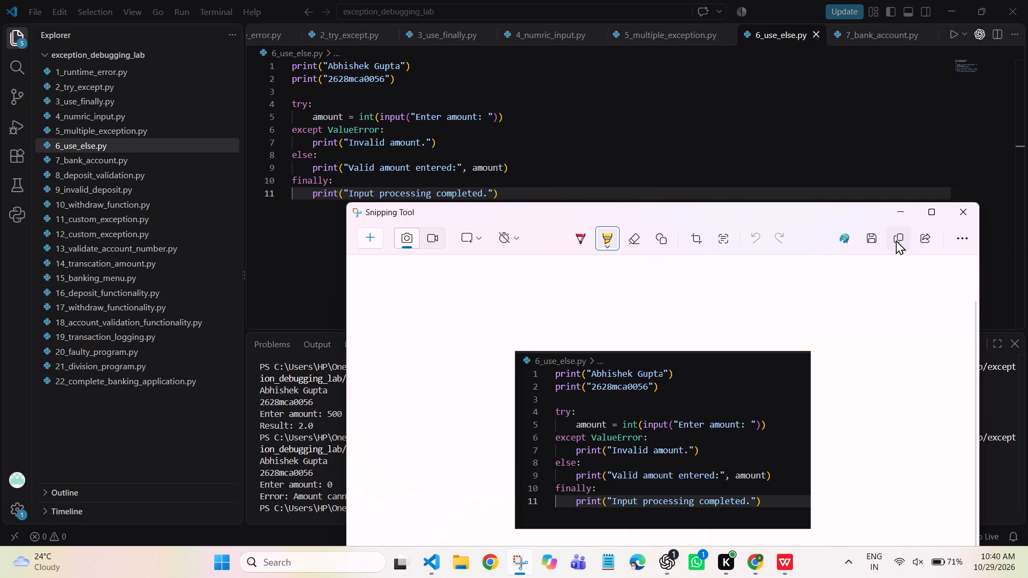
left_click(896, 239)
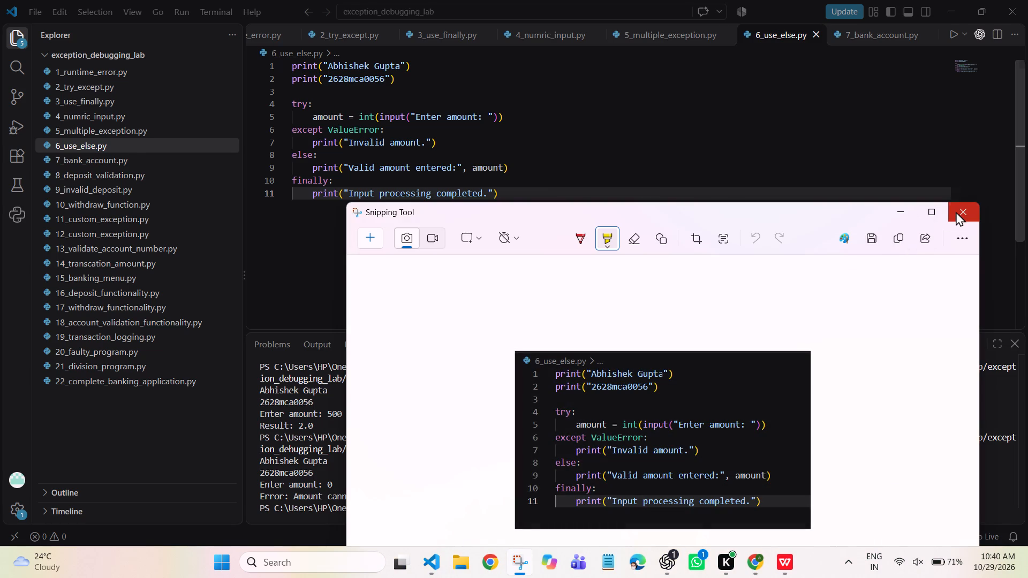
left_click(956, 211)
key("alt+Tab")
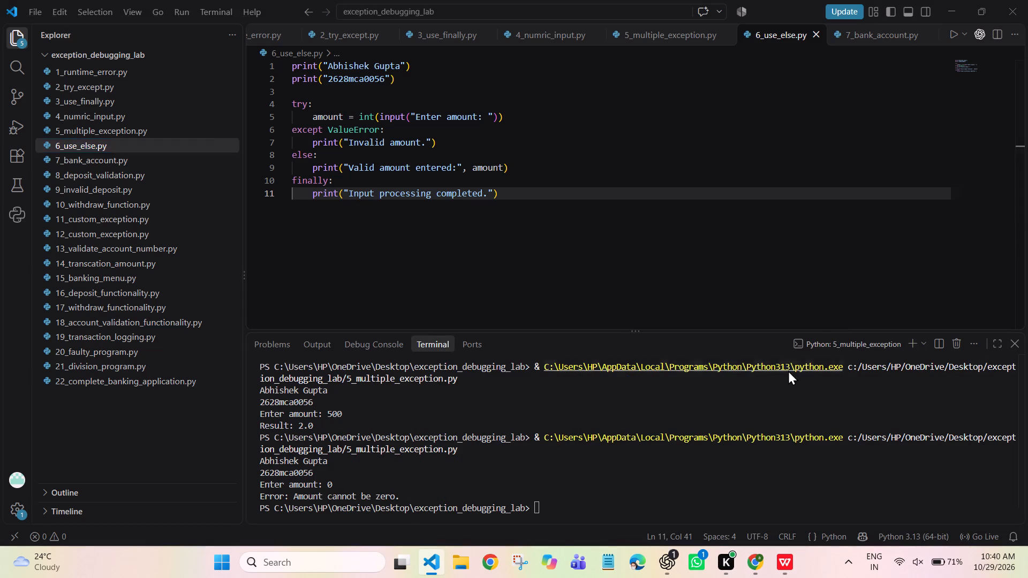
key("ctrl+v")
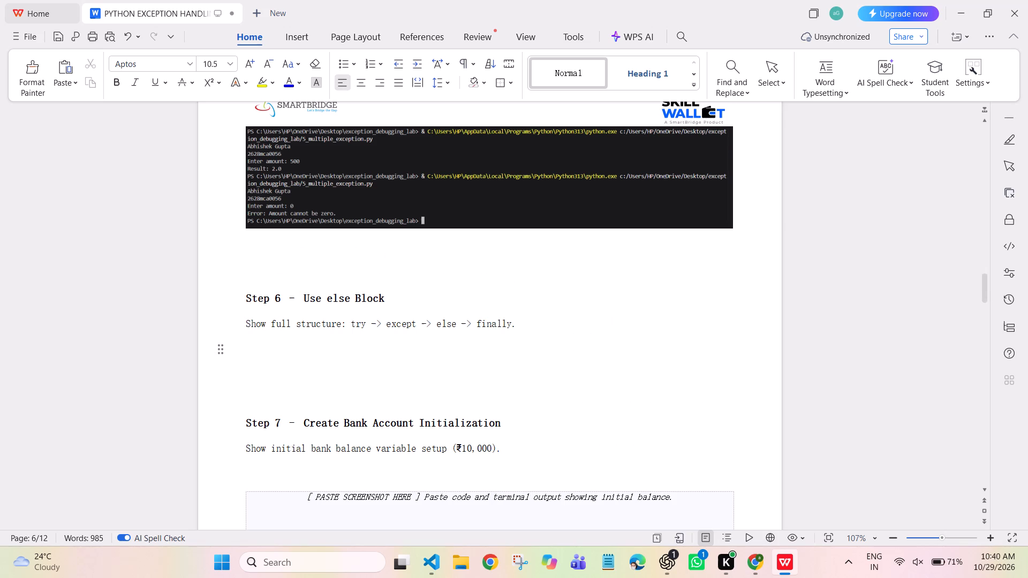
scroll(492, 389, "down", 3)
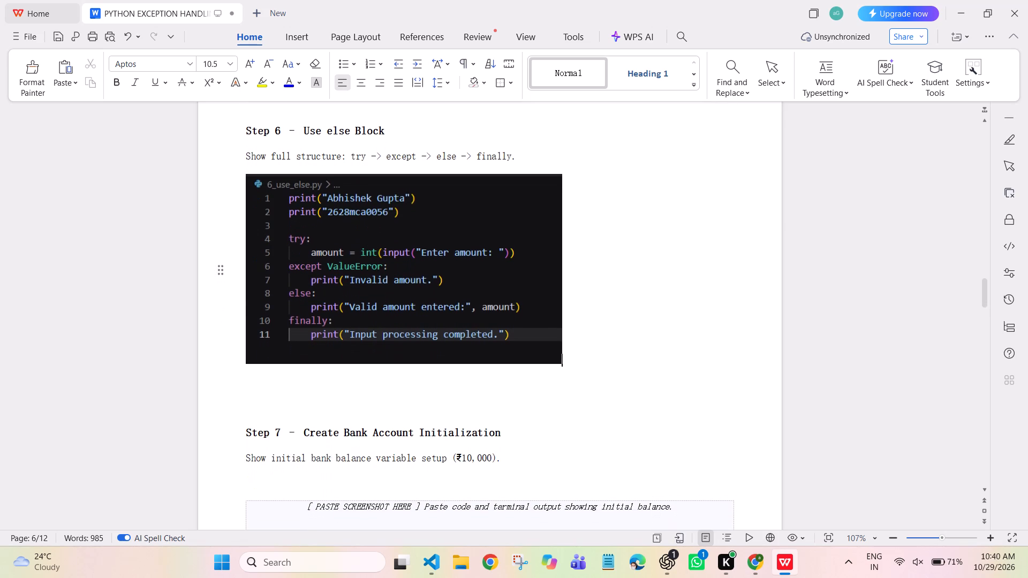
scroll(492, 389, "down", 1)
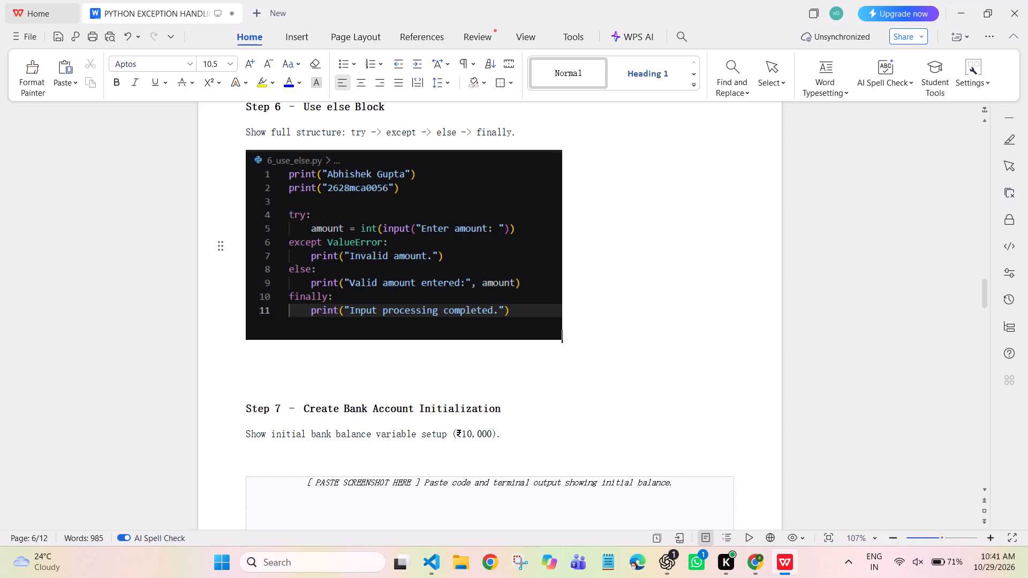
Switch to Visual Studio Code, discard the old terminal session, and run 6_use_else.py with 1000 as the amount.
key("alt+Tab")
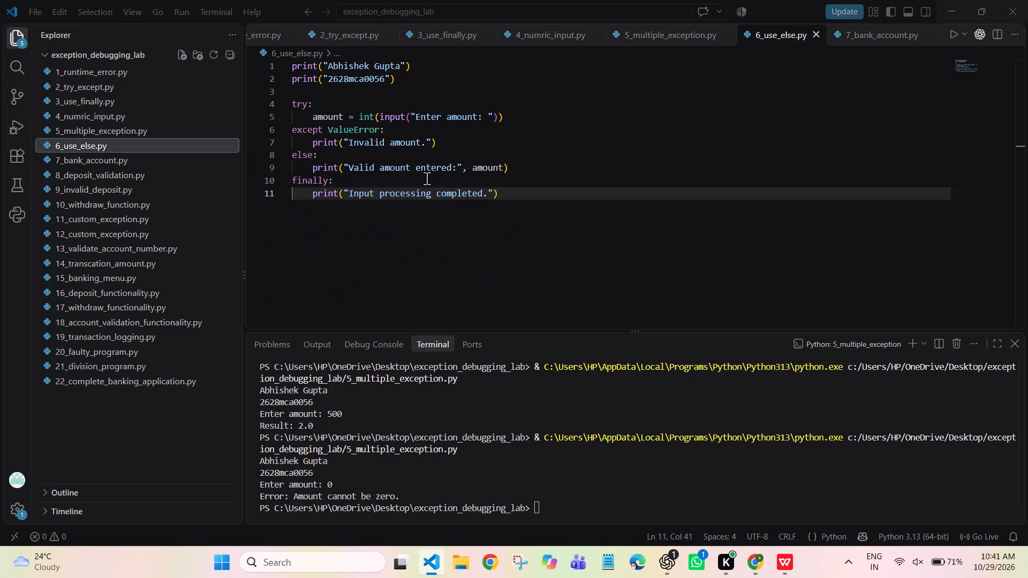
left_click(957, 347)
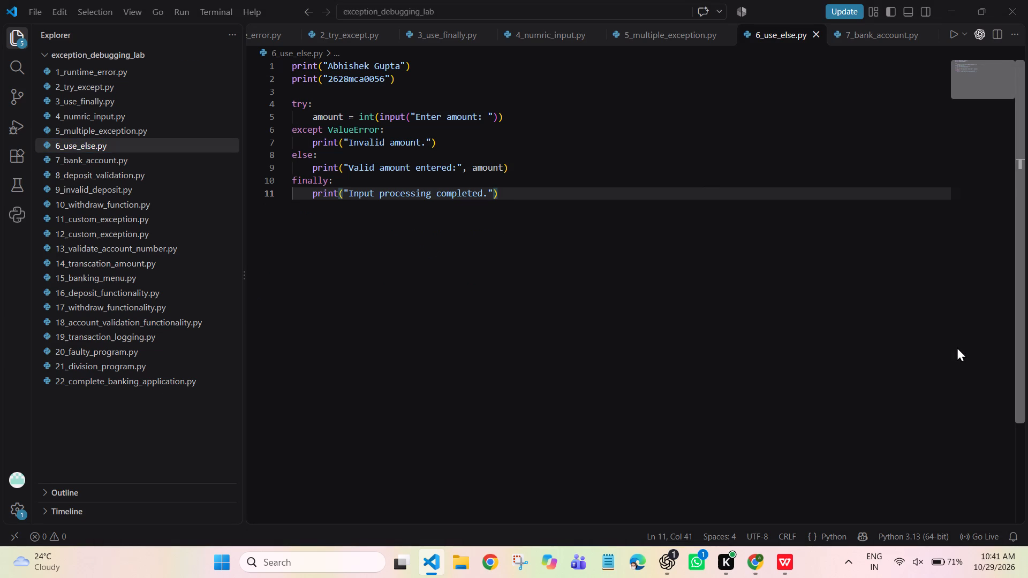
left_click(968, 34)
left_click(886, 83)
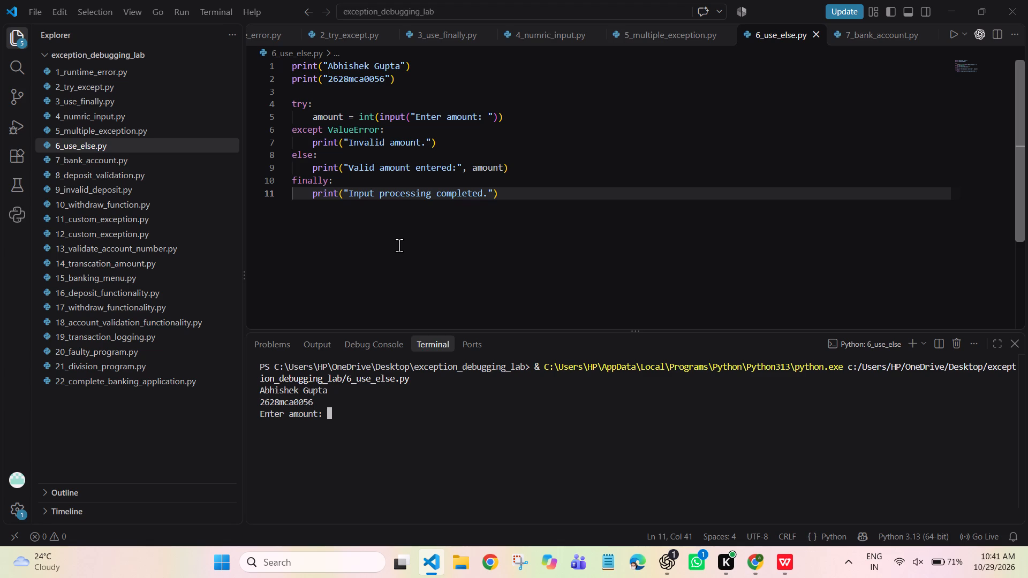
type("1000")
key("Return")
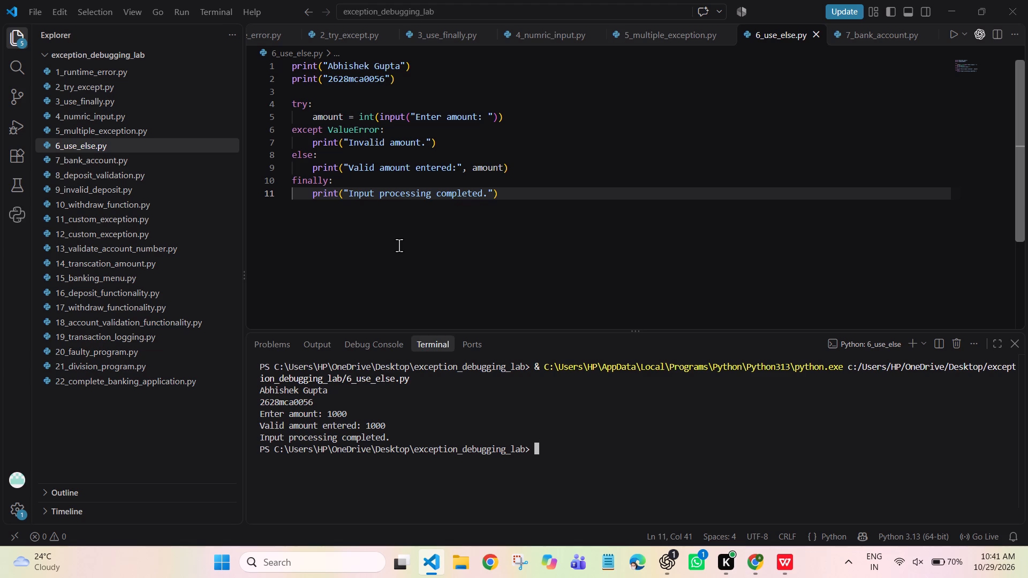
Run 6_use_else.py again in the same terminal with abc as the amount.
key("Up")
key("Return")
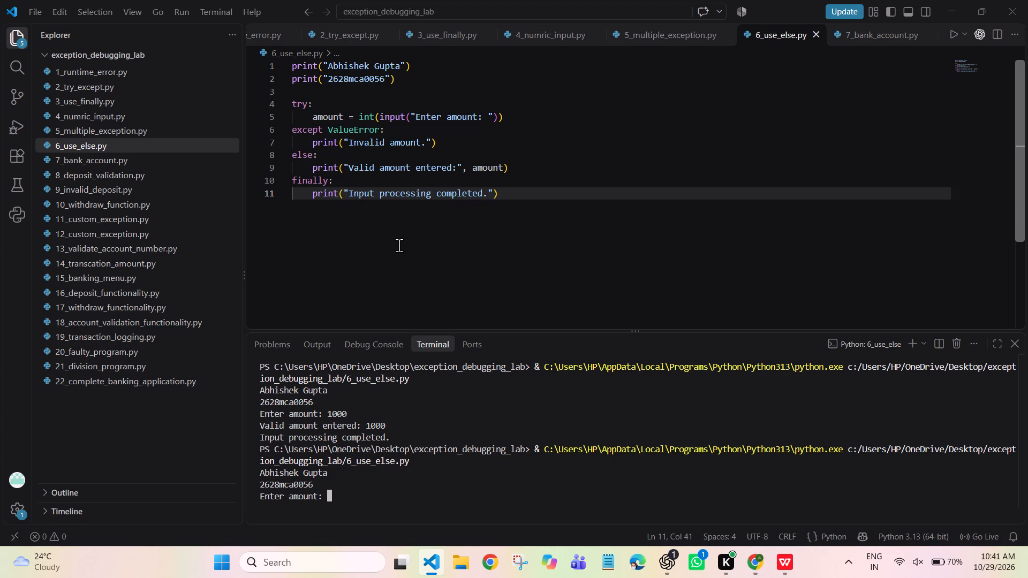
type("abc")
key("Return")
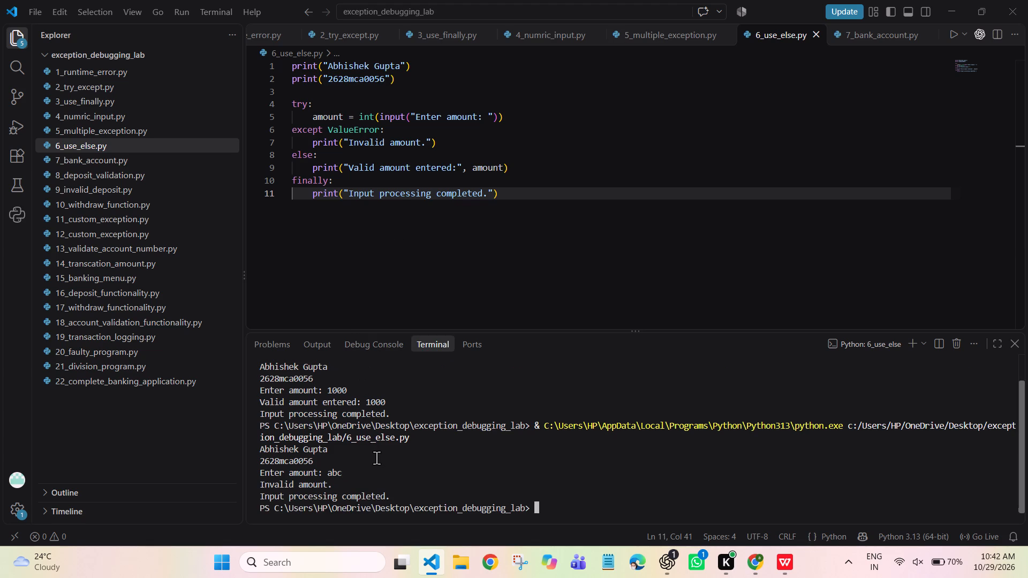
Enlarge the terminal area and capture and copy a full-width screenshot of both 6_use_else.py runs.
scroll(376, 458, "up", 1)
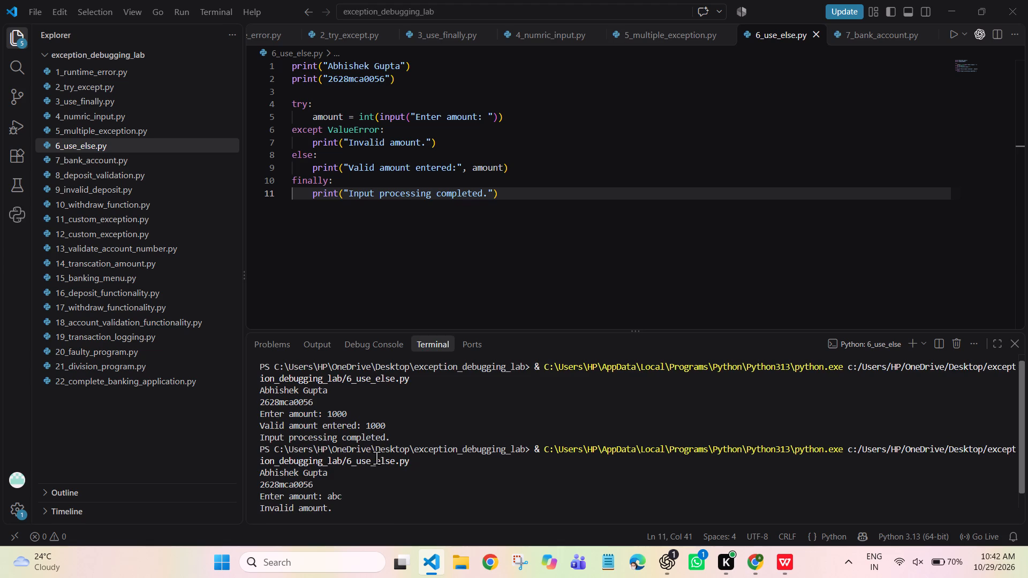
scroll(376, 458, "up", 1)
scroll(376, 458, "down", 1)
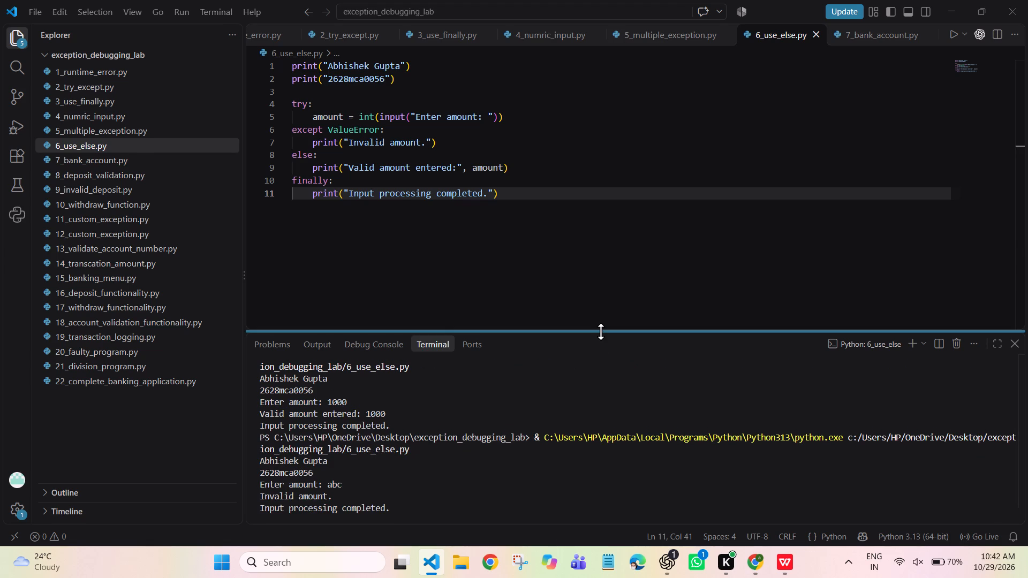
left_click_drag(601, 331, 583, 199)
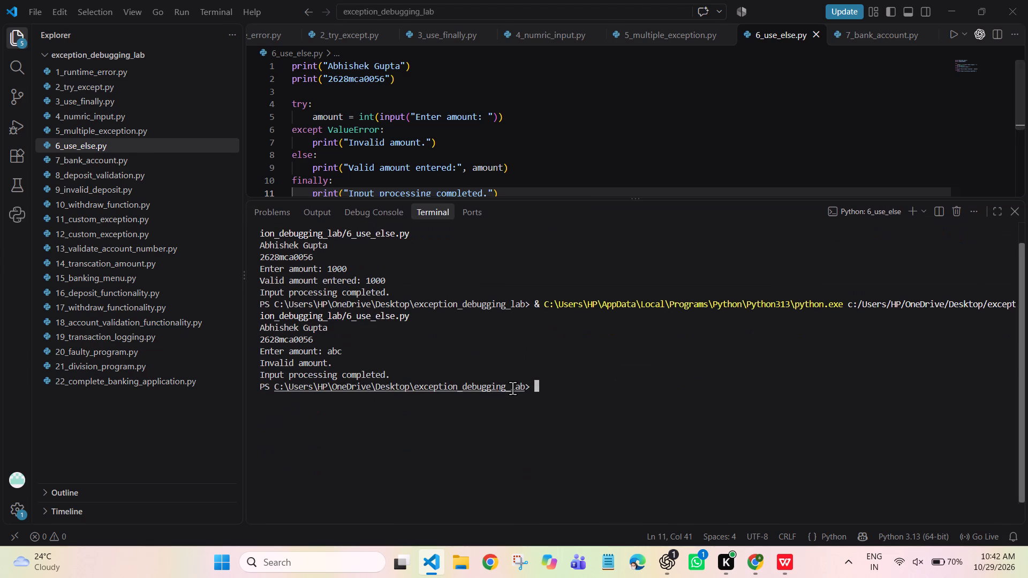
scroll(512, 388, "up", 1)
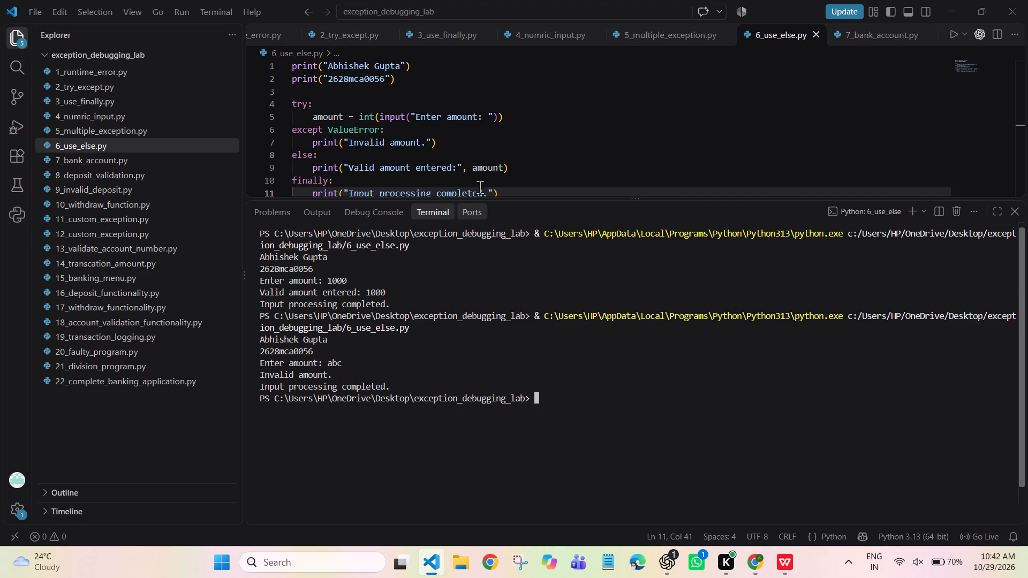
scroll(474, 159, "down", 1)
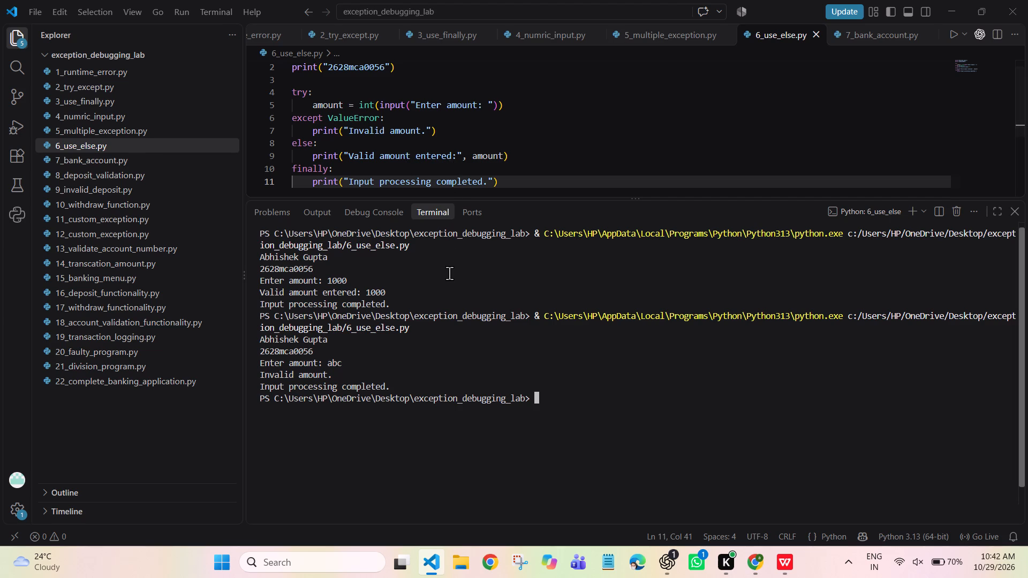
key("Print")
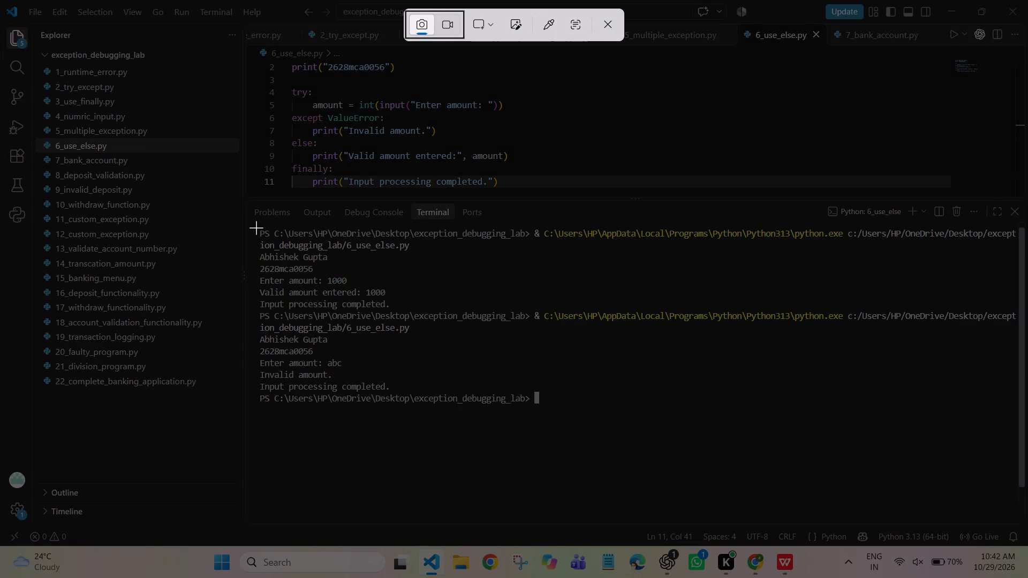
left_click_drag(256, 227, 574, 377)
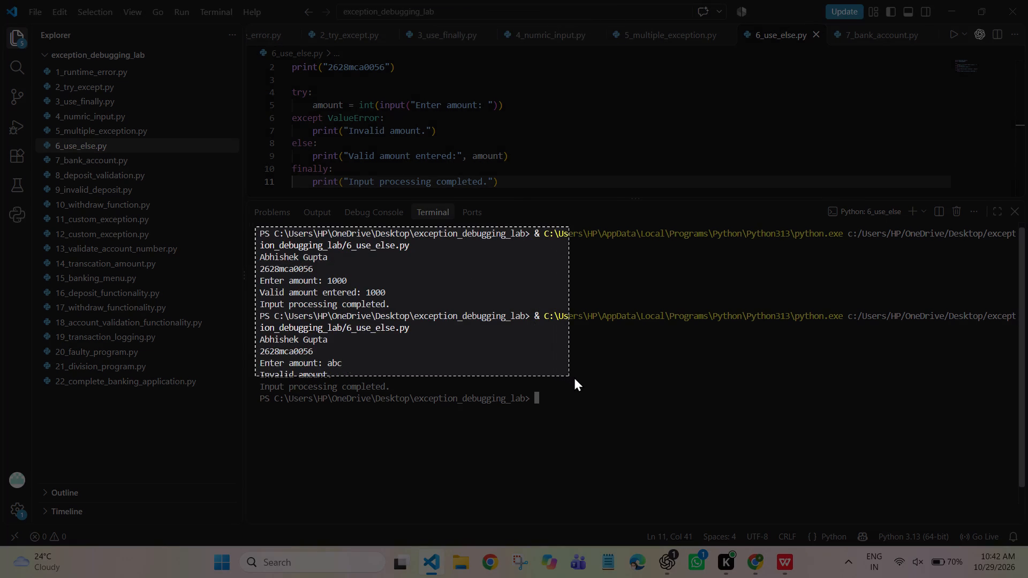
left_click_drag(574, 377, 601, 397)
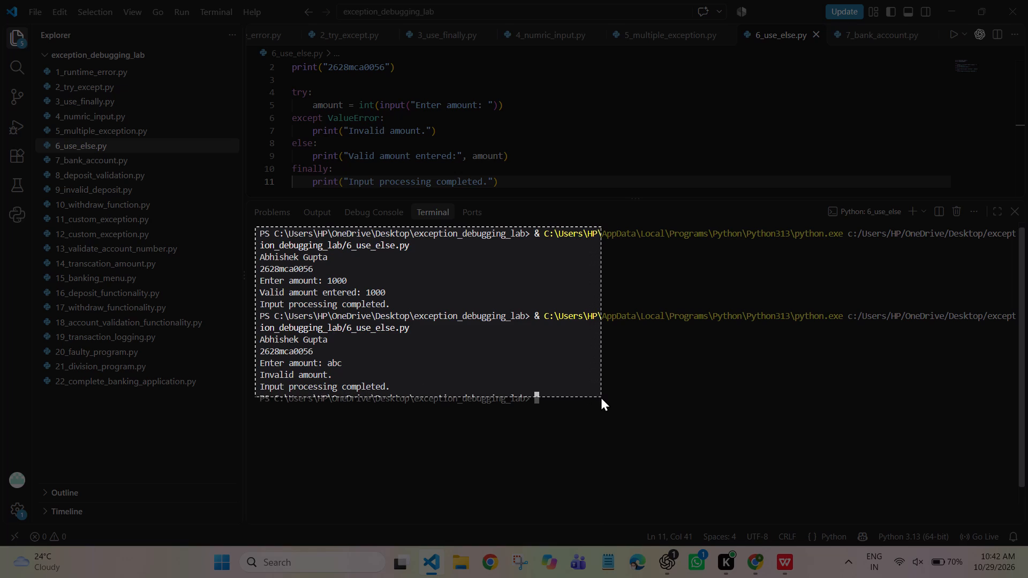
left_click_drag(601, 397, 1004, 399)
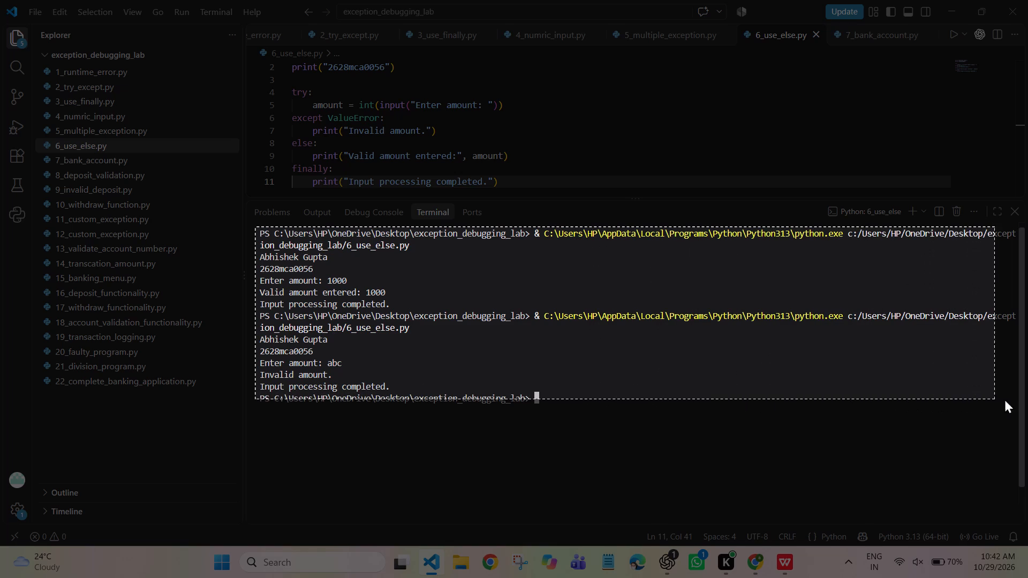
left_click_drag(1004, 399, 1027, 399)
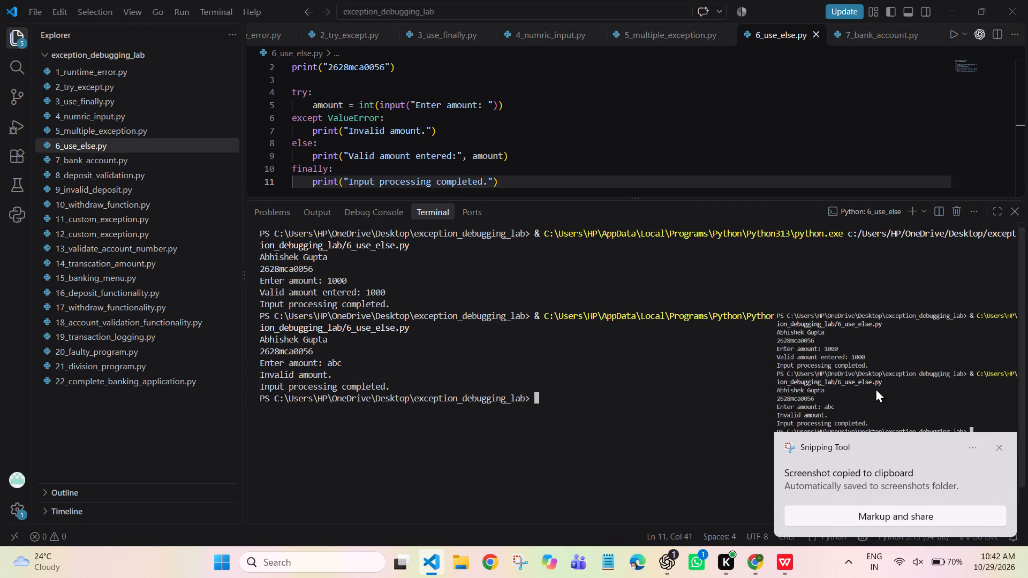
left_click(875, 388)
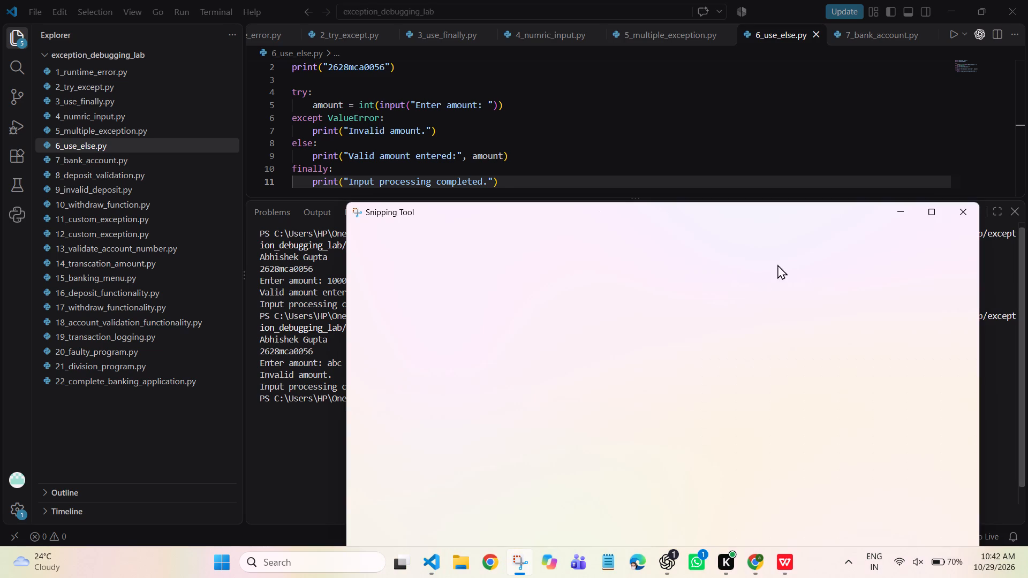
left_click(899, 237)
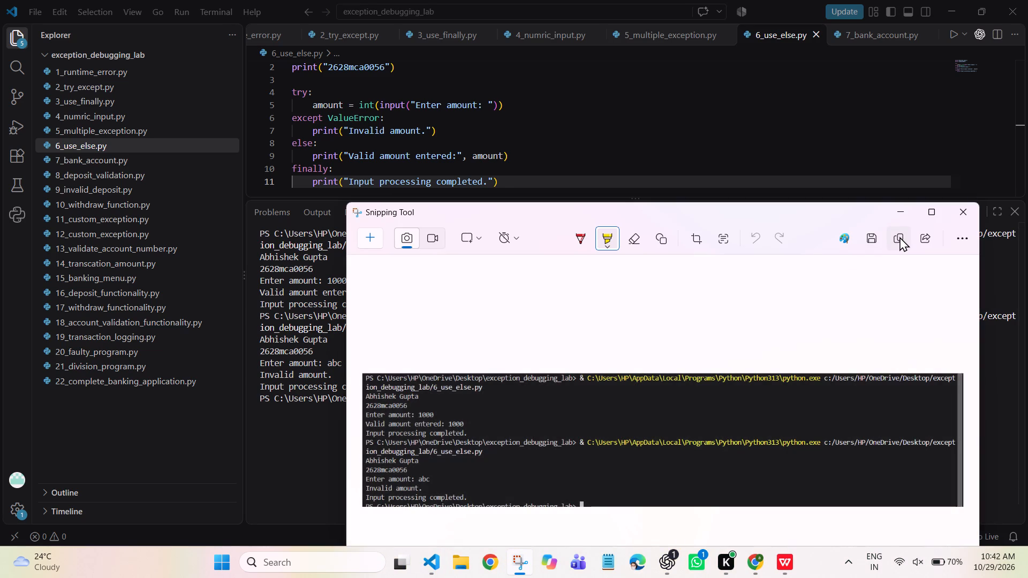
left_click(958, 206)
Switch back to the report in WPS Office and add an "Output:" label on a new line below the Step 6 code screenshot.
key("alt+Tab")
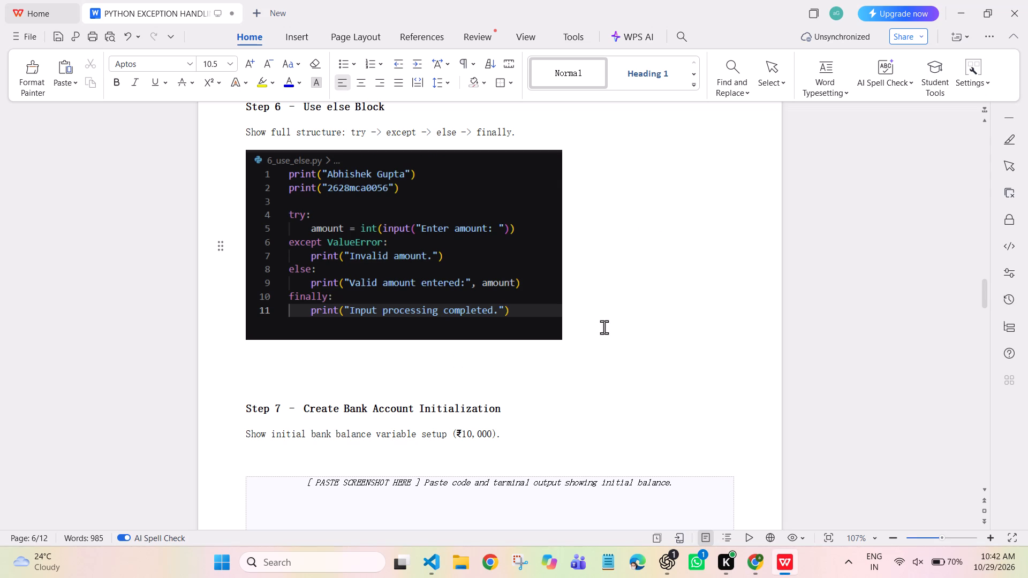
key("Return")
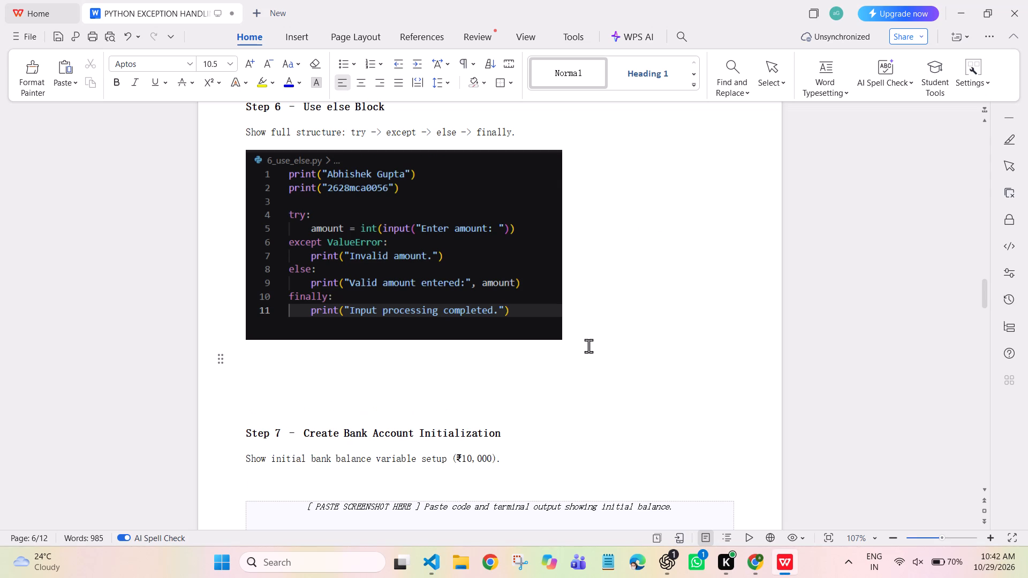
type("output")
key("shift+colon")
Format the Step 6 "Output:" label as bold with font size 14.
left_click_drag(290, 354, 239, 352)
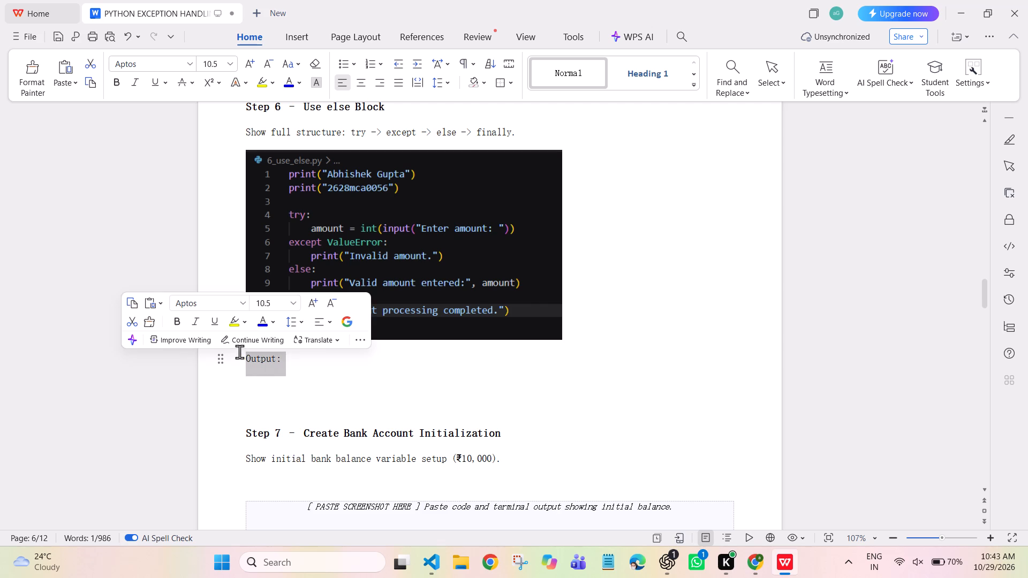
left_click(171, 322)
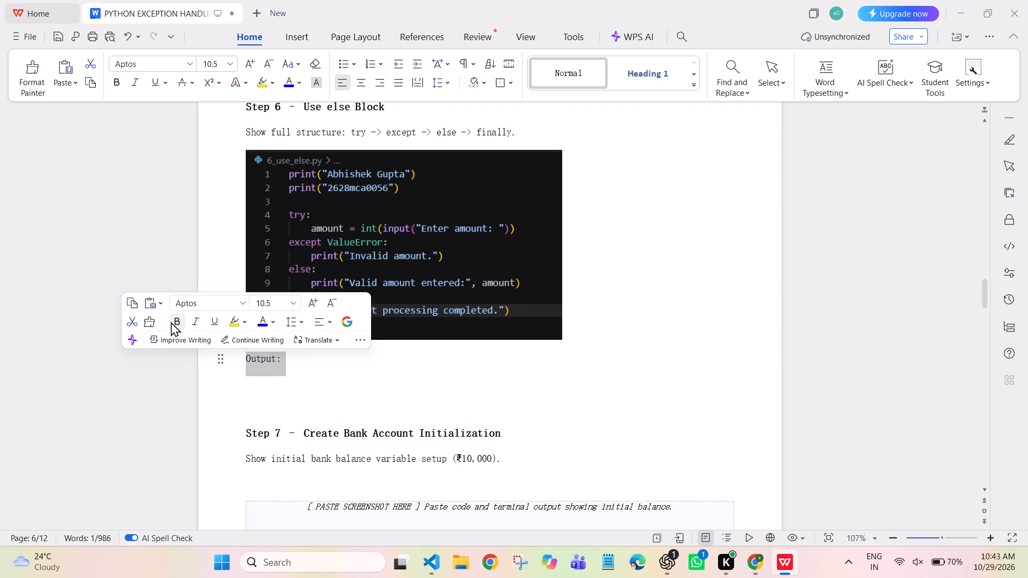
left_click(176, 322)
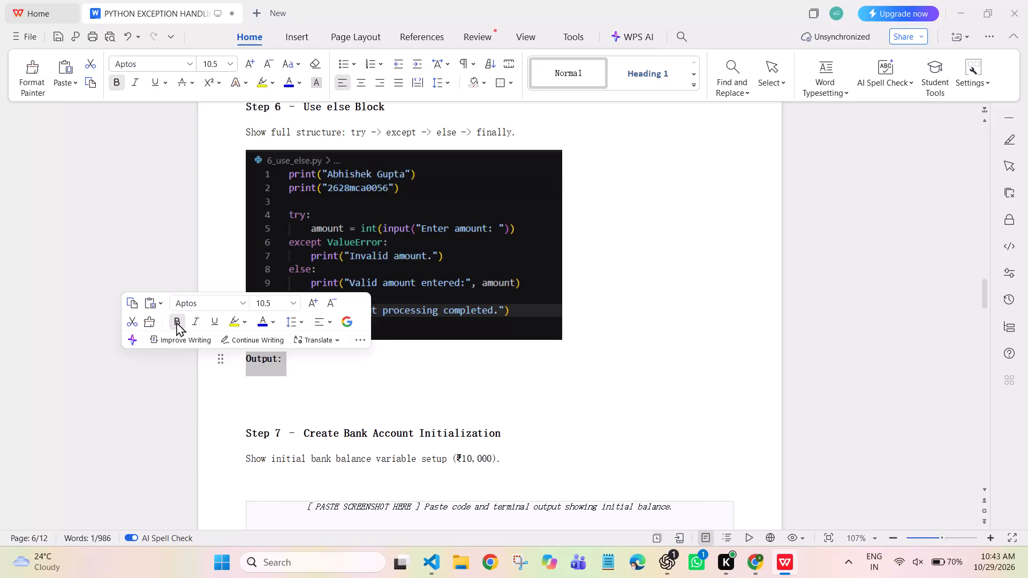
left_click(176, 322)
left_click(294, 306)
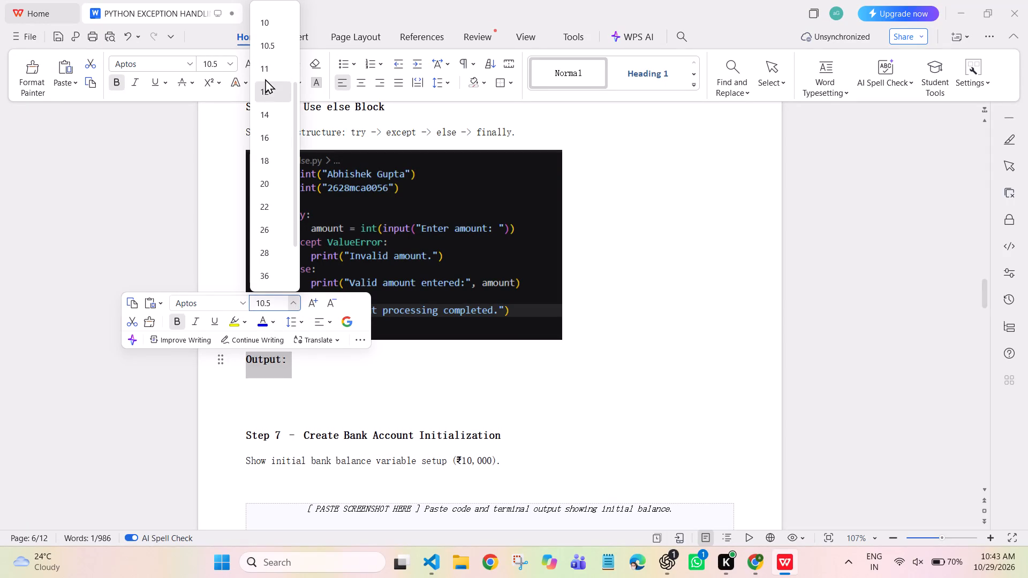
left_click(271, 112)
left_click(329, 380)
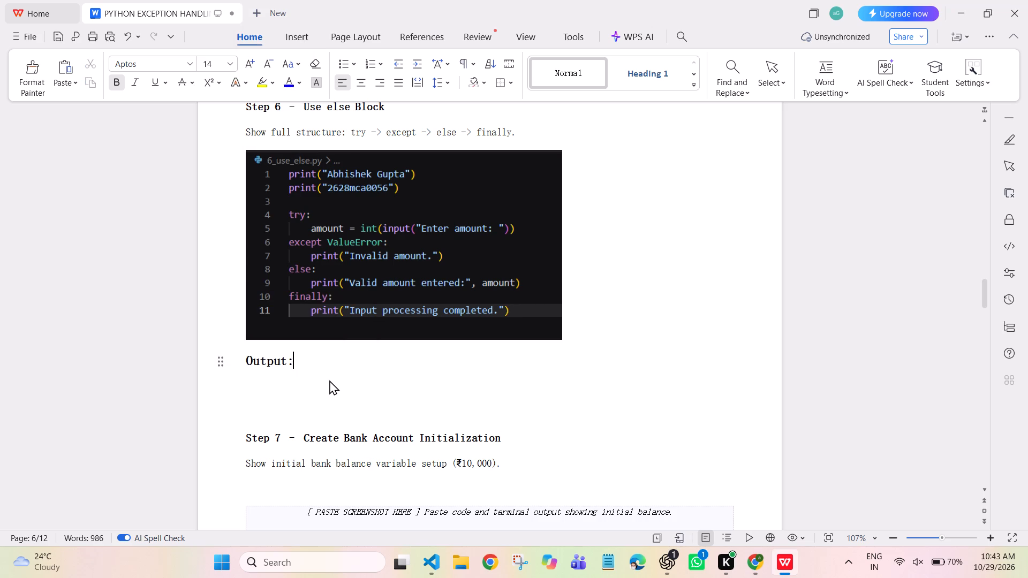
Paste the captured screenshot of both 6_use_else.py runs on a new line below the Step 6 "Output:" label.
key("Return")
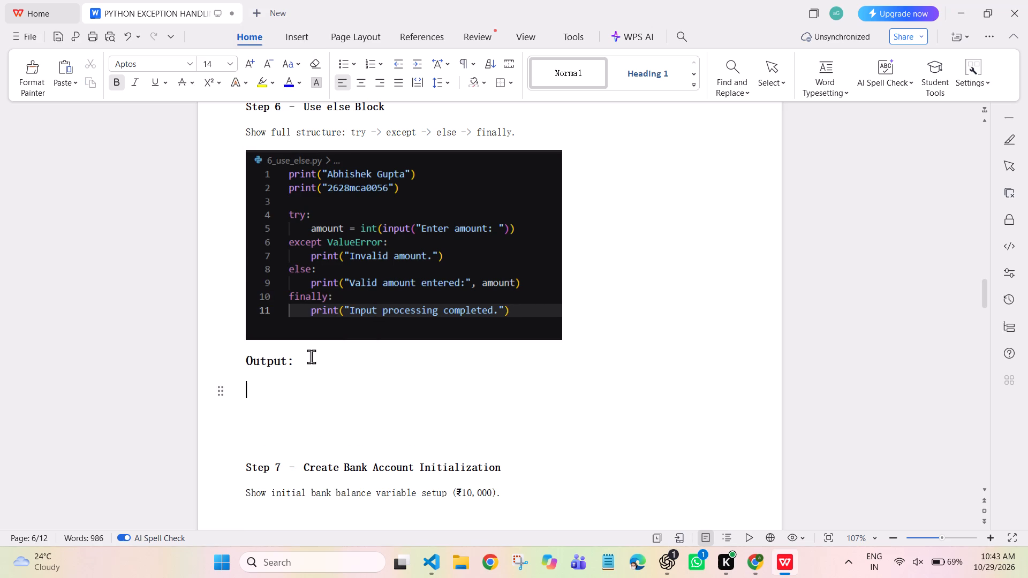
key("ctrl+v")
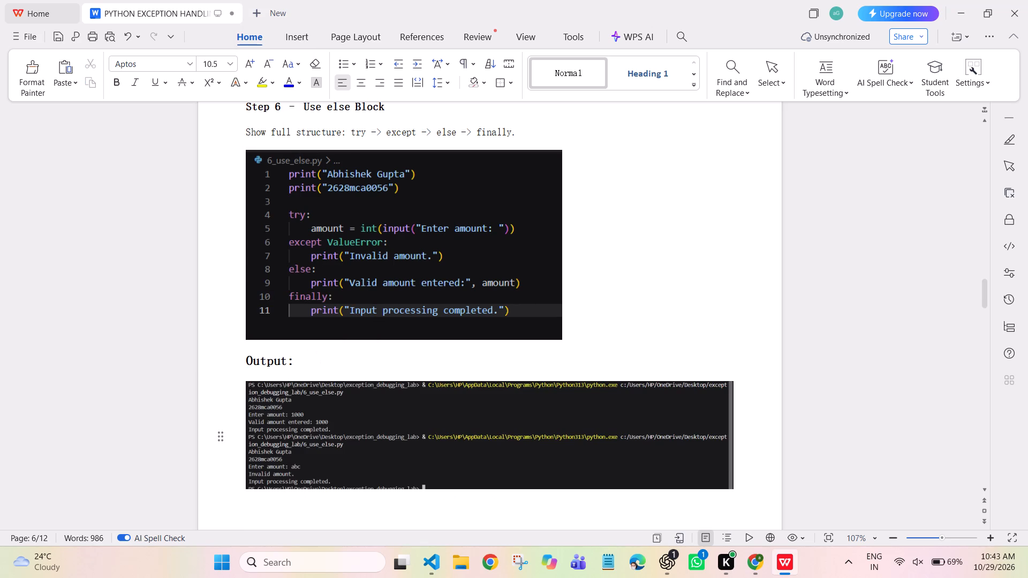
Remove the "[ PASTE SCREENSHOT HERE ]" placeholder table under Step 7 – Create Bank Account Initialization.
scroll(360, 470, "down", 4)
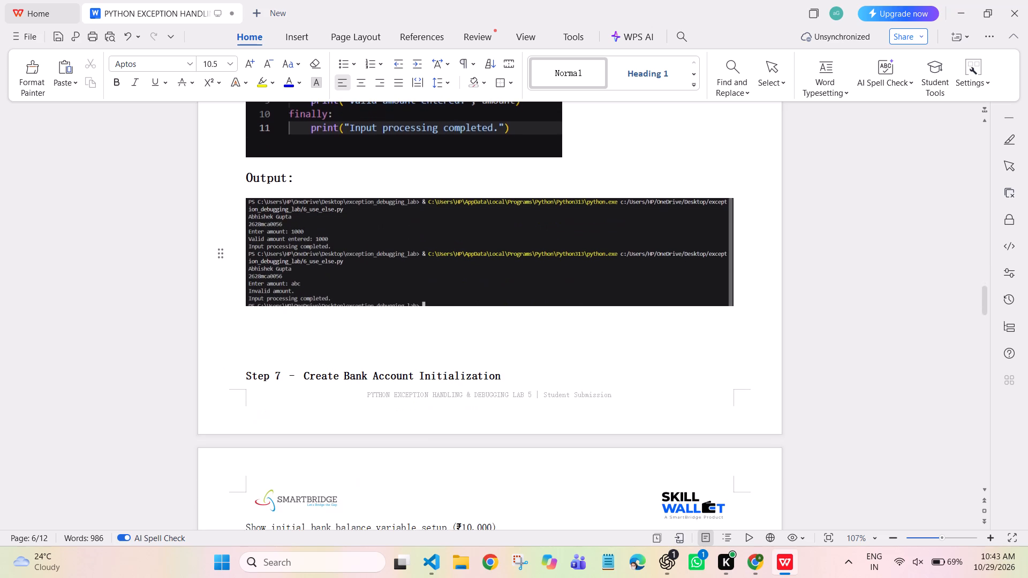
scroll(360, 470, "down", 2)
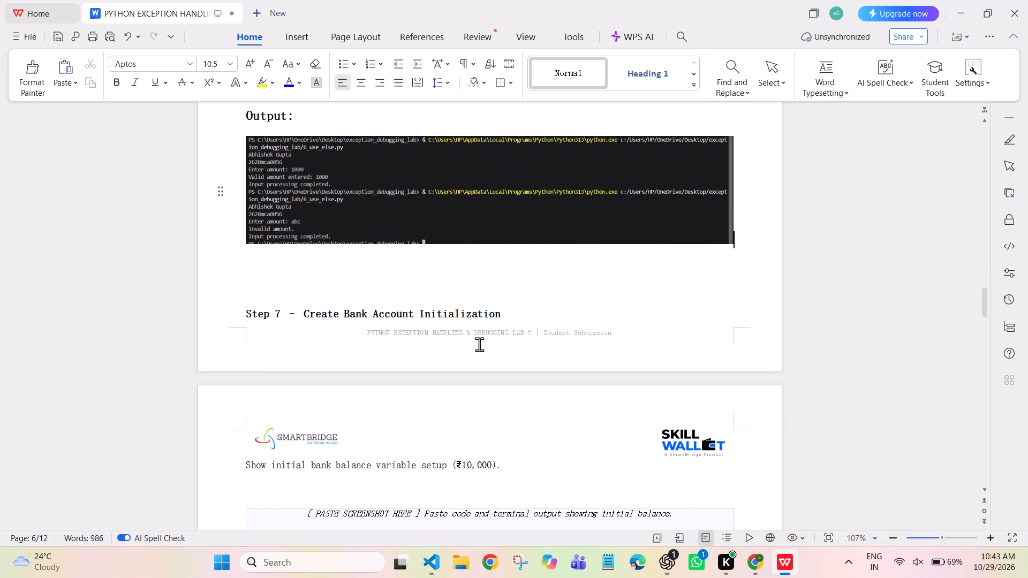
scroll(424, 421, "down", 1)
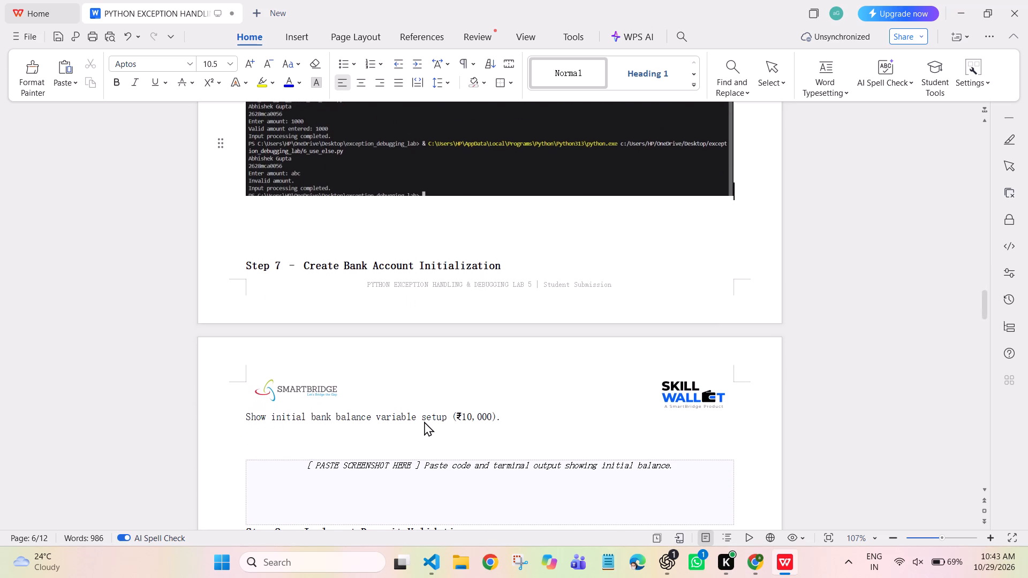
scroll(424, 421, "down", 2)
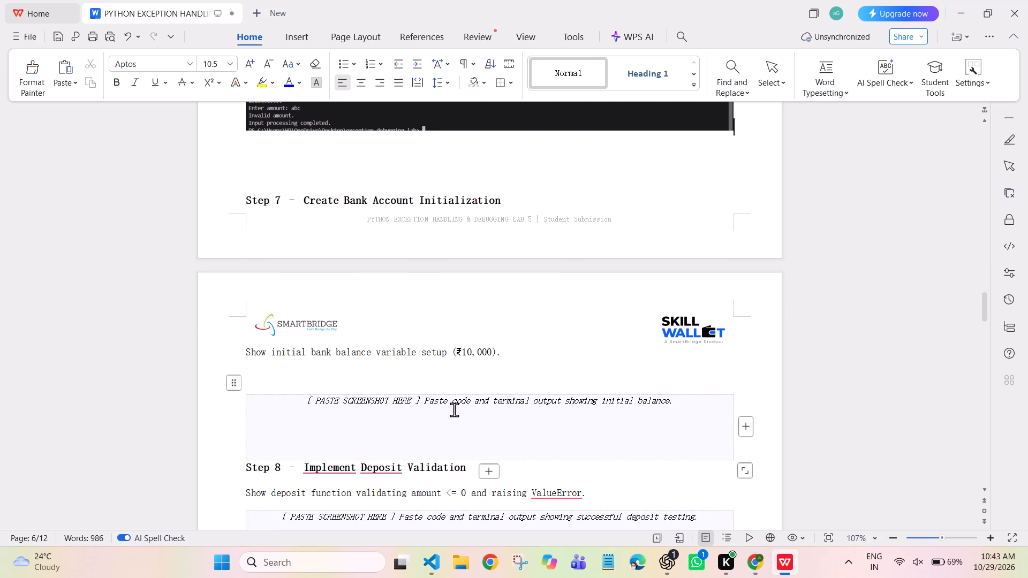
right_click(456, 410)
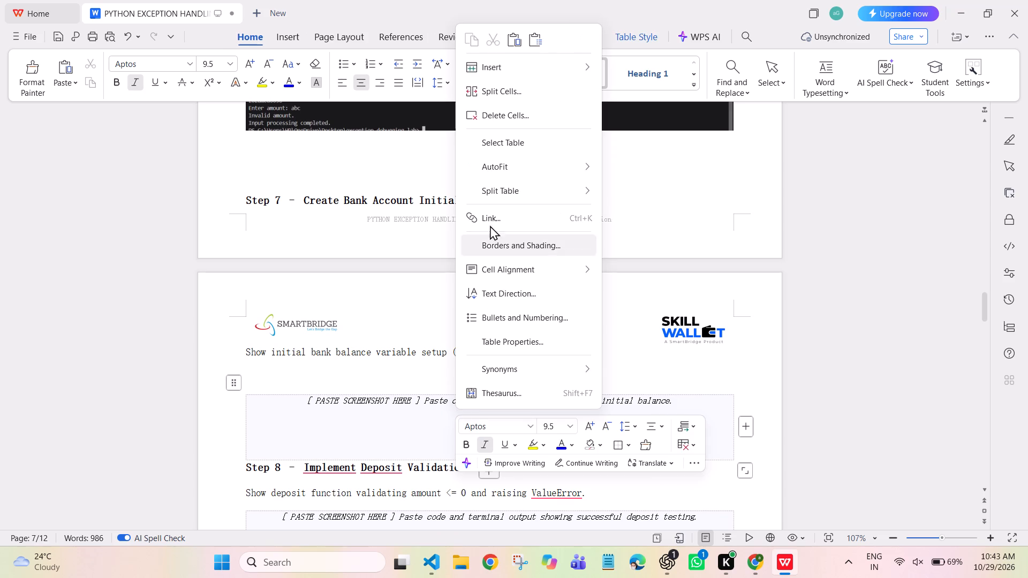
left_click(508, 136)
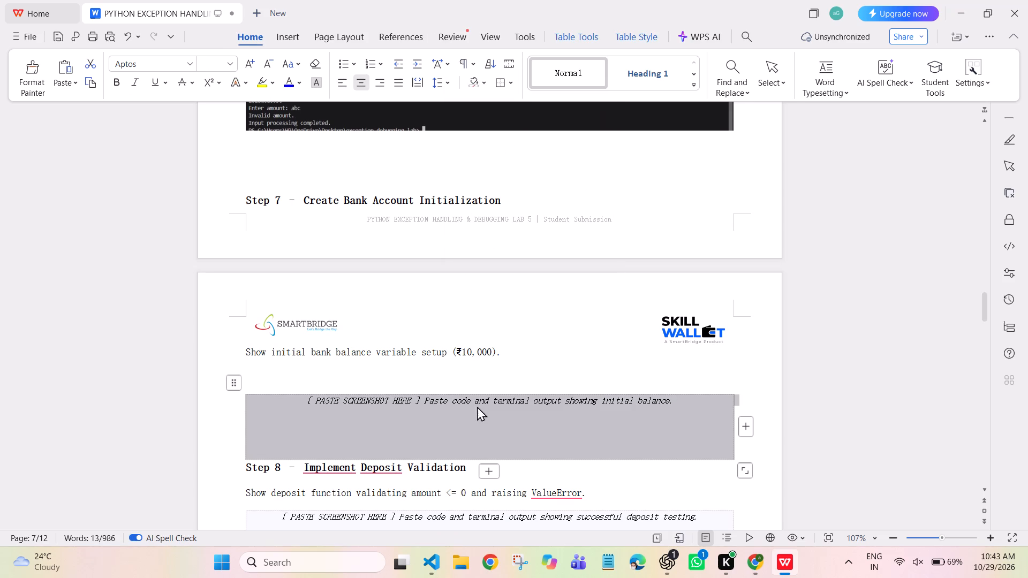
left_click(478, 419)
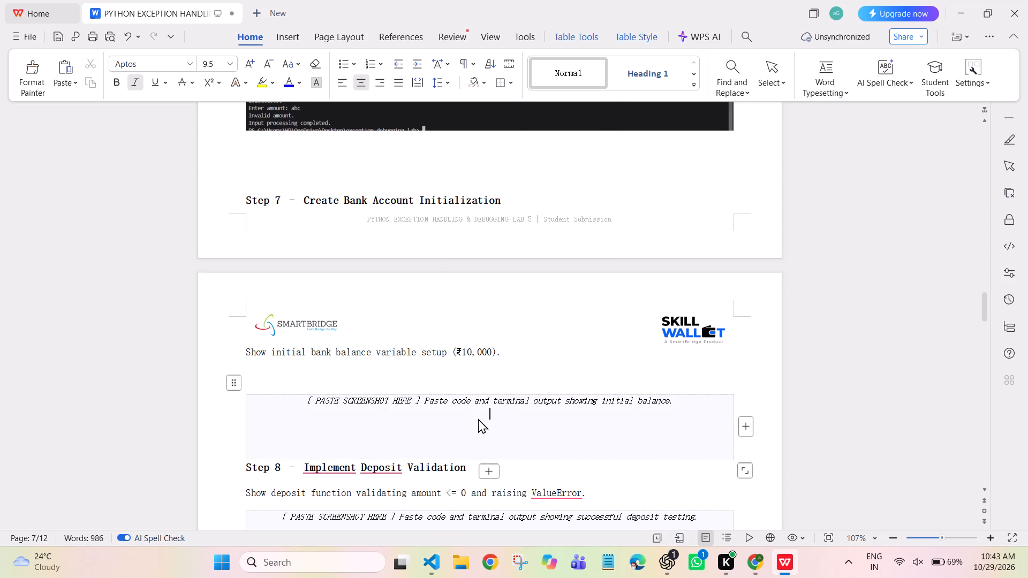
right_click(478, 419)
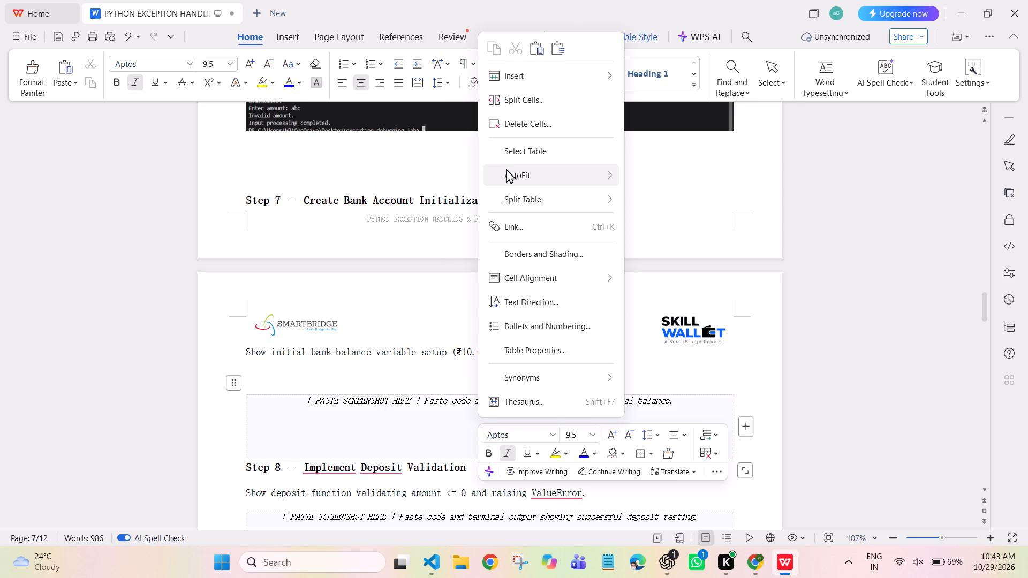
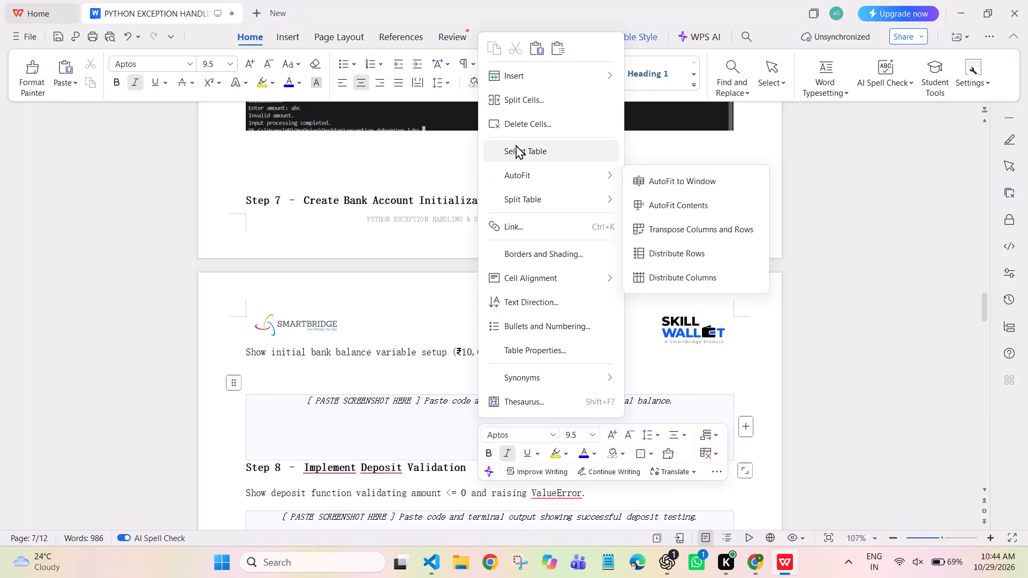
Delete the "[ PASTE SCREENSHOT HERE ]" placeholder table under Step 7 – Create Bank Account Initialization.
left_click(516, 145)
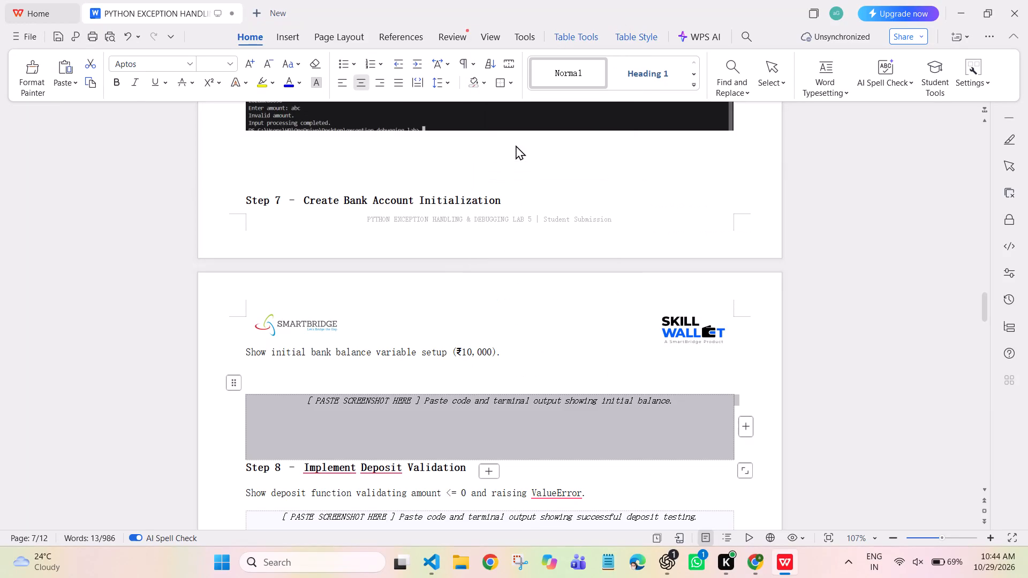
right_click(540, 440)
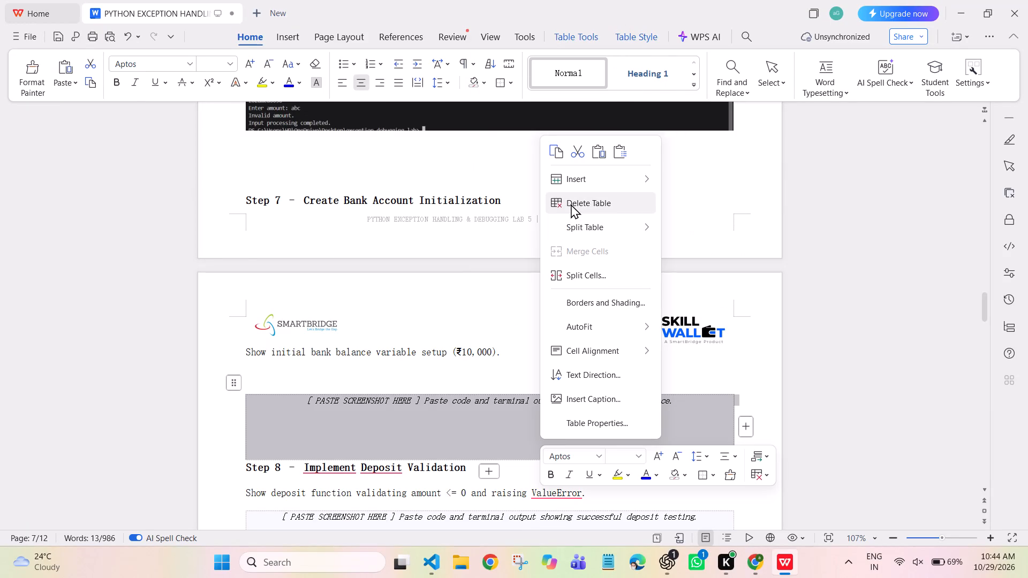
left_click(571, 204)
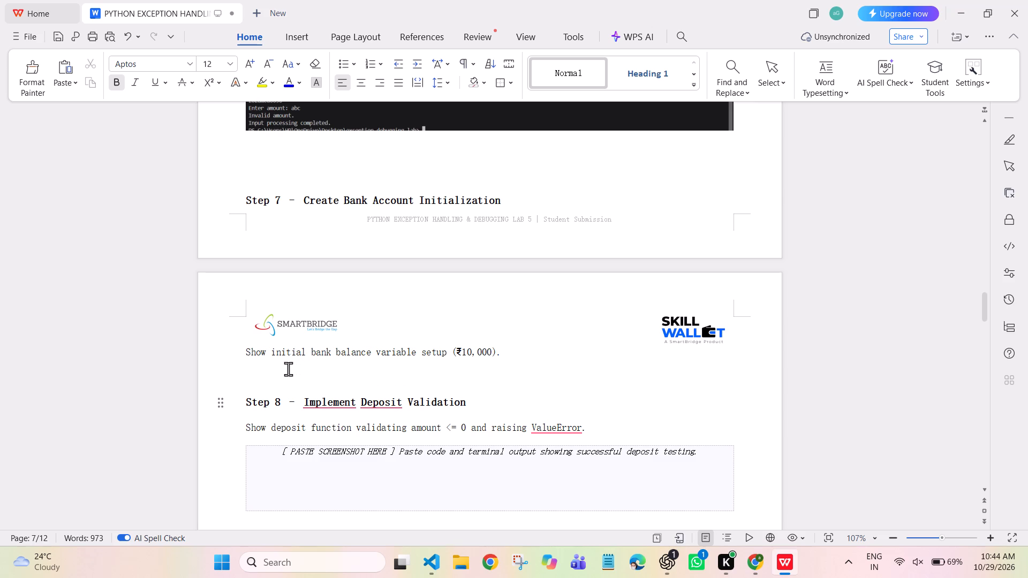
Add an empty line below the Step 7 instruction "Show initial bank balance variable setup (₹10,000).".
left_click(248, 364)
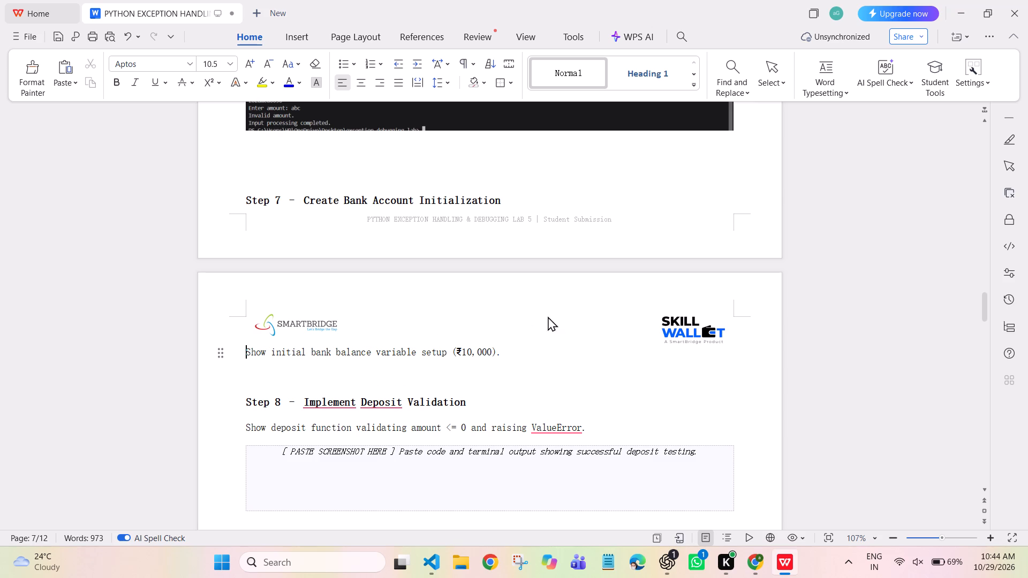
left_click(510, 346)
key("Return")
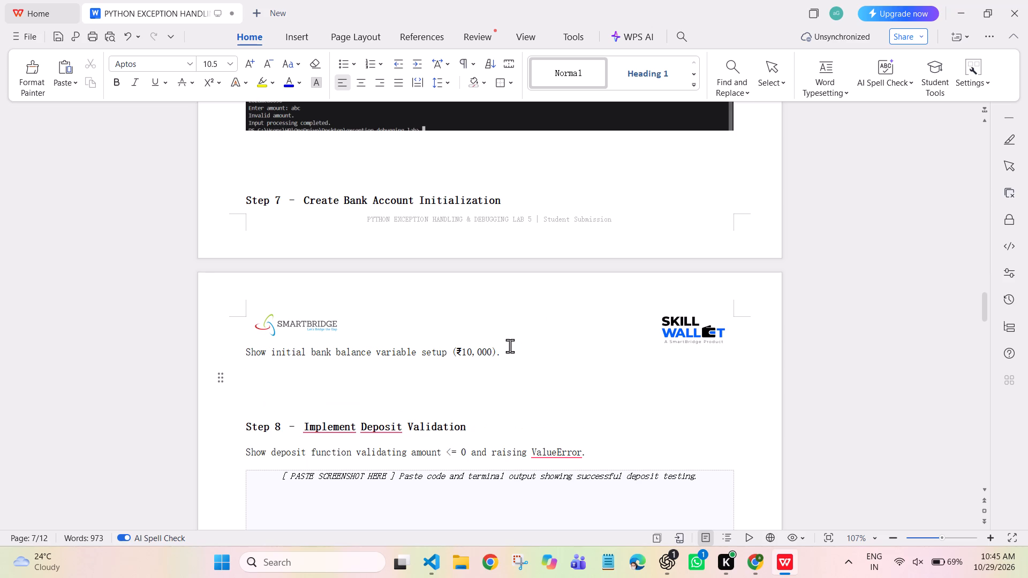
Switch to Visual Studio Code, open 7_bank_account.py, and capture and copy a screenshot of its six lines of code.
key("alt+Tab")
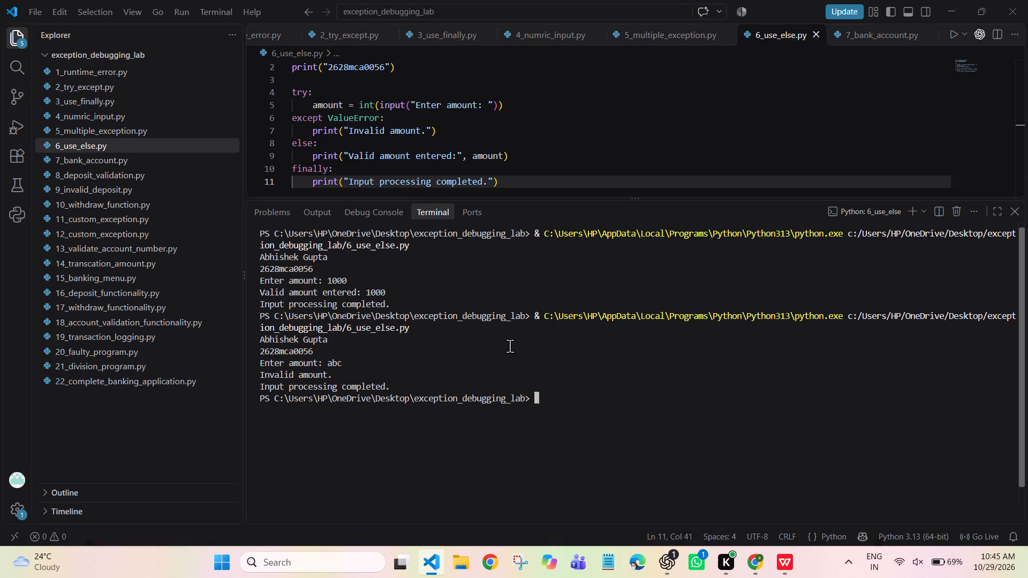
left_click(125, 163)
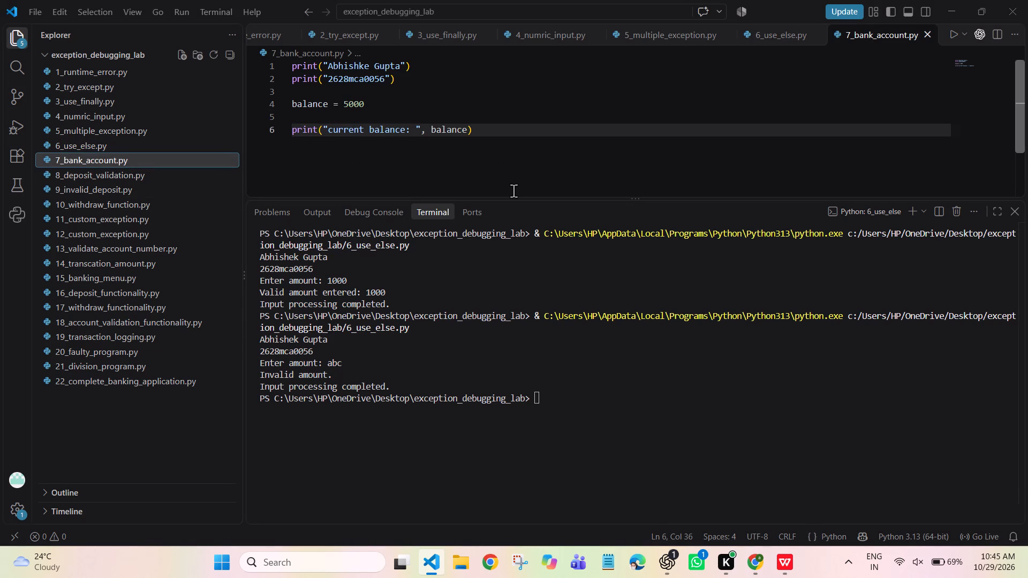
key("Print")
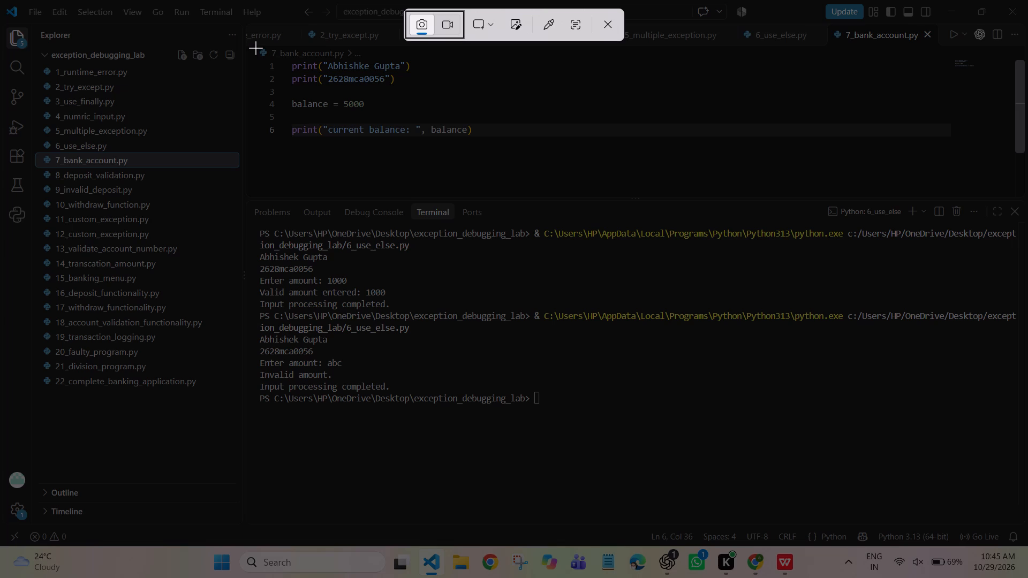
left_click_drag(255, 44, 466, 146)
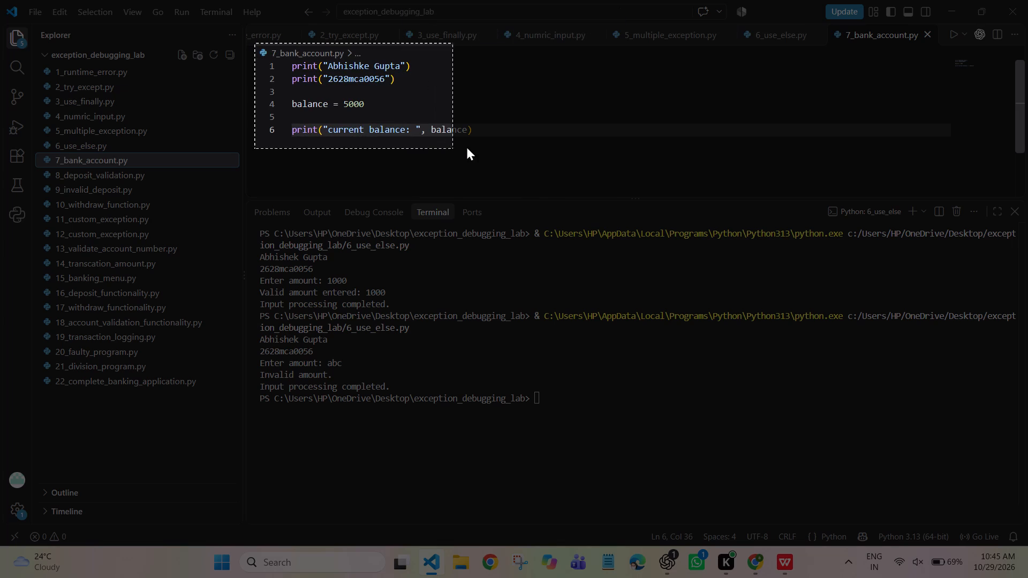
left_click_drag(466, 146, 487, 147)
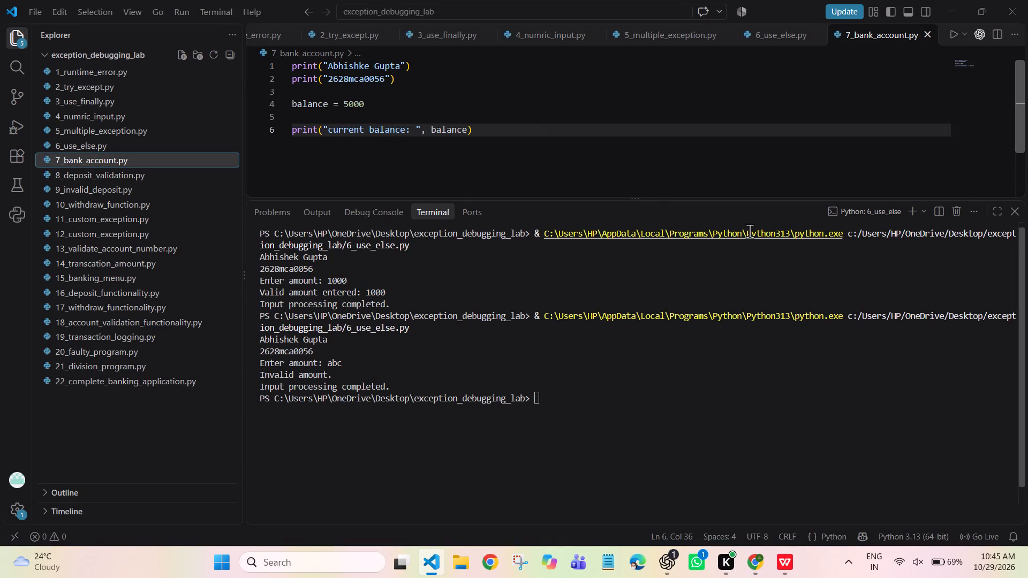
left_click(865, 339)
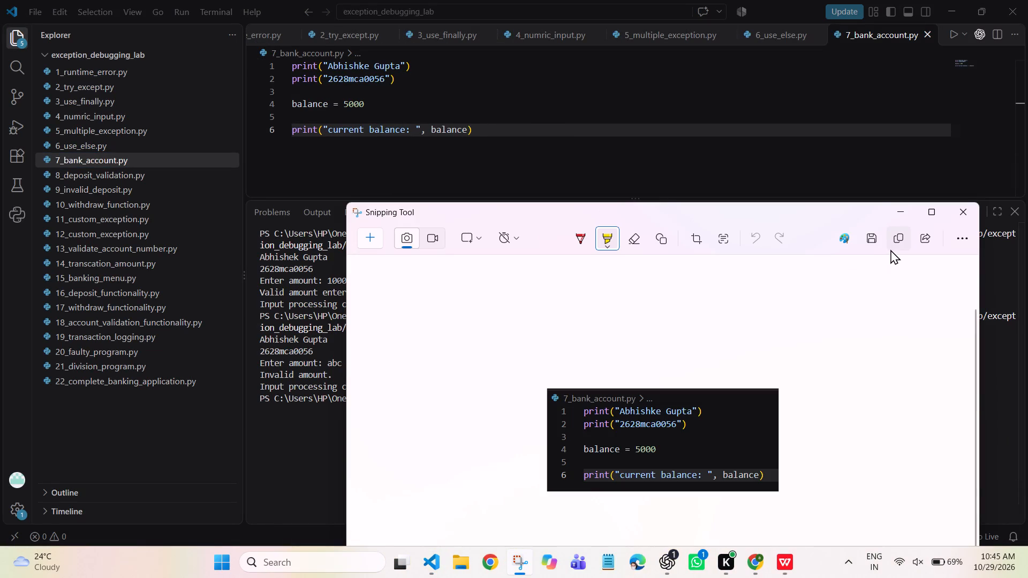
left_click(899, 234)
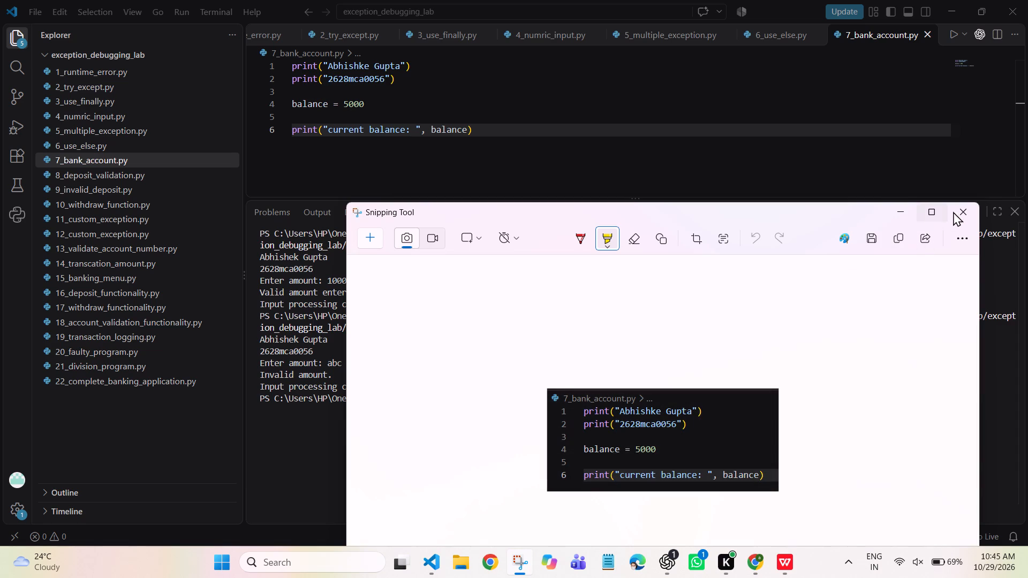
left_click(961, 208)
Switch back to the report in WPS Office and paste the 7_bank_account.py code screenshot below the Step 7 instruction.
key("alt+Tab")
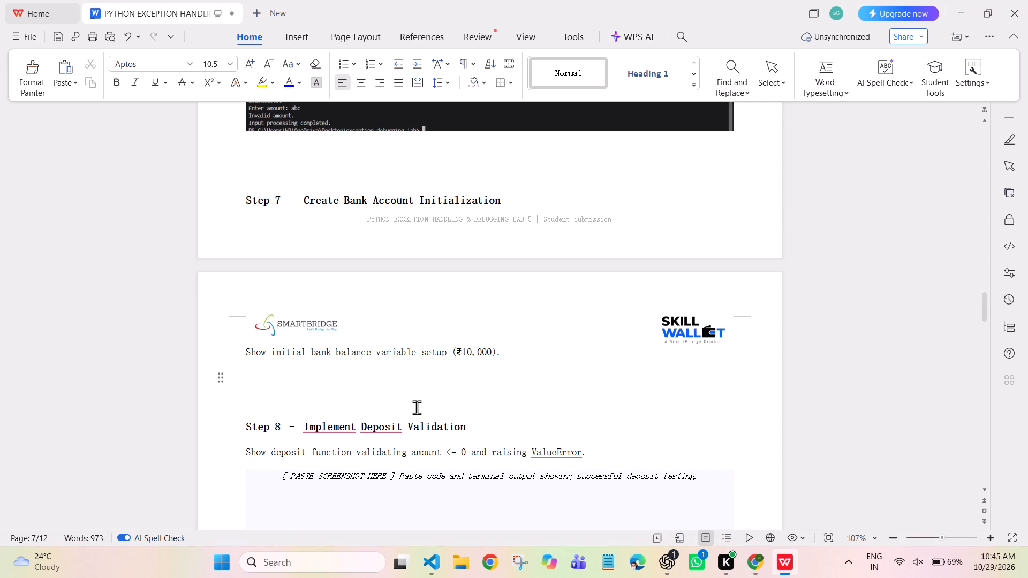
key("ctrl+v")
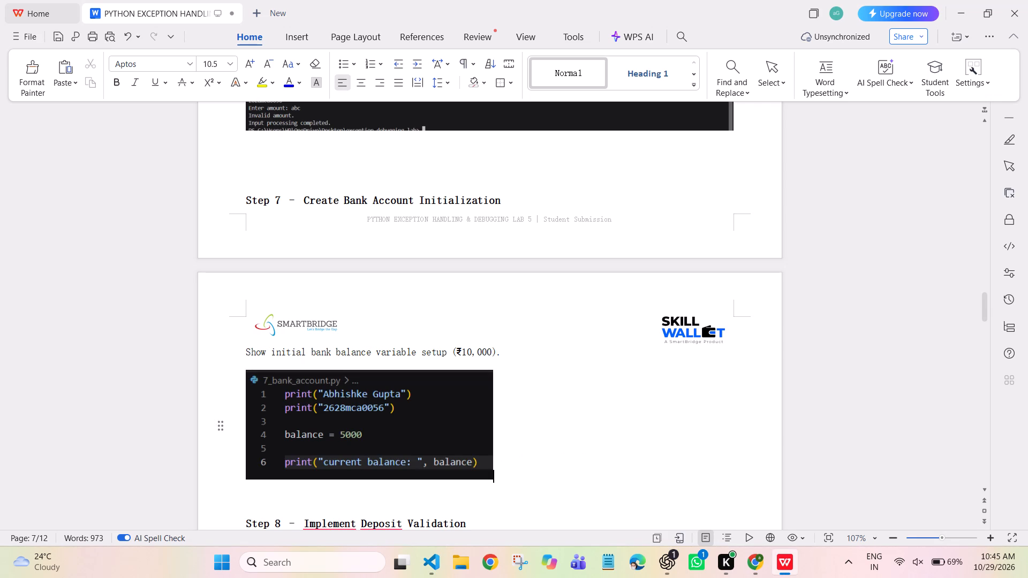
Add an "Output:" label on a new line below the Step 7 code screenshot.
key("Return")
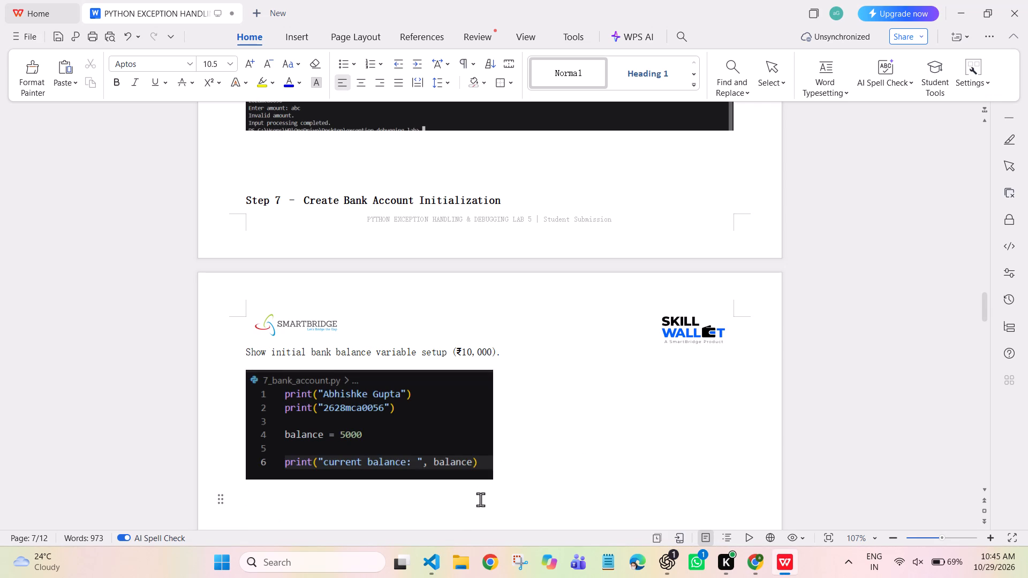
scroll(480, 499, "down", 2)
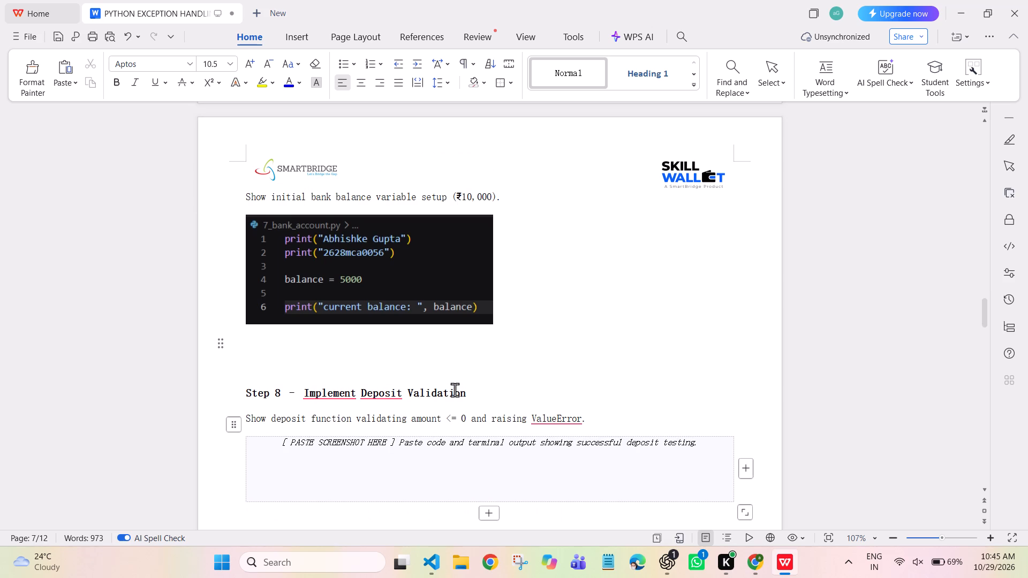
type("output")
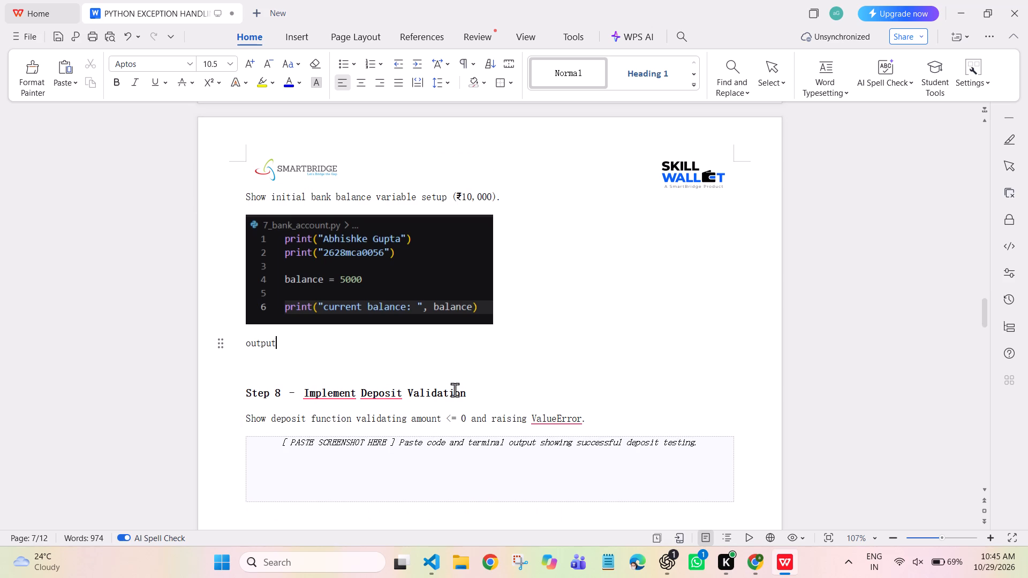
key("shift+colon")
Format the Step 7 "Output:" label as bold with font size 12 and start a new line after it.
left_click_drag(285, 343, 235, 339)
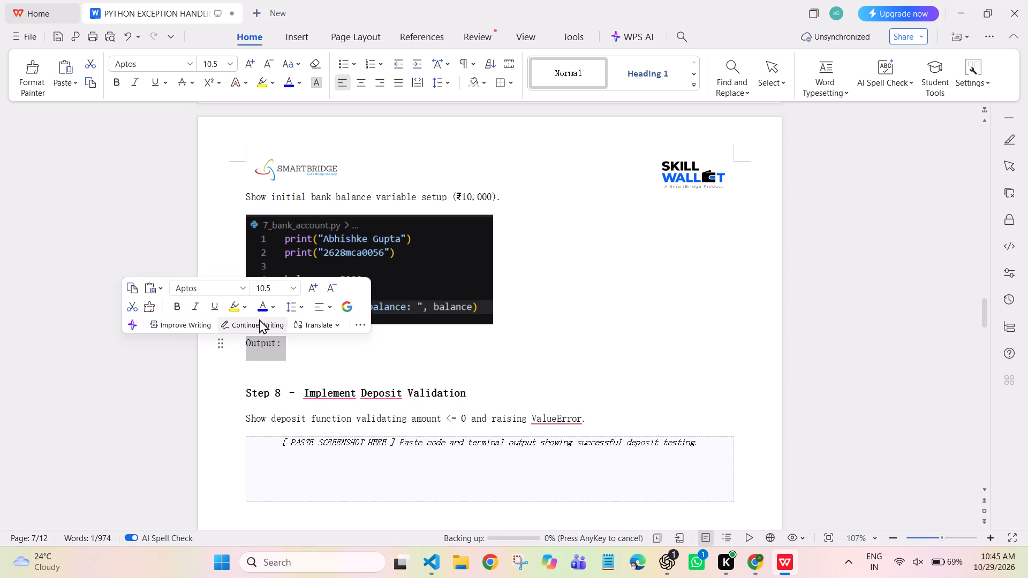
left_click(177, 309)
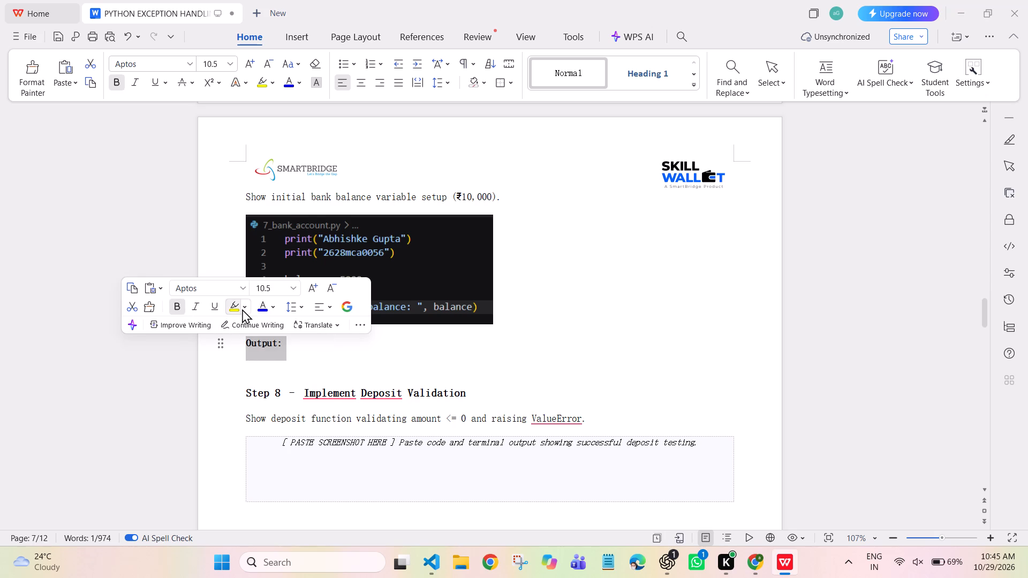
left_click(293, 284)
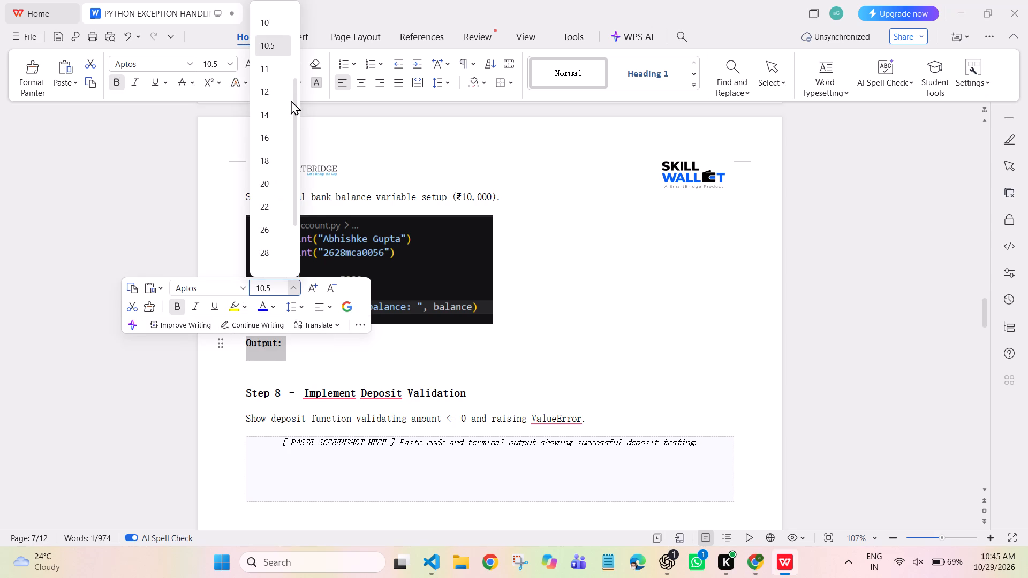
left_click(277, 99)
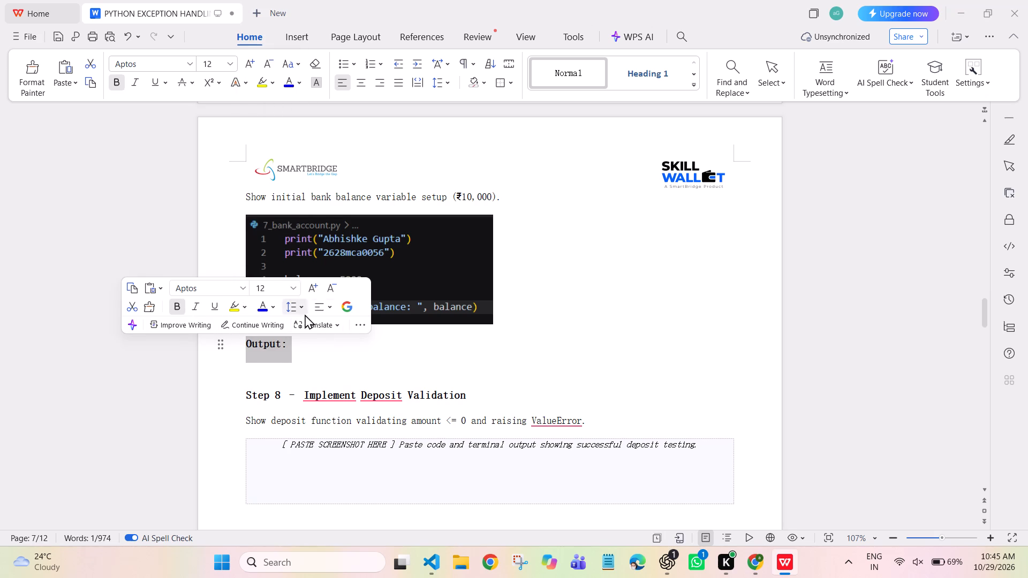
left_click(296, 341)
key("Return")
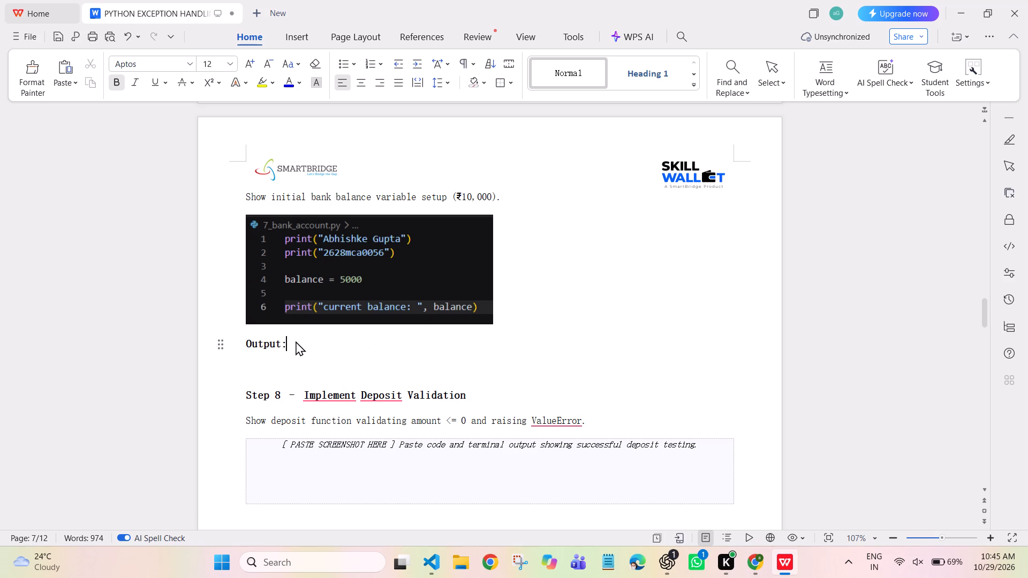
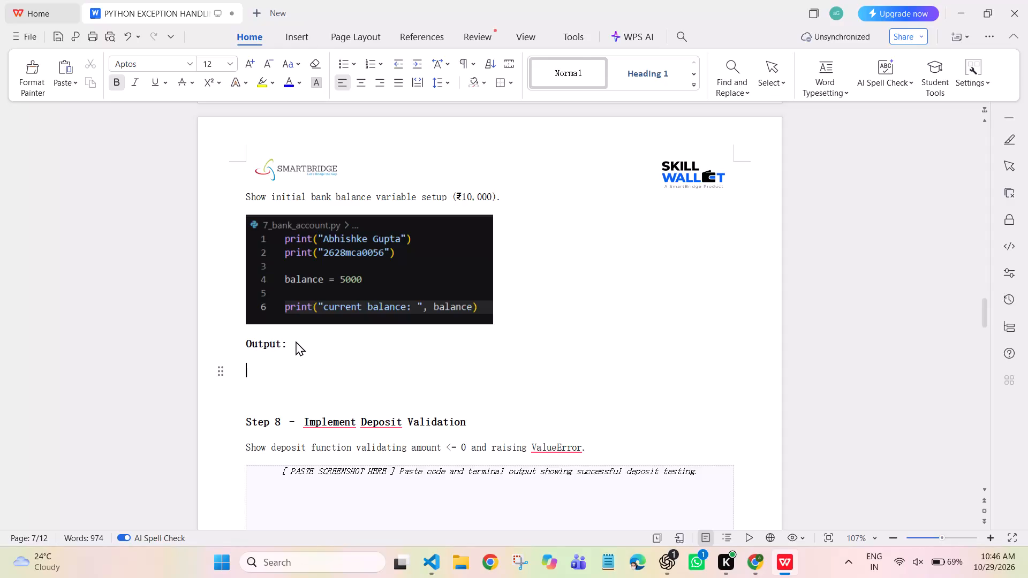
Switch to Visual Studio Code, discard the old terminal session, and run 7_bank_account.py in a dedicated terminal.
key("alt+Tab")
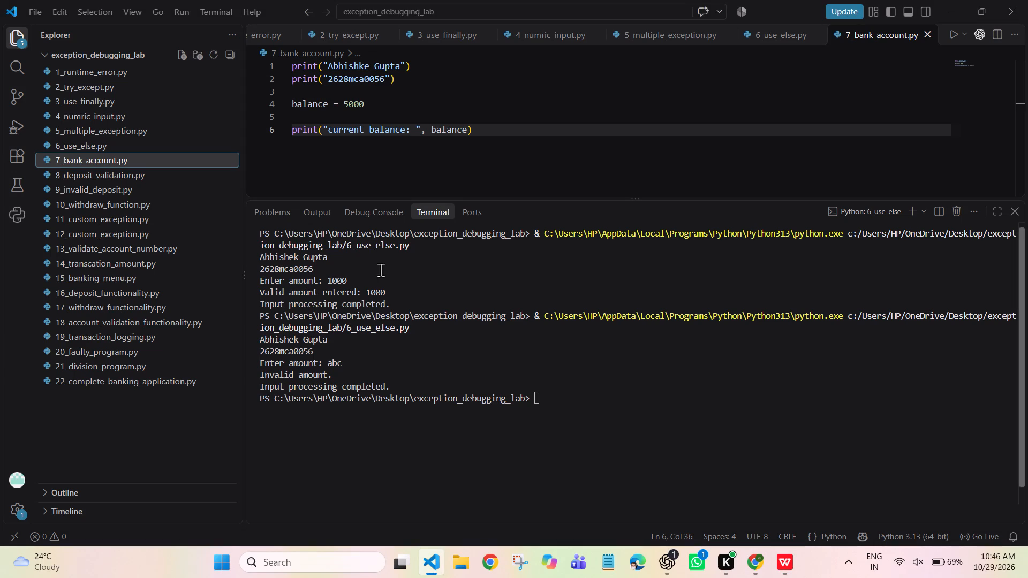
left_click(959, 210)
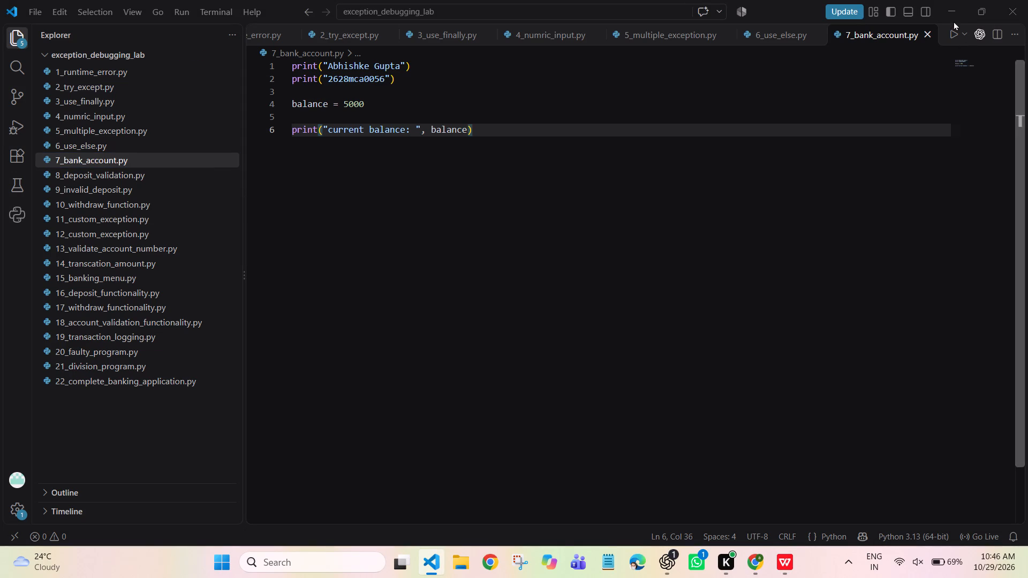
left_click(963, 36)
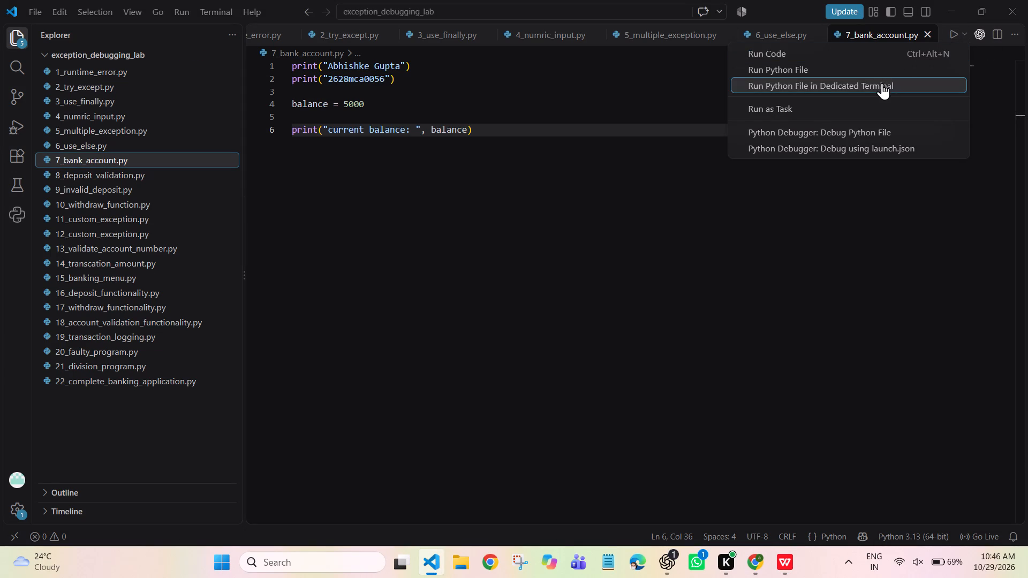
left_click(882, 83)
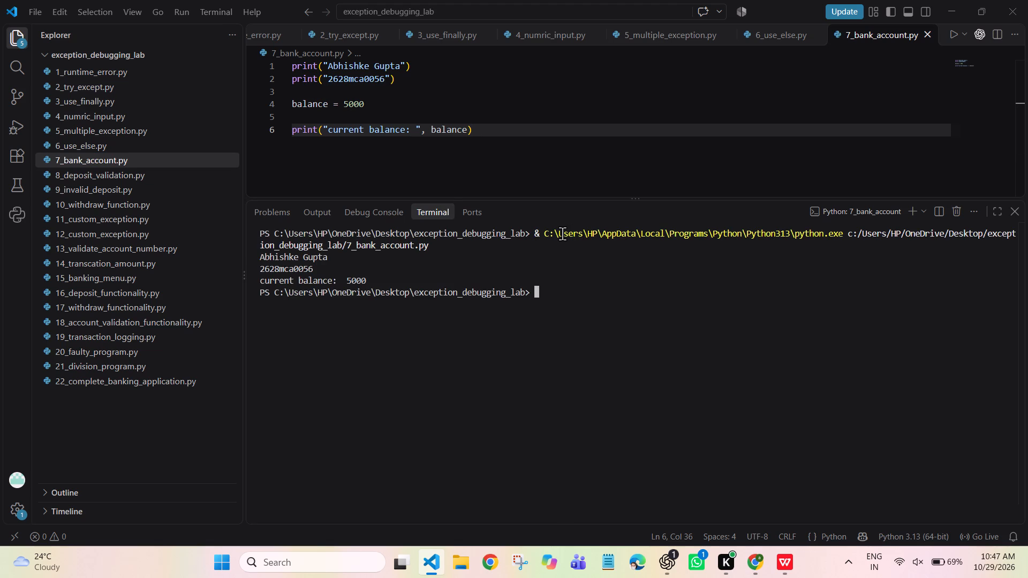
Capture the full-width terminal output of 7_bank_account.py as a screenshot, copy it, and close the Snipping Tool.
key("Print")
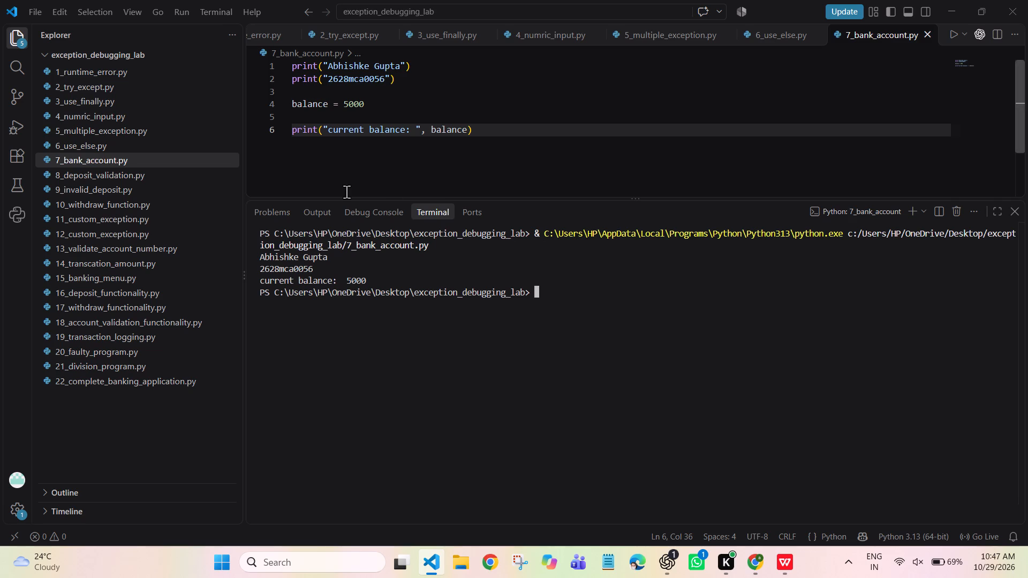
left_click_drag(255, 227, 341, 256)
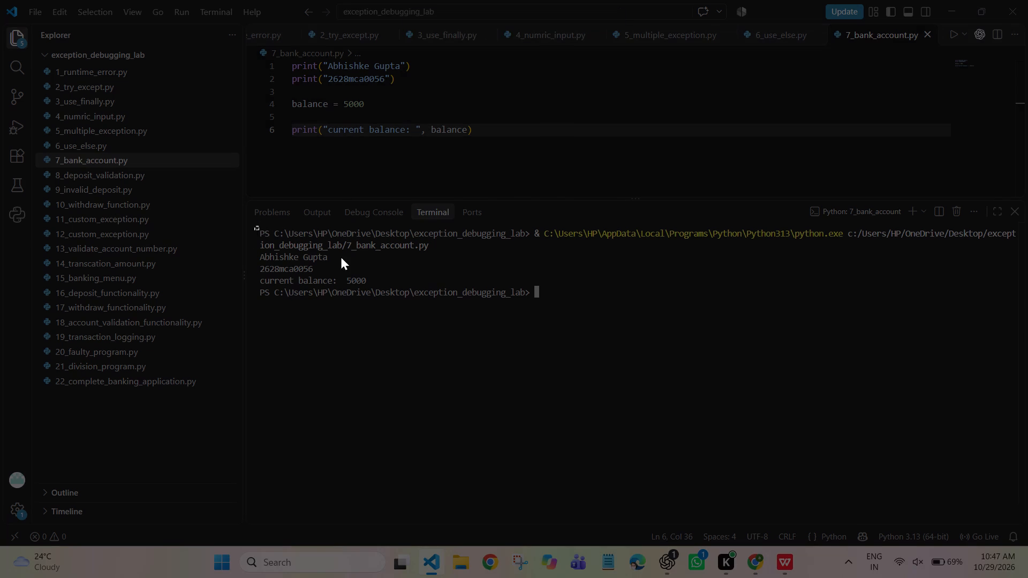
left_click_drag(341, 256, 789, 312)
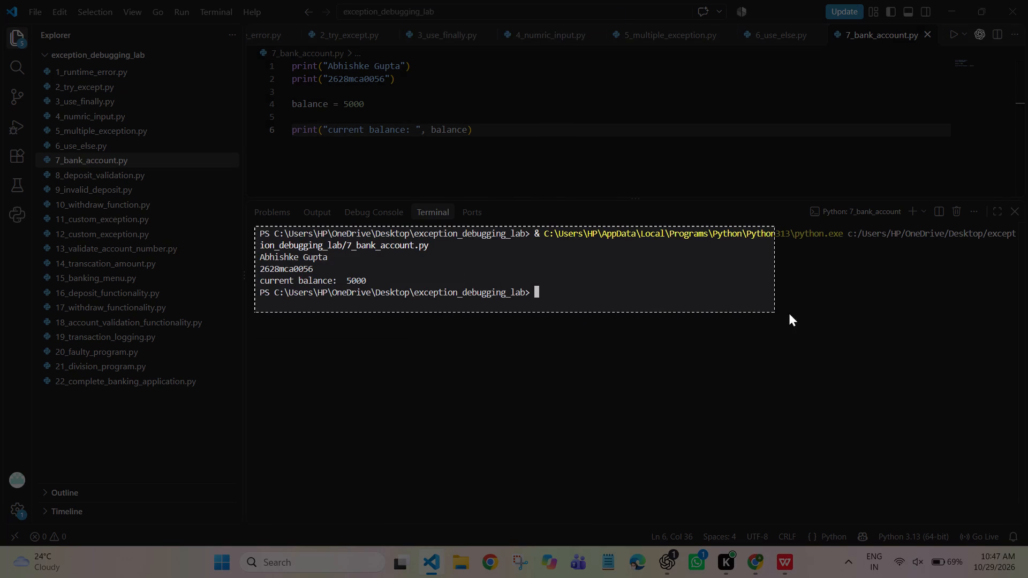
left_click_drag(789, 312, 1027, 312)
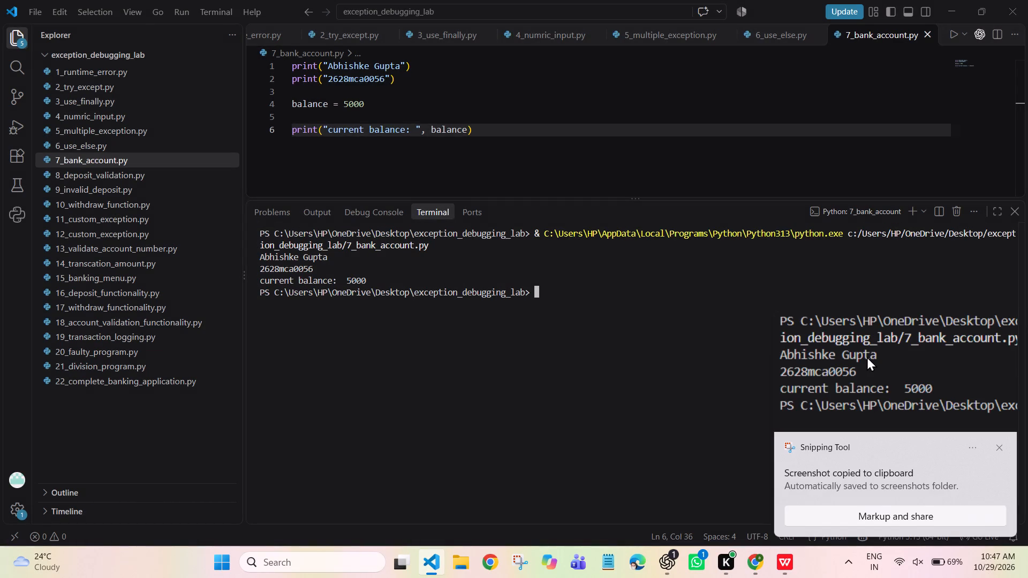
left_click(867, 356)
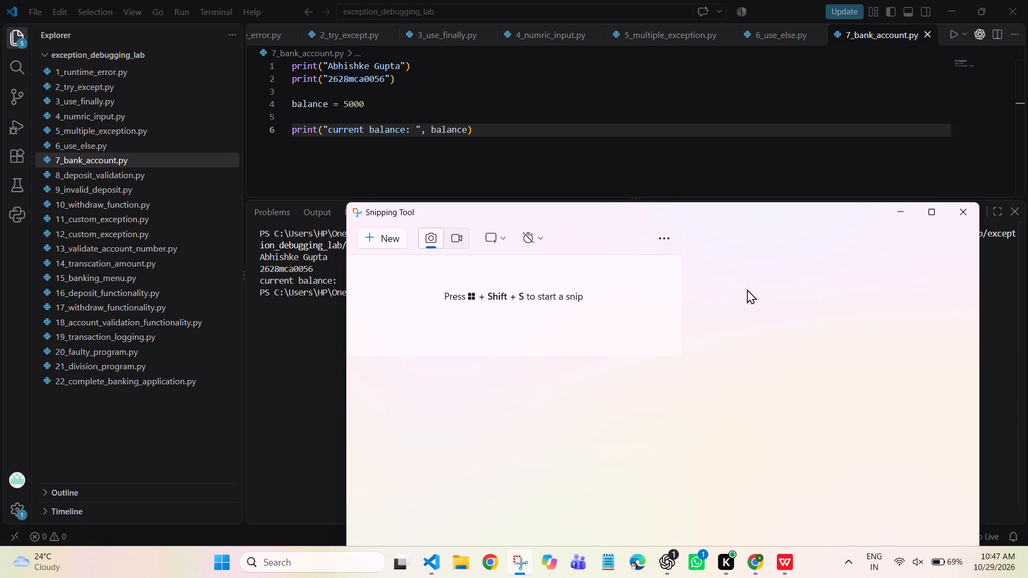
left_click(896, 246)
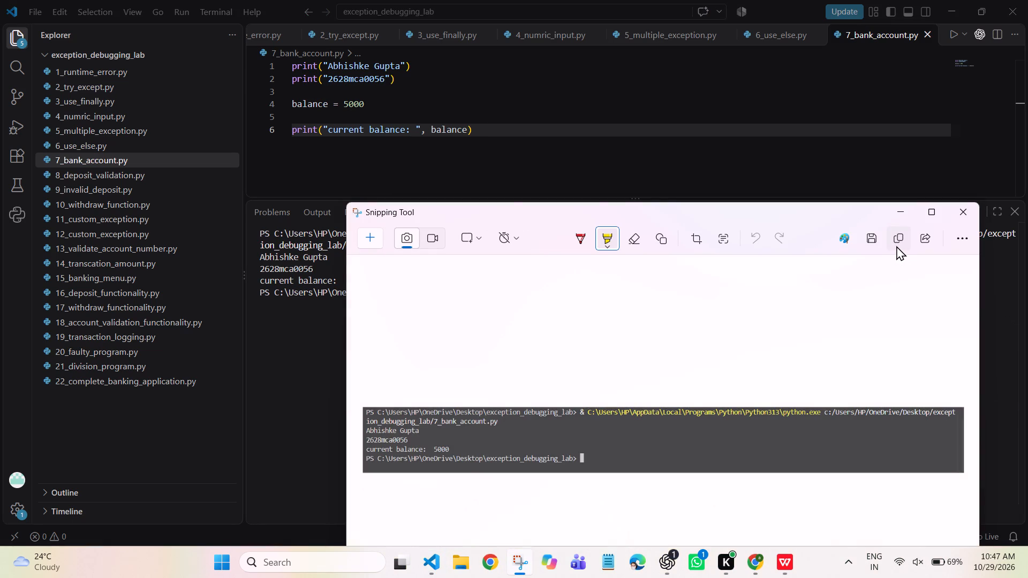
left_click(957, 218)
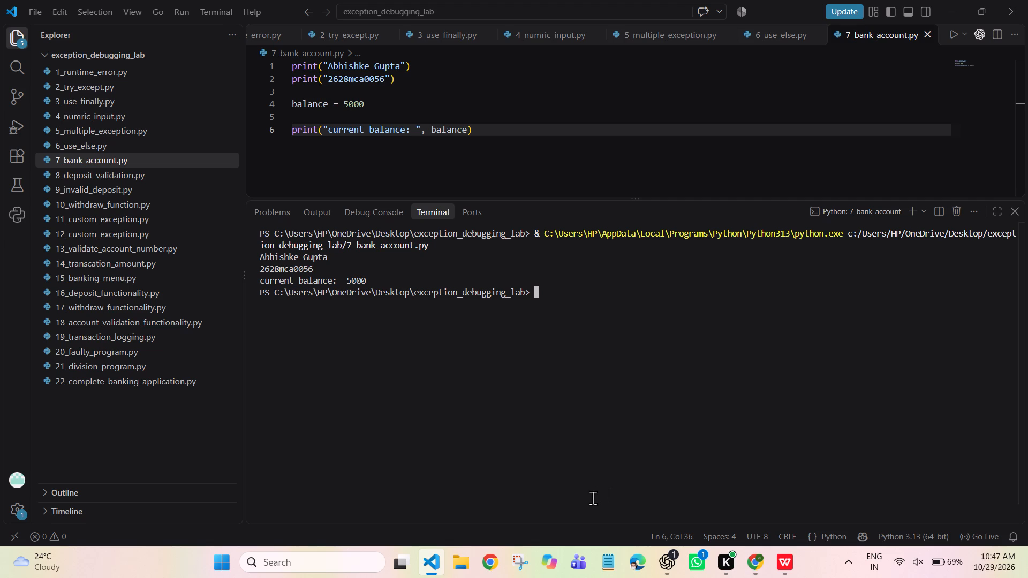
Switch back to the report in WPS Office and paste the terminal screenshot below the Step 7 "Output:" label.
key("alt+Tab")
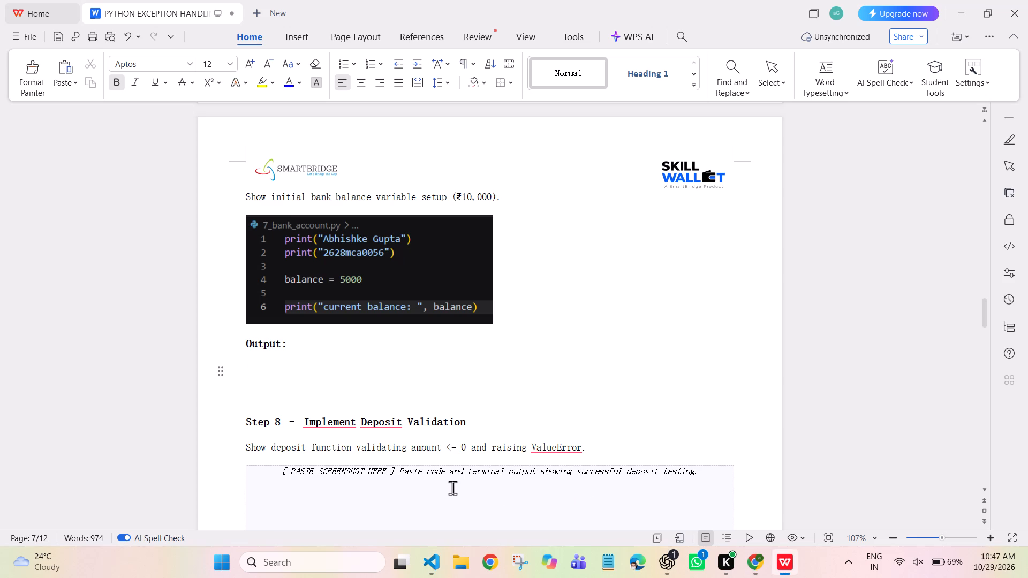
key("ctrl+v")
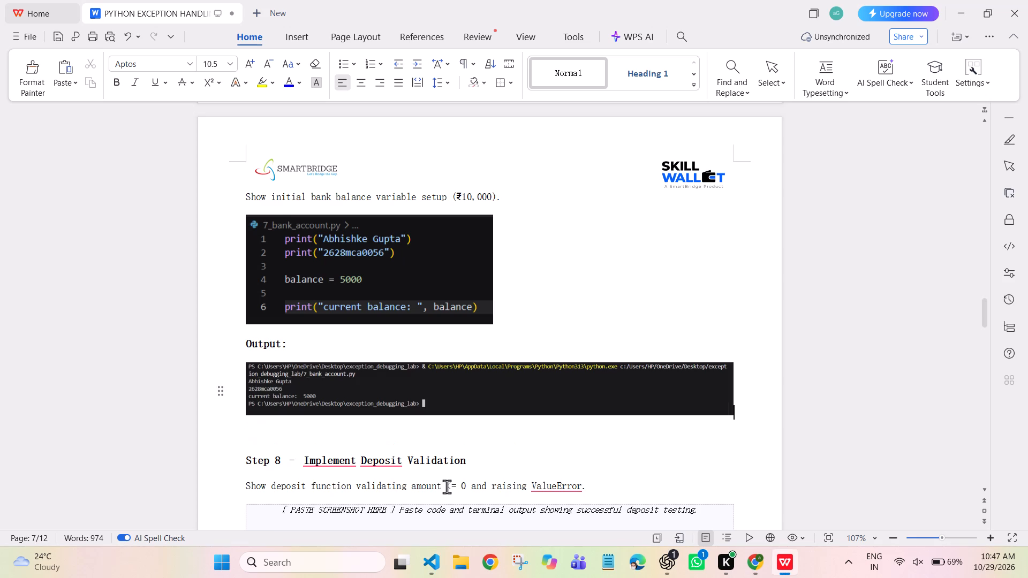
Delete the screenshot placeholder table under Step 8 – Implement Deposit Validation.
scroll(467, 422, "down", 1)
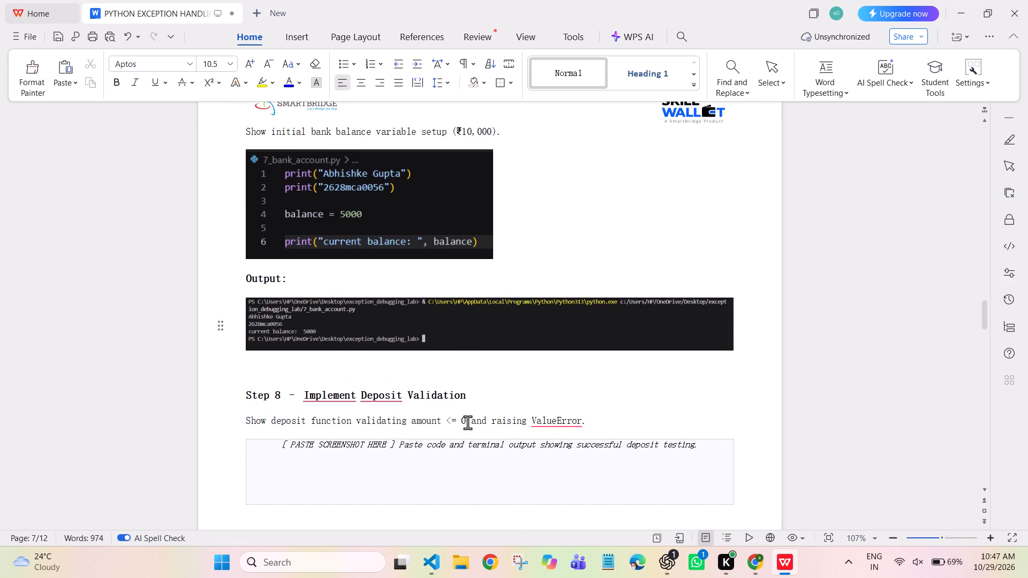
scroll(467, 422, "down", 1)
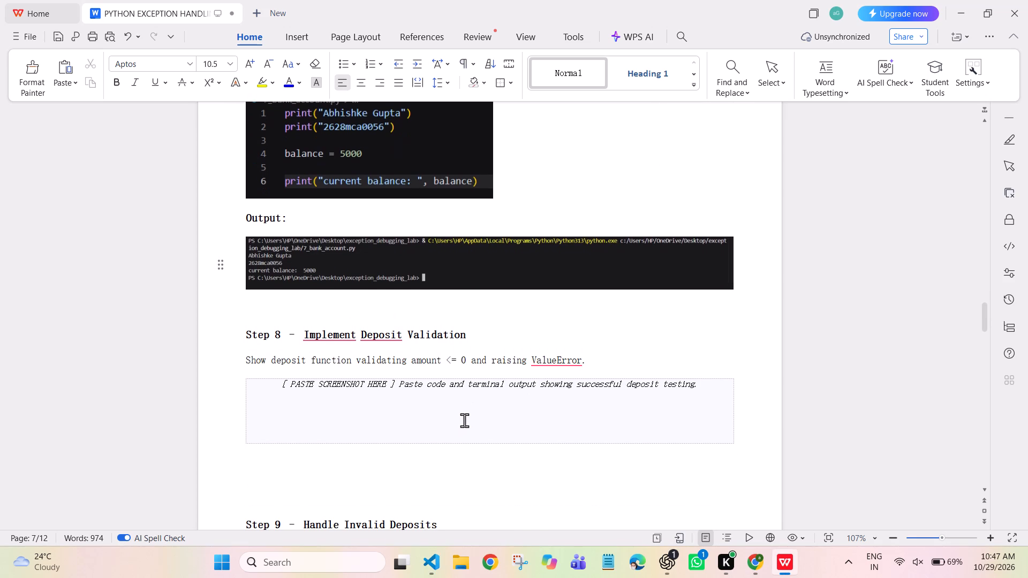
right_click(509, 425)
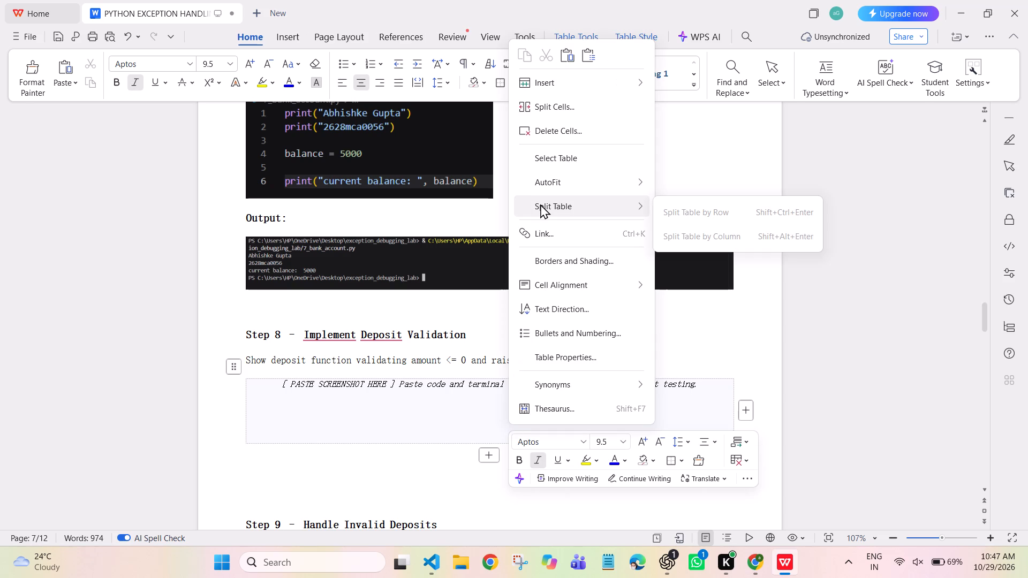
left_click(541, 157)
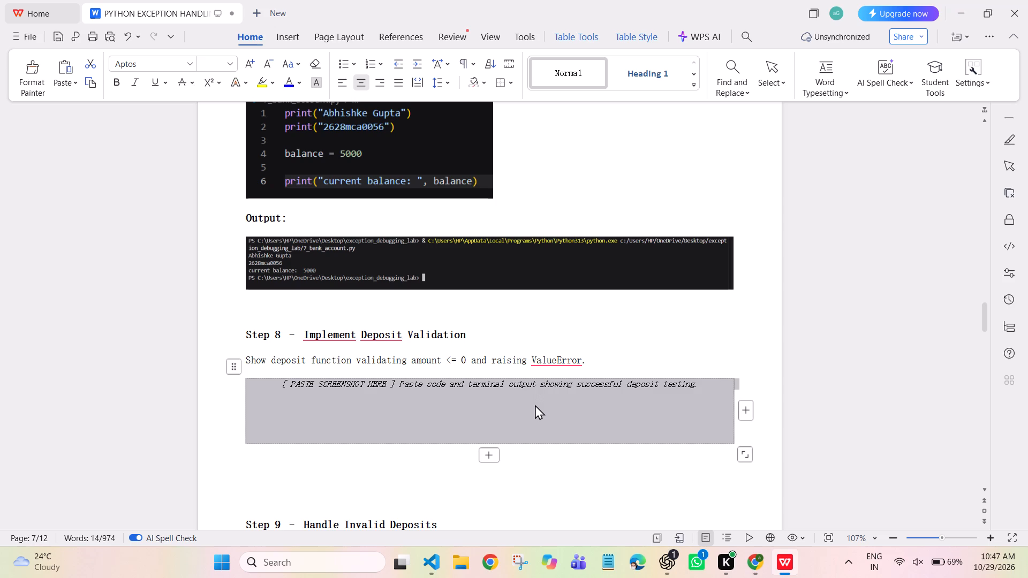
right_click(535, 405)
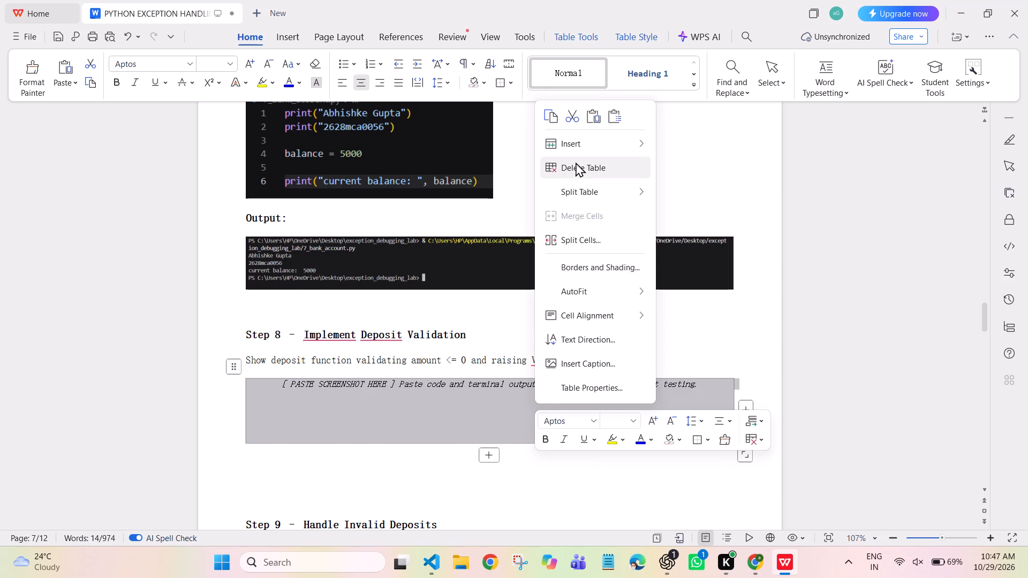
left_click(576, 162)
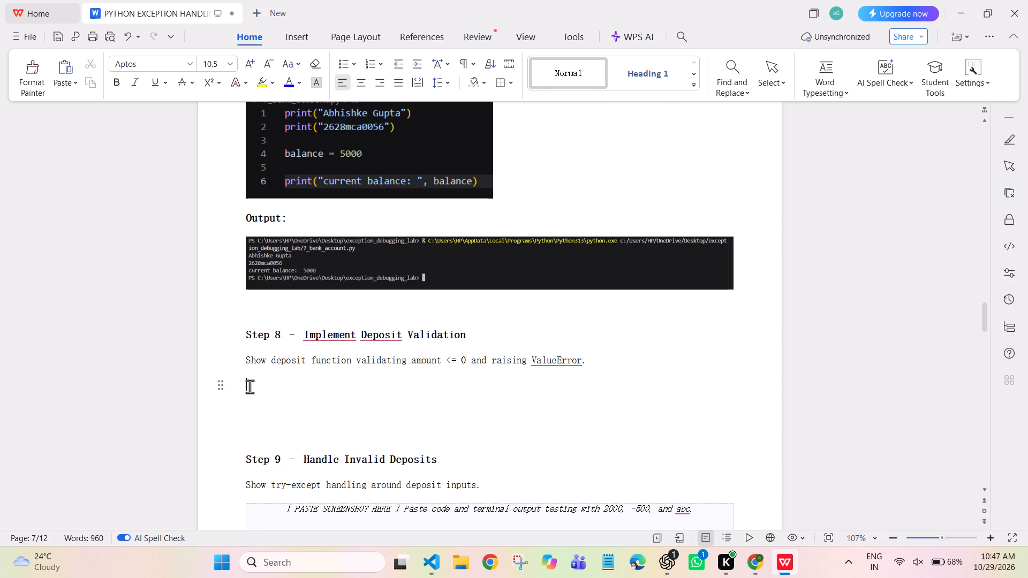
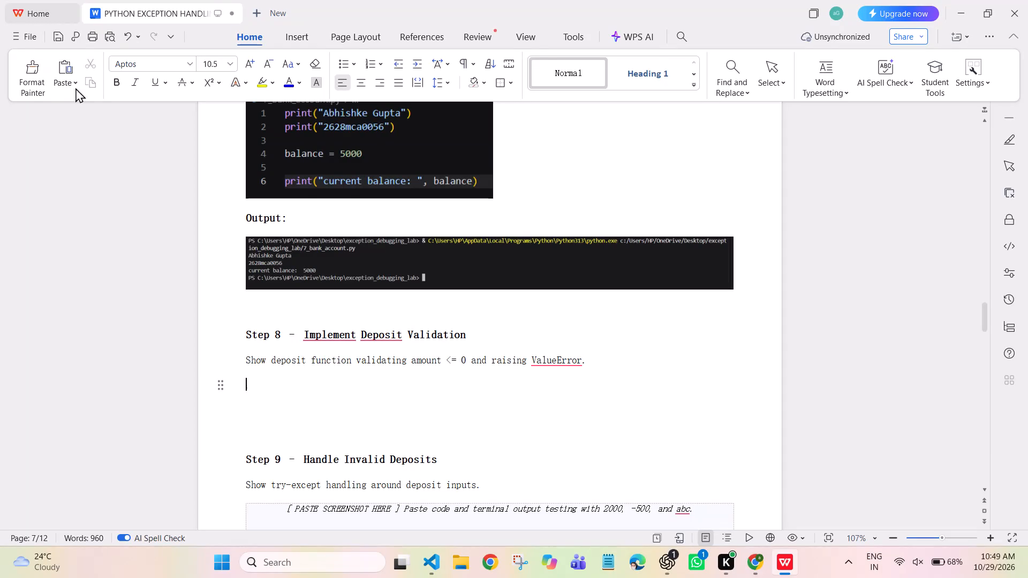
Save the lab report in its current location.
left_click(25, 44)
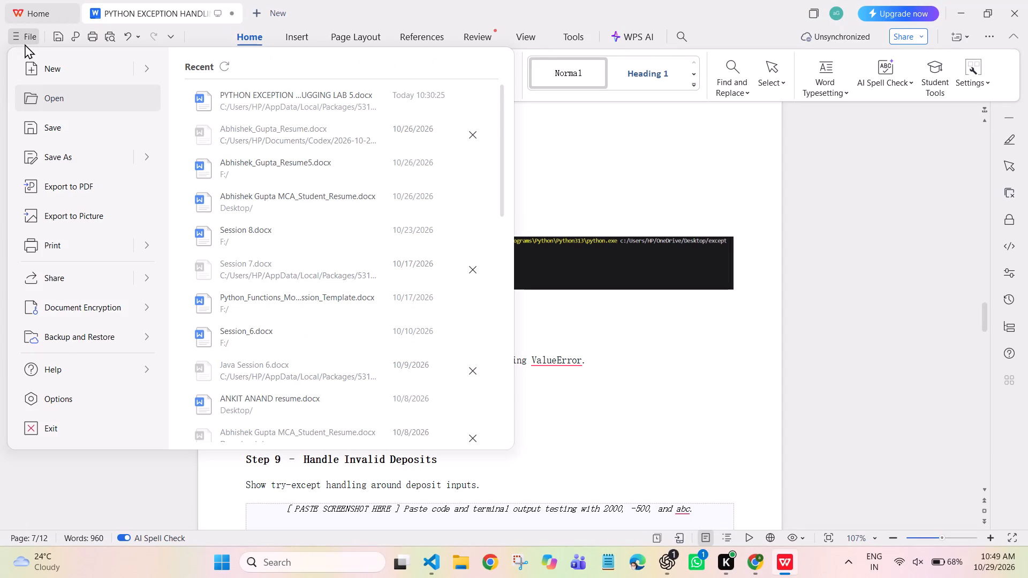
left_click(62, 139)
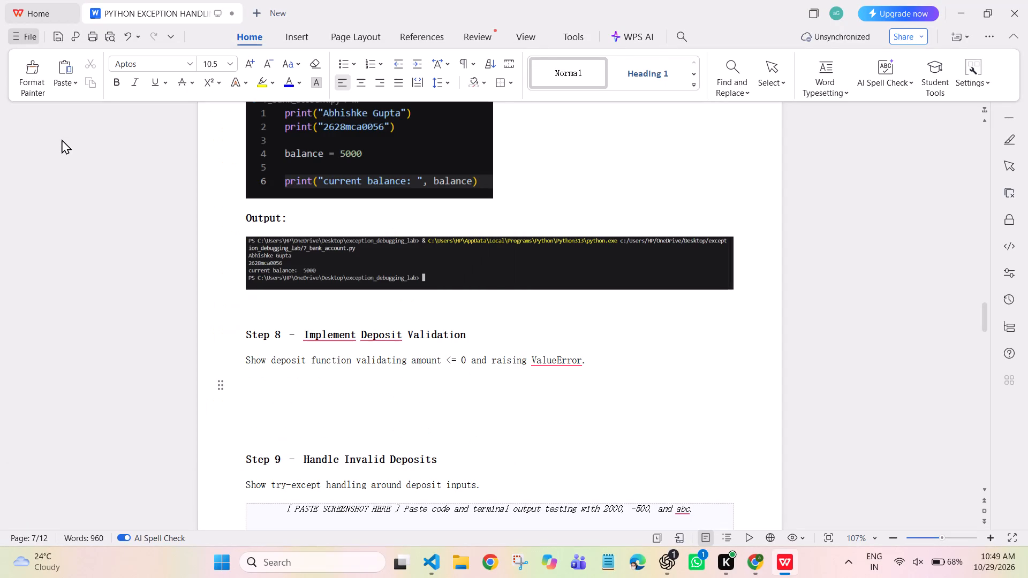
Save a copy of the report to the Desktop as PYTHON EXCEPTION HANDLING & DEBUGGING LAB 5.docx, as a Word document.
left_click(31, 30)
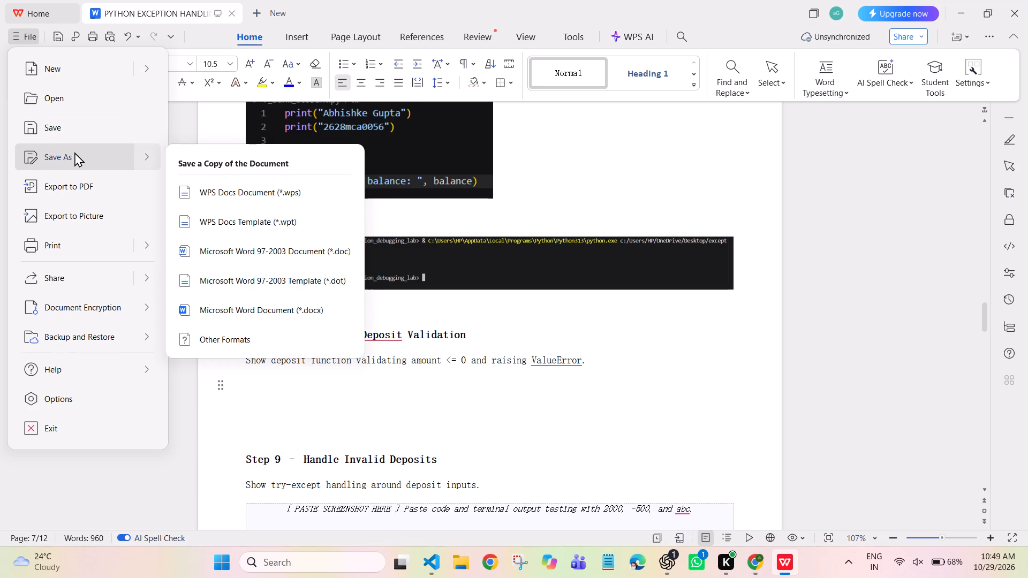
left_click(74, 152)
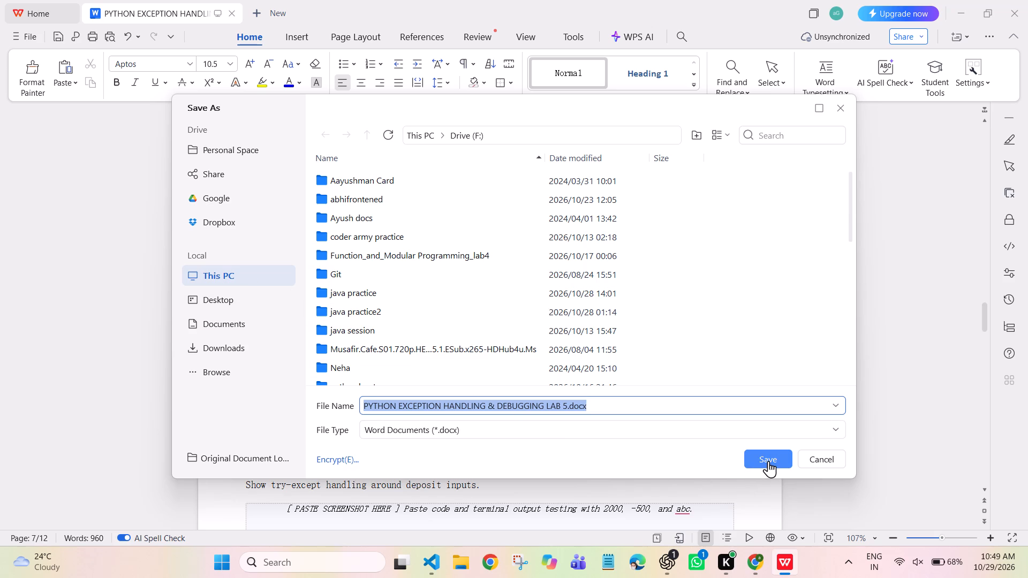
left_click(238, 298)
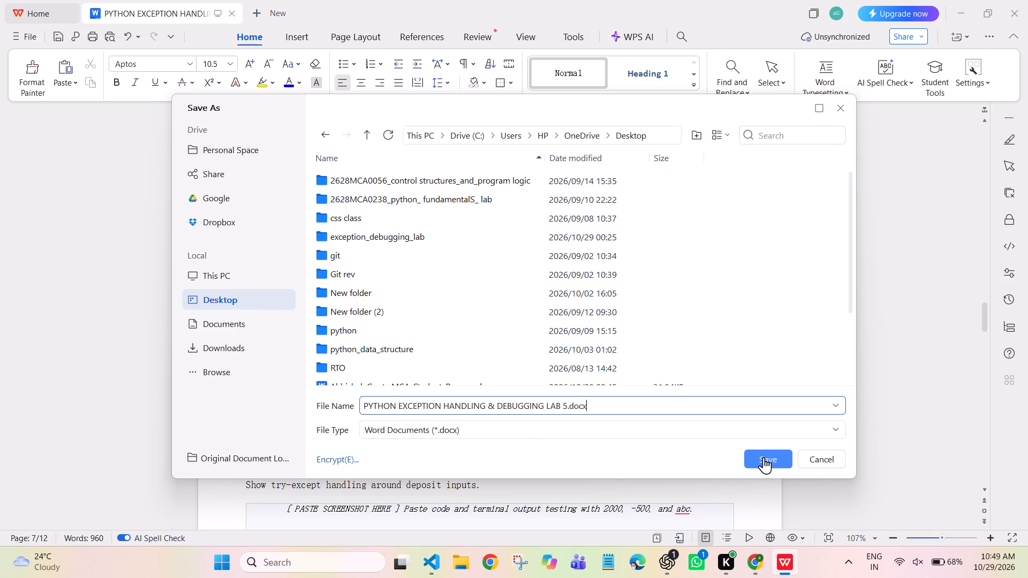
left_click(764, 457)
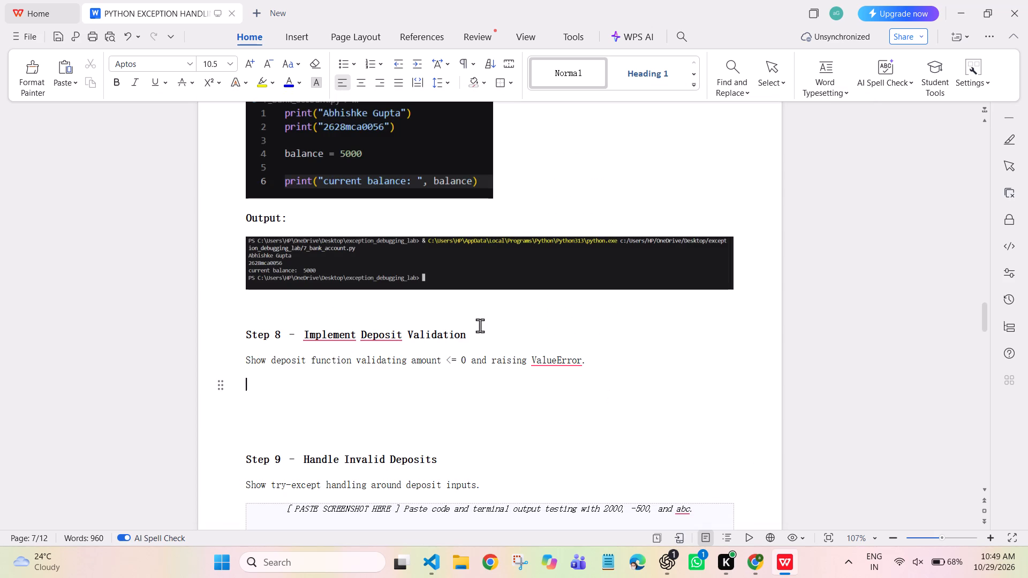
Close WPS Office along with the saved report, returning to Visual Studio Code.
left_click(1011, 14)
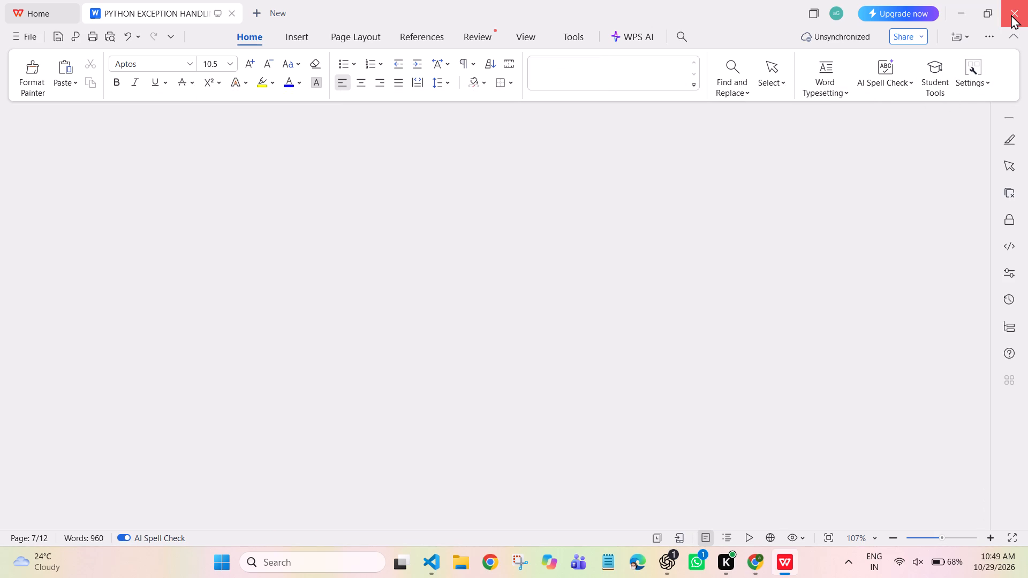
left_click(1011, 14)
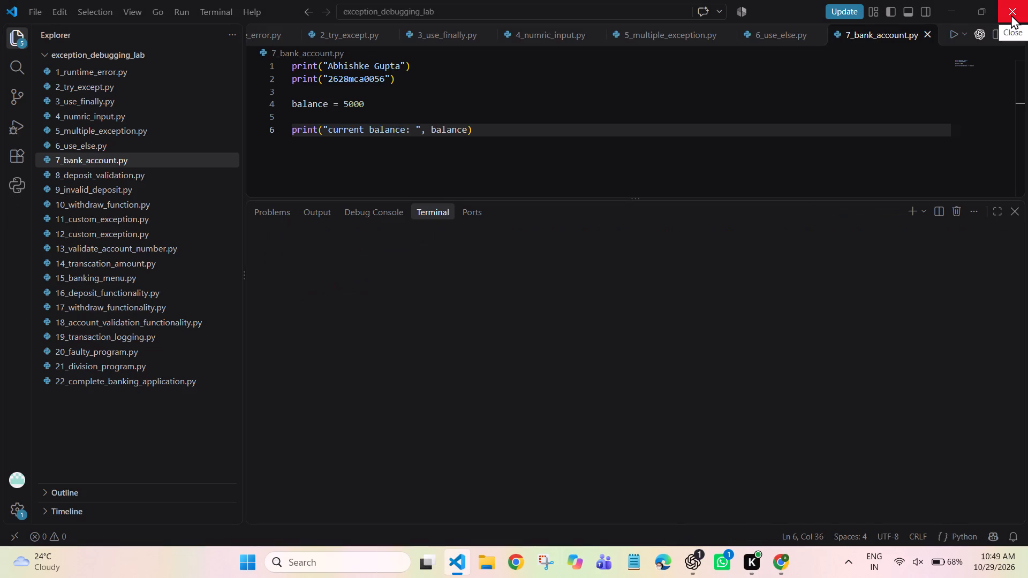